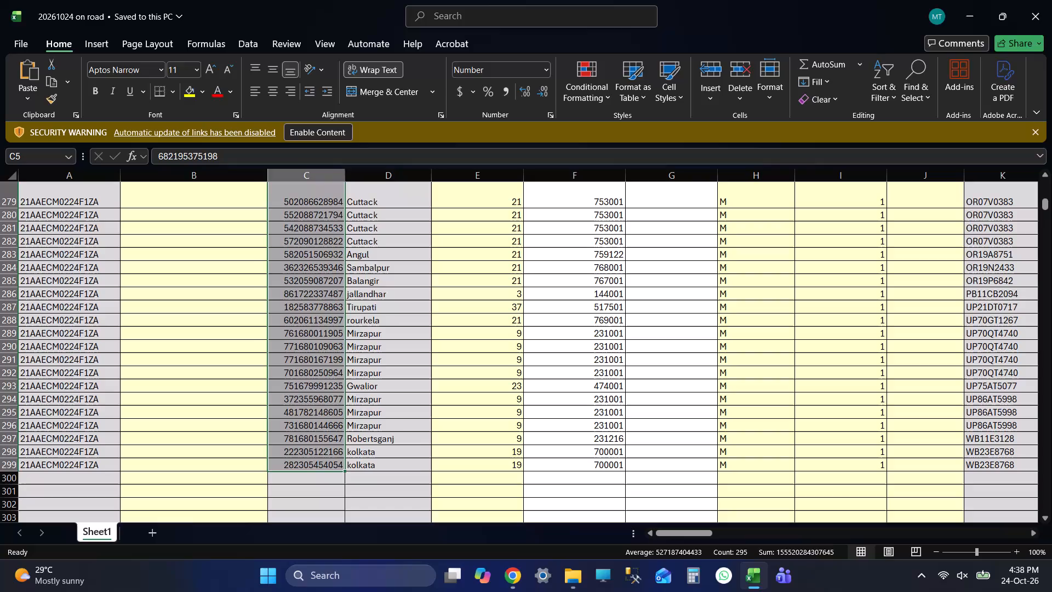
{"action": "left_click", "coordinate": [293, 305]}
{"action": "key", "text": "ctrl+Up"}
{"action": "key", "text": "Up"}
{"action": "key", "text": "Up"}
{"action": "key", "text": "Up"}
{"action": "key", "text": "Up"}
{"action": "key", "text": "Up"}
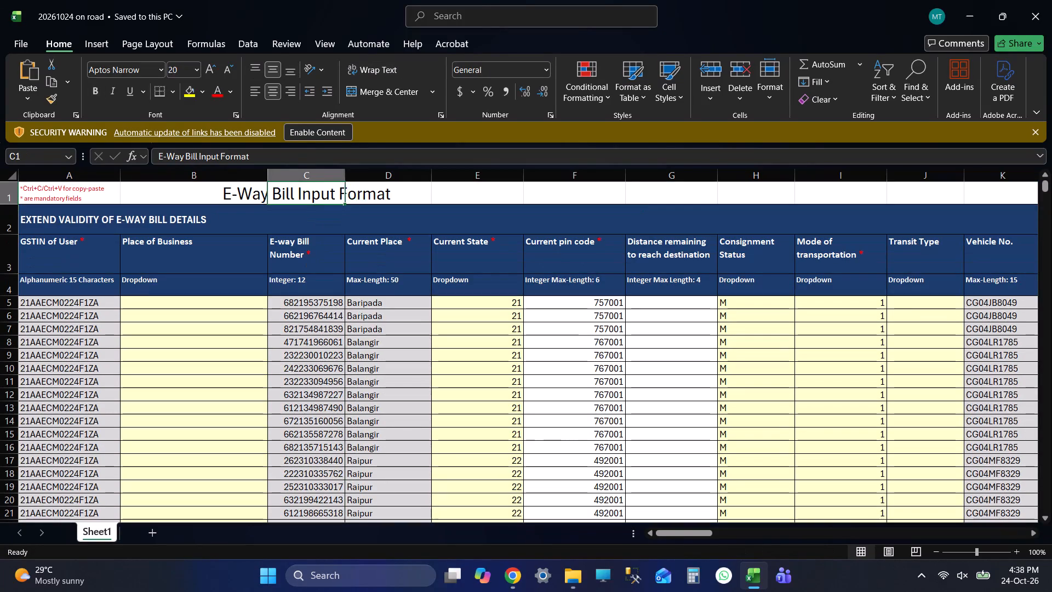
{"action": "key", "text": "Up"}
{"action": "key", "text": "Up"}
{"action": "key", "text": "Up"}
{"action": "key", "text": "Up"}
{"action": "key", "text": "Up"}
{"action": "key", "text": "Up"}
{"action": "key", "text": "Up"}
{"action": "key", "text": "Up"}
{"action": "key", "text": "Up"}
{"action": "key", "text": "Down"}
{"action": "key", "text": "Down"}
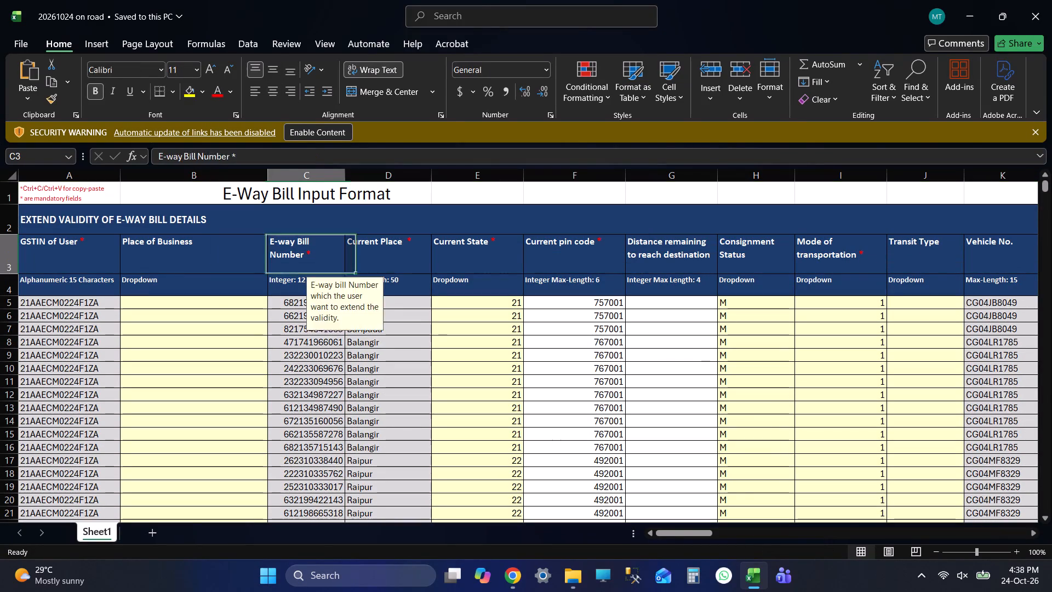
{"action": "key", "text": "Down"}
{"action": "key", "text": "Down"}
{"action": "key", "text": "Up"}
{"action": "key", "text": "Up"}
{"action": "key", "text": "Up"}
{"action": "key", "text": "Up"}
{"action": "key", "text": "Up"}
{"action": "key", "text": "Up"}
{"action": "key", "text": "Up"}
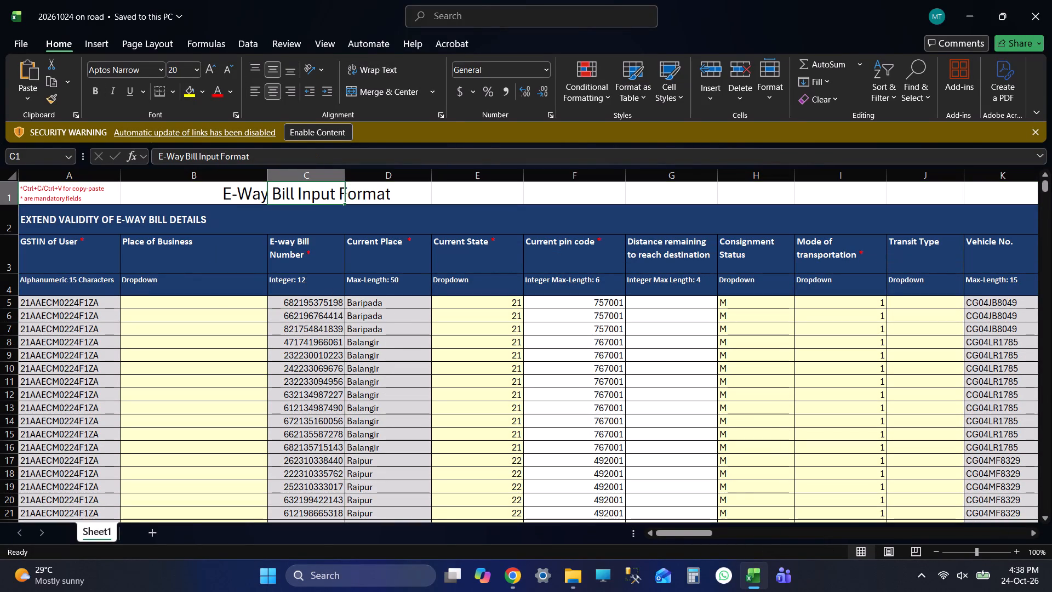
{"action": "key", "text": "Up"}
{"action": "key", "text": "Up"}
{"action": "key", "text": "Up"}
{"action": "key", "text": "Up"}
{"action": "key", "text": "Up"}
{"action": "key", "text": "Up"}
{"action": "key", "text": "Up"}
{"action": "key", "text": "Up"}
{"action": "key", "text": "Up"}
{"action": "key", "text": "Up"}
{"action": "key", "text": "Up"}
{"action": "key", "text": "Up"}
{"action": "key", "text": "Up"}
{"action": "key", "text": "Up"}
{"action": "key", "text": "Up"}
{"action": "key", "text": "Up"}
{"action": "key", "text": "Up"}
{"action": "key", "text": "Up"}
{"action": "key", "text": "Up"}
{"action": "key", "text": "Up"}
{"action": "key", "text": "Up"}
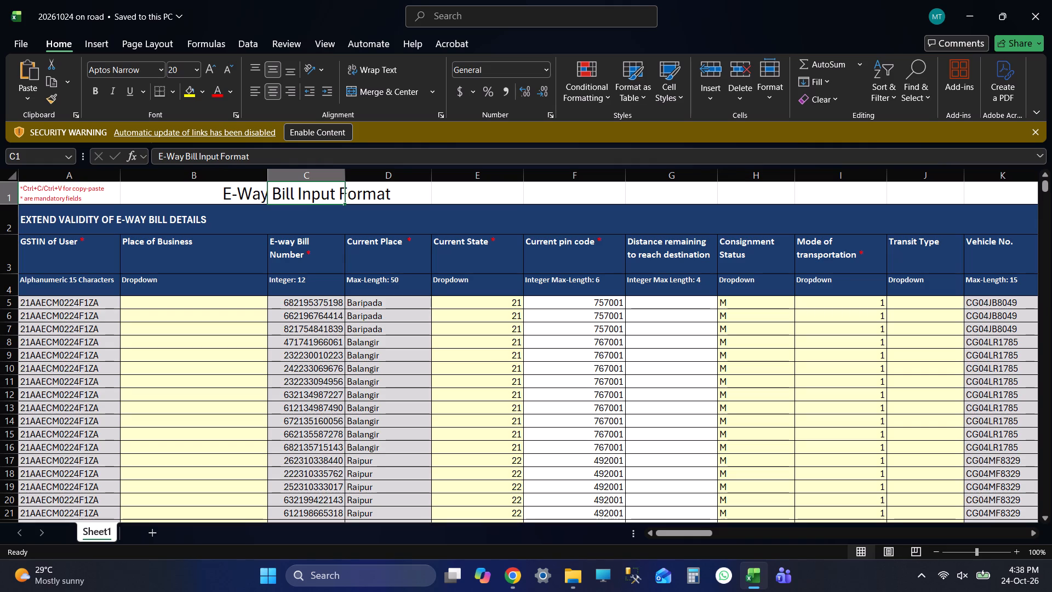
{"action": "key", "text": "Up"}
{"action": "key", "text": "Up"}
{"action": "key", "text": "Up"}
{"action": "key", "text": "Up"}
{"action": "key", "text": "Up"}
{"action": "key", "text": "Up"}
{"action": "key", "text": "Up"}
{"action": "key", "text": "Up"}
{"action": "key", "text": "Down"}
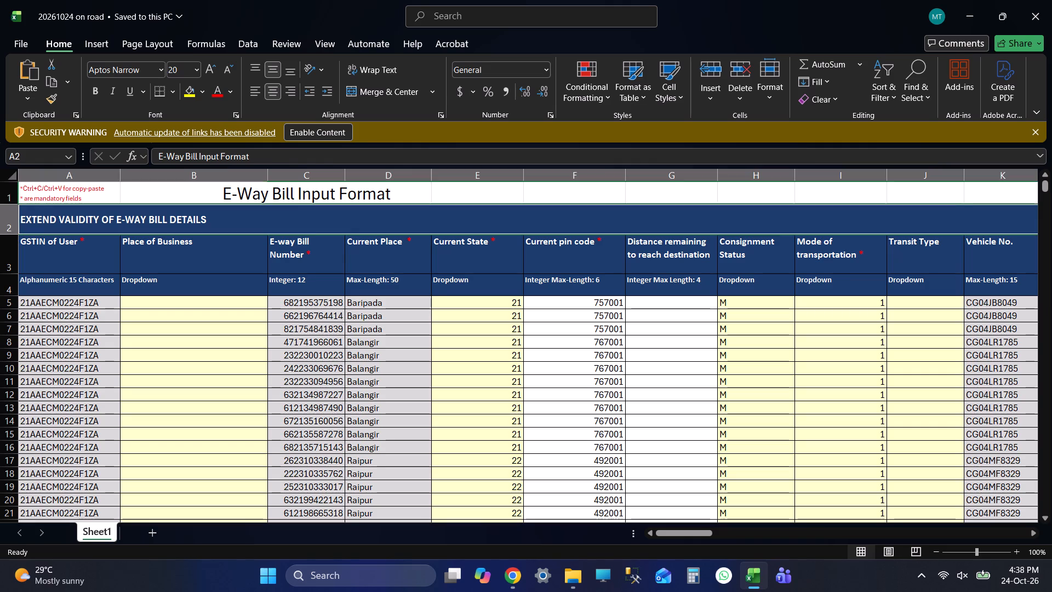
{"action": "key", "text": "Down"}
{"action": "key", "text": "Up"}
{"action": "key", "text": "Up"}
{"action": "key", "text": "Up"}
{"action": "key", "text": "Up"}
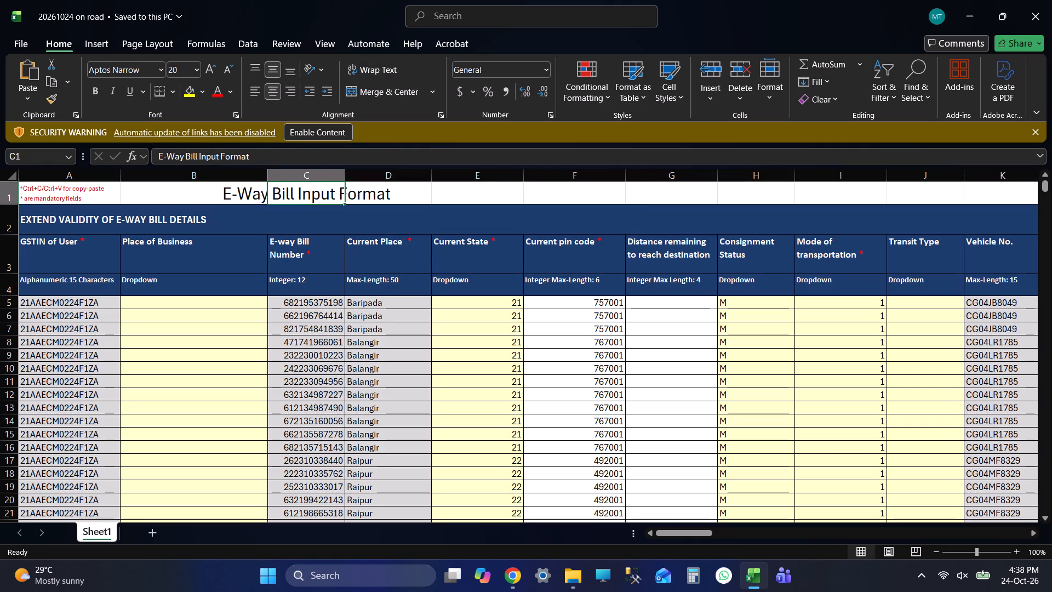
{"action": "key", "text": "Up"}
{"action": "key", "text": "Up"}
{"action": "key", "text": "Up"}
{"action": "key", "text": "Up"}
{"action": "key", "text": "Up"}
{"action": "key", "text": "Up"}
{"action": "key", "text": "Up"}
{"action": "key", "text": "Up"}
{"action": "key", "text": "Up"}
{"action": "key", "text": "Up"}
Select the E-way Bill Number entries from C5 down to the last filled row and look over the list's end.
{"action": "key", "text": "Down"}
{"action": "key", "text": "Down"}
{"action": "key", "text": "Down"}
{"action": "key", "text": "Down"}
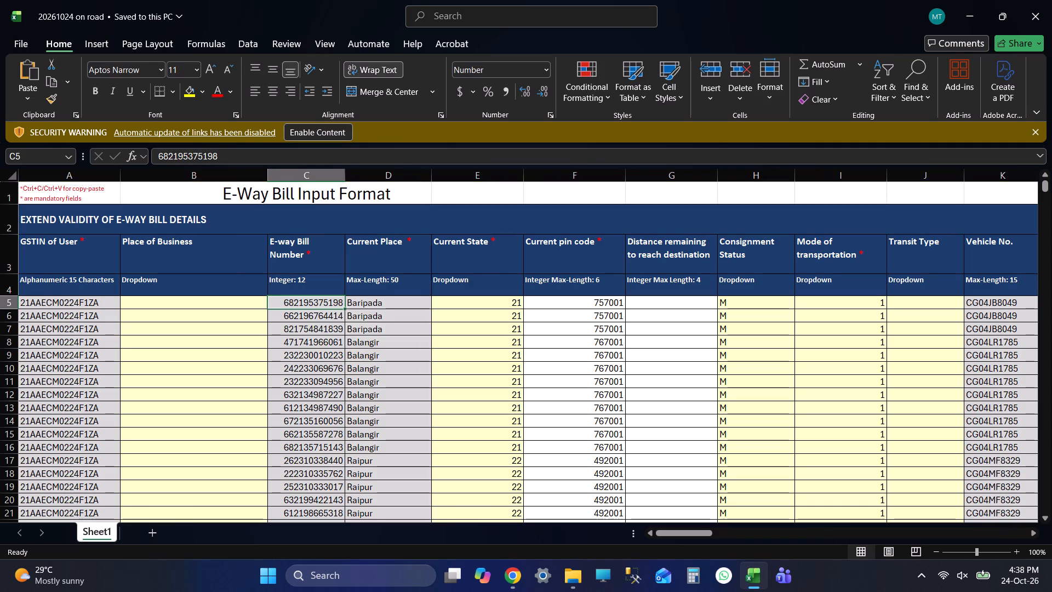
{"action": "key", "text": "ctrl+shift+Down"}
{"action": "scroll", "coordinate": [469, 451], "scroll_direction": "down", "scroll_amount": 1}
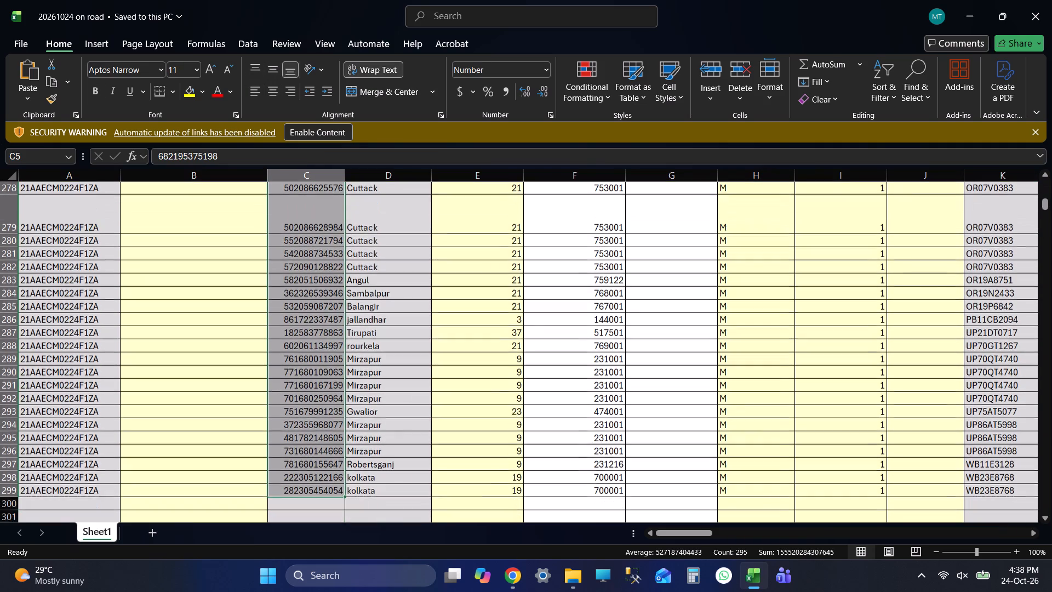
{"action": "scroll", "coordinate": [469, 453], "scroll_direction": "down", "scroll_amount": 2}
{"action": "scroll", "coordinate": [498, 432], "scroll_direction": "up", "scroll_amount": 8}
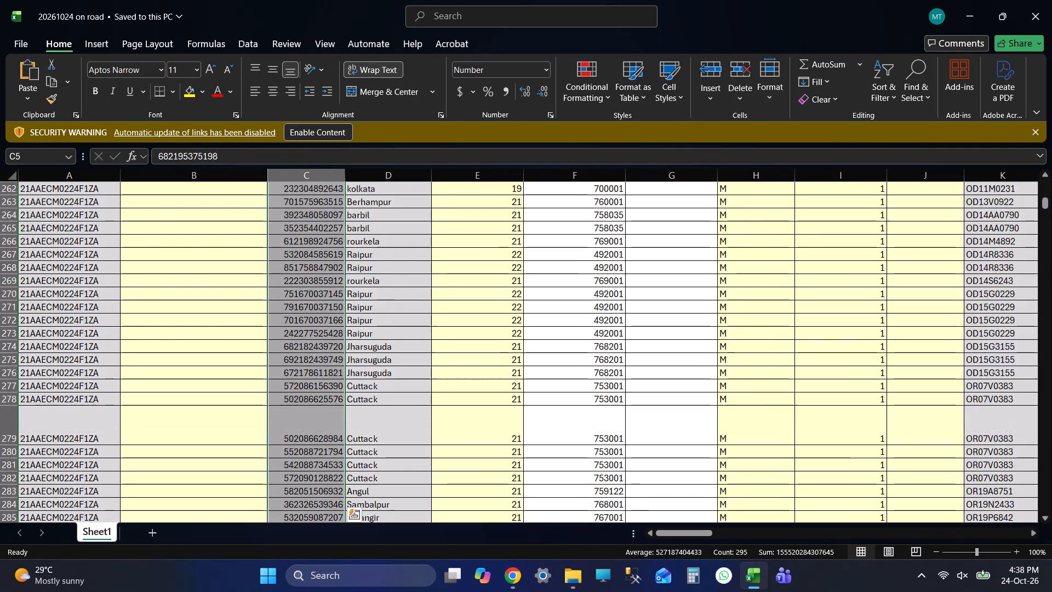
{"action": "scroll", "coordinate": [481, 427], "scroll_direction": "down", "scroll_amount": 1}
{"action": "scroll", "coordinate": [481, 434], "scroll_direction": "up", "scroll_amount": 1}
{"action": "scroll", "coordinate": [481, 434], "scroll_direction": "down", "scroll_amount": 8}
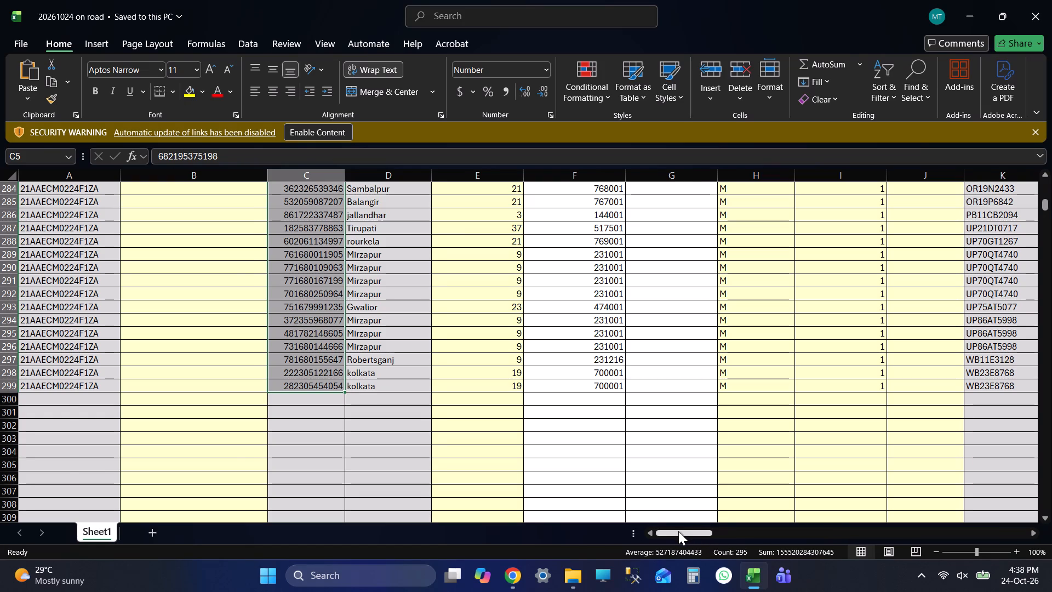
Examine the NIC extension response columns, including Valid Upto and Processing Status, from the last filled rows up to the headers.
{"action": "left_click_drag", "start_coordinate": [678, 531], "coordinate": [762, 527]}
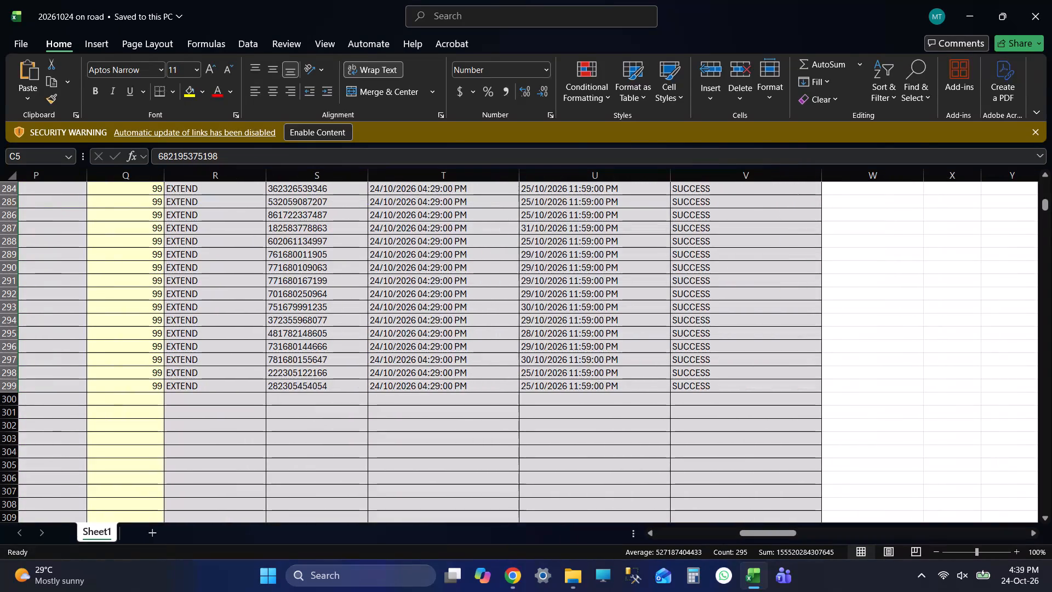
{"action": "left_click", "coordinate": [451, 340]}
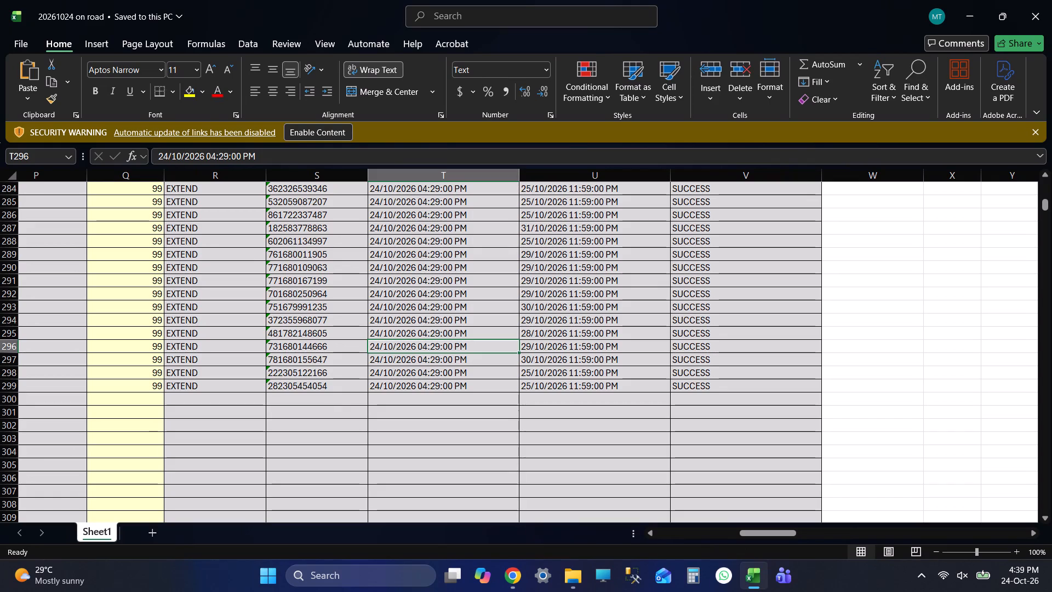
{"action": "key", "text": "Page_Up"}
{"action": "key", "text": "Page_Up"}
{"action": "key", "text": "Page_Up"}
{"action": "key", "text": "Page_Up"}
{"action": "key", "text": "Page_Up"}
{"action": "key", "text": "Page_Up"}
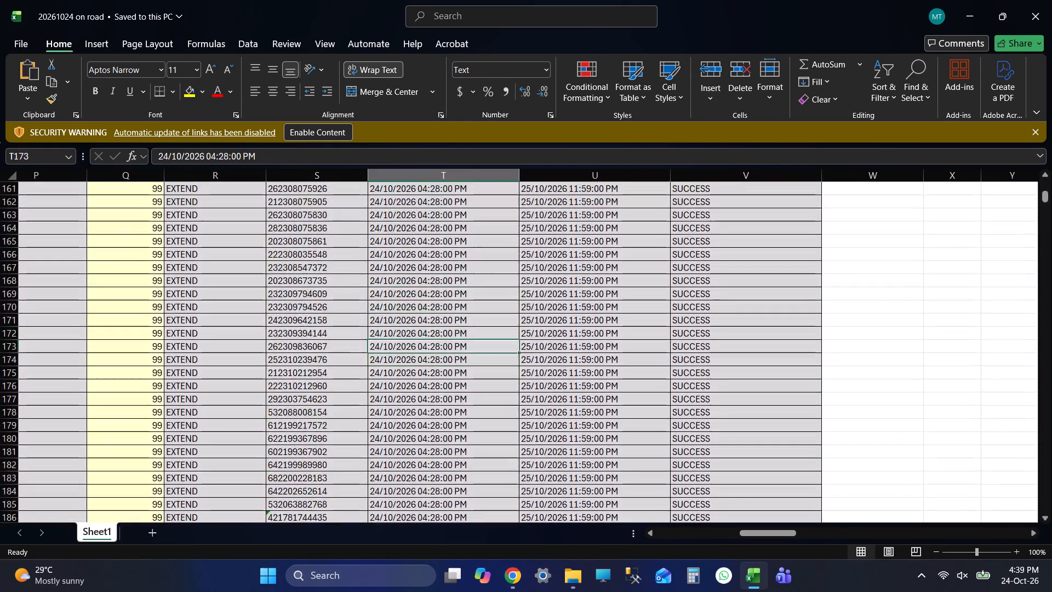
{"action": "key", "text": "Page_Up"}
{"action": "key", "text": "Page_Up"}
{"action": "key", "text": "Page_Up"}
{"action": "key", "text": "Page_Up"}
{"action": "key", "text": "Page_Up"}
{"action": "key", "text": "Page_Up"}
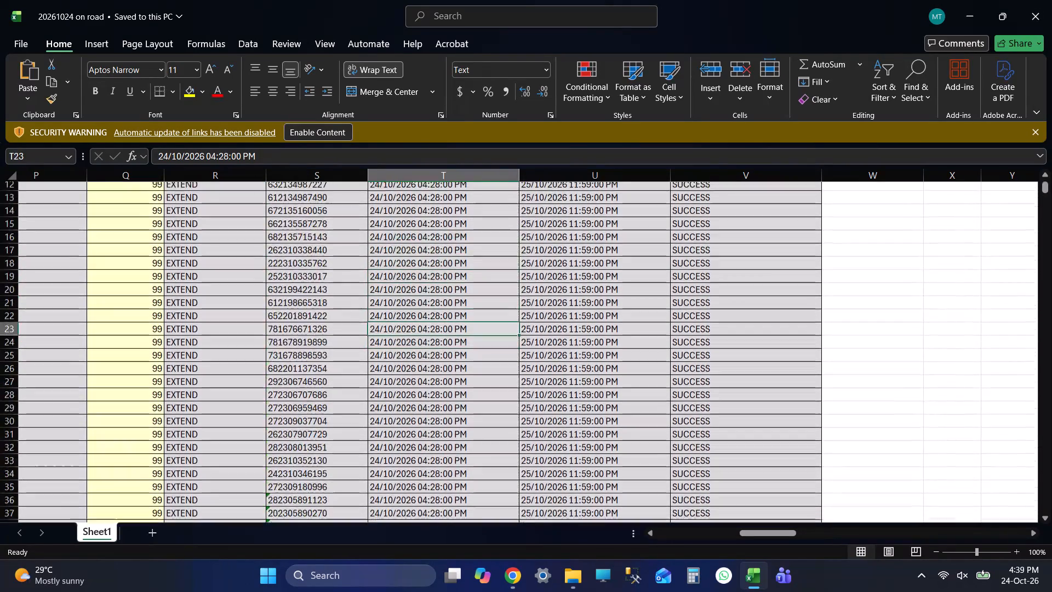
{"action": "key", "text": "Page_Up"}
{"action": "key", "text": "Page_Up"}
{"action": "key", "text": "Page_Up"}
{"action": "key", "text": "Page_Up"}
Review the Processing Status entries again down to the end of the data and recheck the rows around 279.
{"action": "key", "text": "Page_Down"}
{"action": "key", "text": "Page_Down"}
{"action": "key", "text": "Page_Down"}
{"action": "key", "text": "Page_Down"}
{"action": "key", "text": "Page_Down"}
{"action": "key", "text": "Page_Down"}
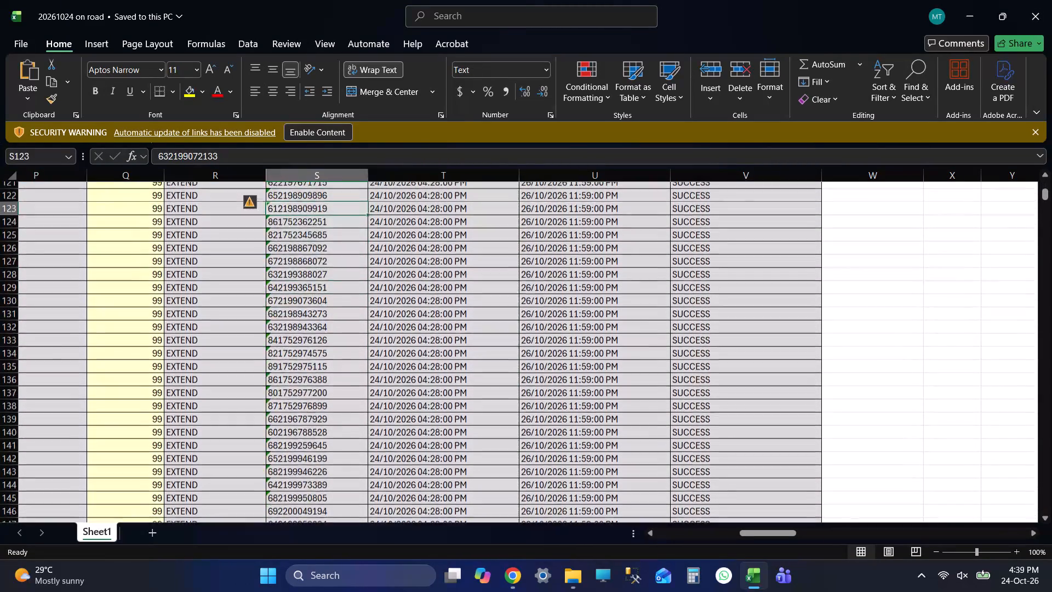
{"action": "key", "text": "Page_Down"}
{"action": "key", "text": "Page_Down"}
{"action": "key", "text": "Page_Down"}
{"action": "key", "text": "Page_Down"}
{"action": "key", "text": "Page_Down"}
{"action": "key", "text": "Page_Down"}
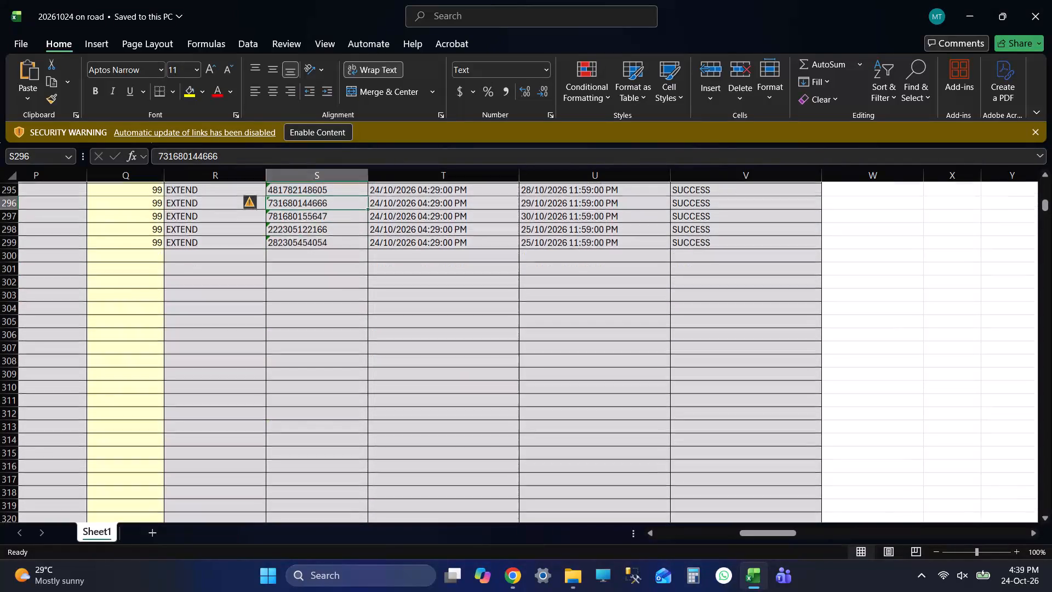
{"action": "key", "text": "Page_Down"}
{"action": "key", "text": "Page_Up"}
{"action": "key", "text": "Page_Up"}
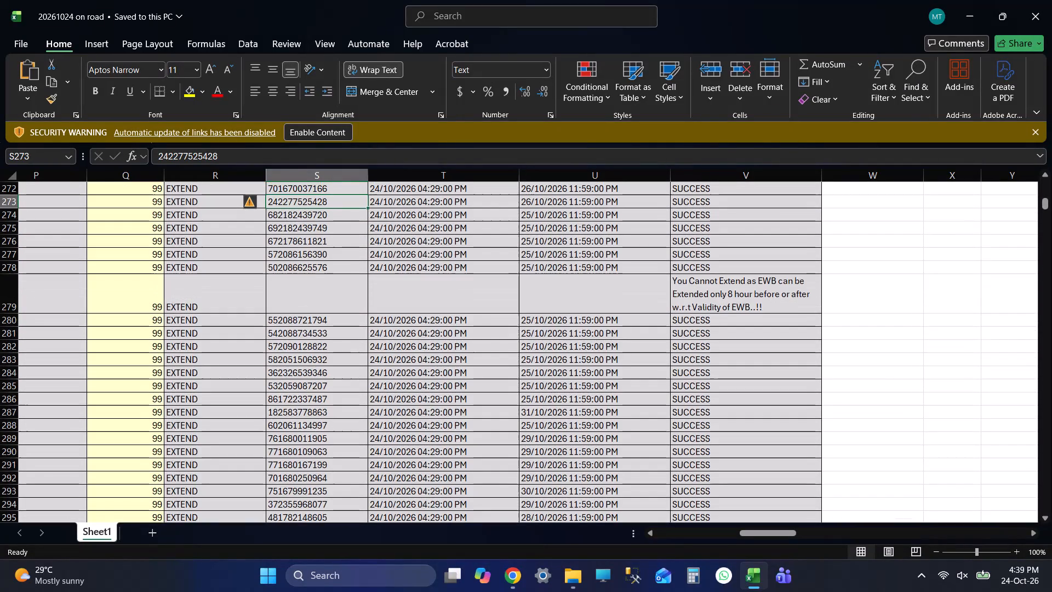
{"action": "key", "text": "Page_Up"}
{"action": "key", "text": "Page_Down"}
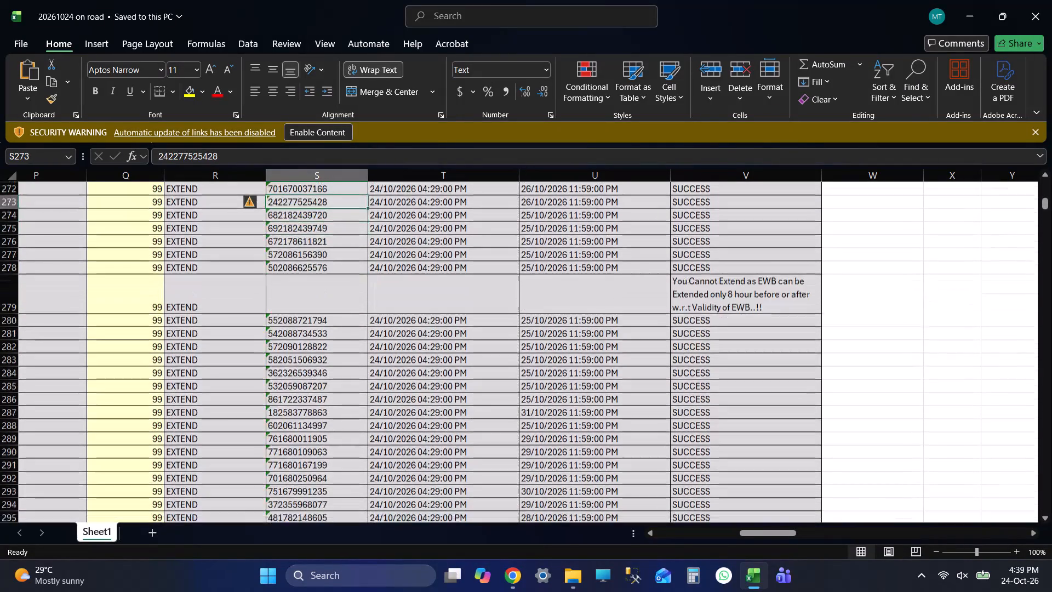
Look through the response columns once more, from row 273 back up to the header rows.
{"action": "key", "text": "Page_Up"}
{"action": "key", "text": "Page_Up"}
{"action": "key", "text": "Page_Up"}
{"action": "key", "text": "Page_Up"}
{"action": "key", "text": "Page_Up"}
{"action": "key", "text": "Page_Up"}
{"action": "key", "text": "Page_Up"}
{"action": "key", "text": "Page_Up"}
{"action": "key", "text": "Page_Up"}
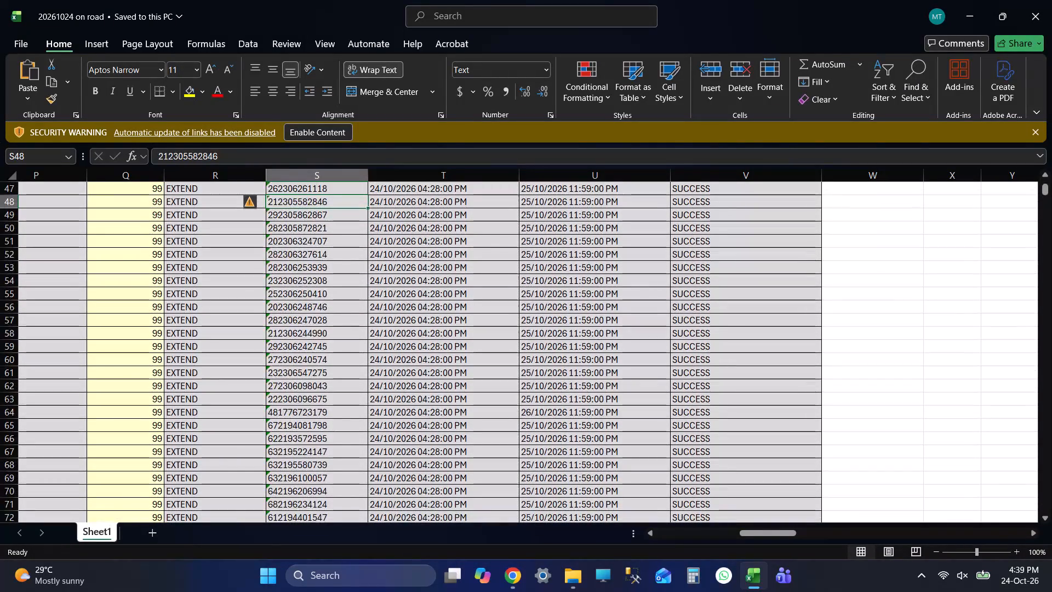
{"action": "key", "text": "Page_Up"}
{"action": "key", "text": "Page_Up"}
{"action": "key", "text": "Page_Up"}
{"action": "key", "text": "Page_Up"}
{"action": "key", "text": "Page_Up"}
{"action": "key", "text": "Page_Up"}
{"action": "key", "text": "Page_Up"}
{"action": "key", "text": "Page_Up"}
{"action": "key", "text": "Page_Up"}
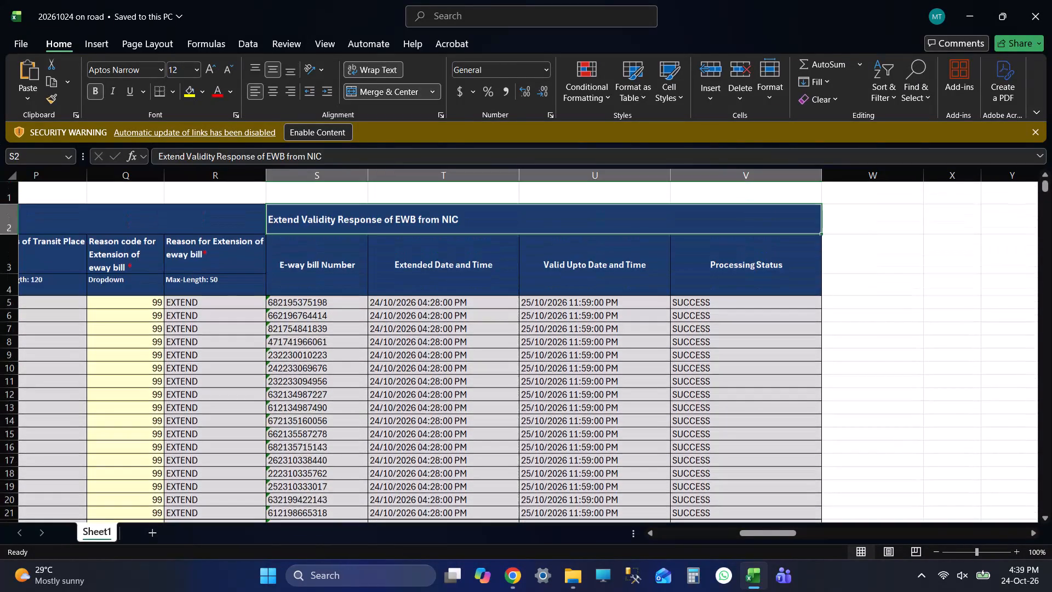
Close the "20261024 on road" workbook and the abhijit folder window.
{"action": "left_click", "coordinate": [1051, 0]}
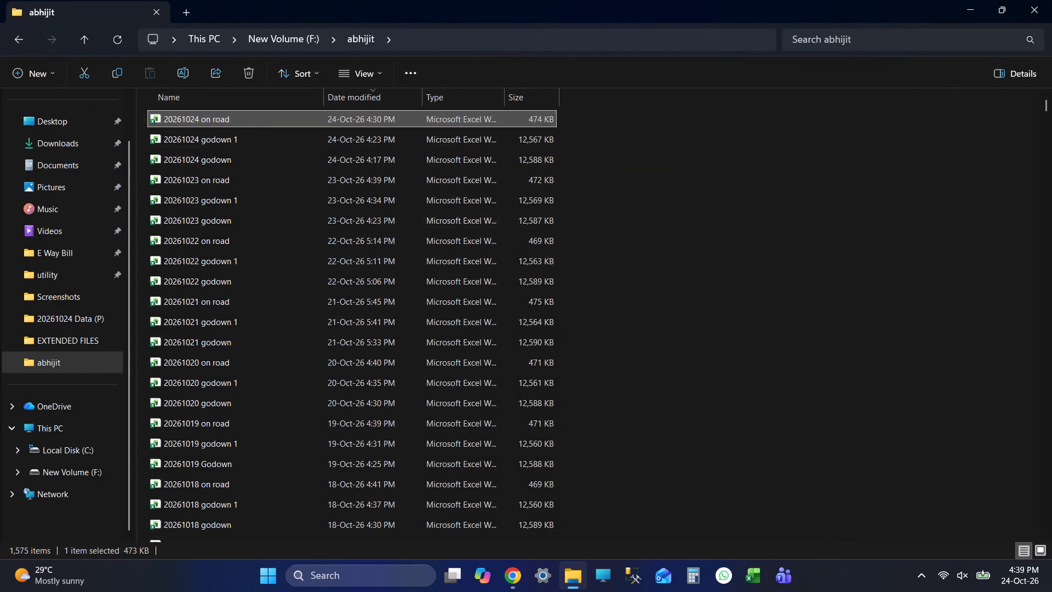
{"action": "left_click", "coordinate": [1051, 0]}
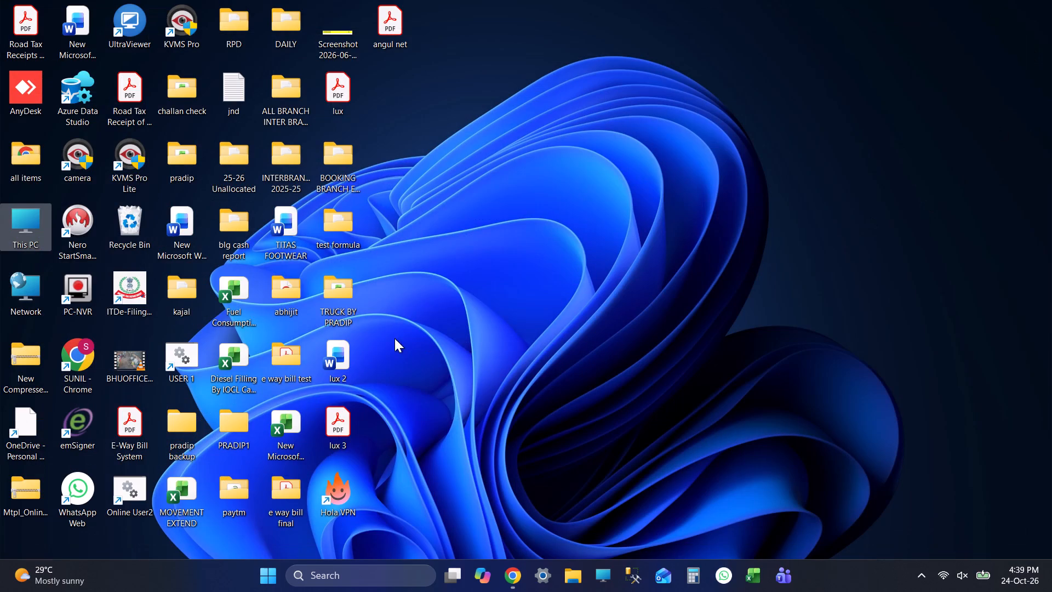
Switch to Chrome and close the E-Way Bill System and Easy way Bills pages.
{"action": "left_click", "coordinate": [516, 574]}
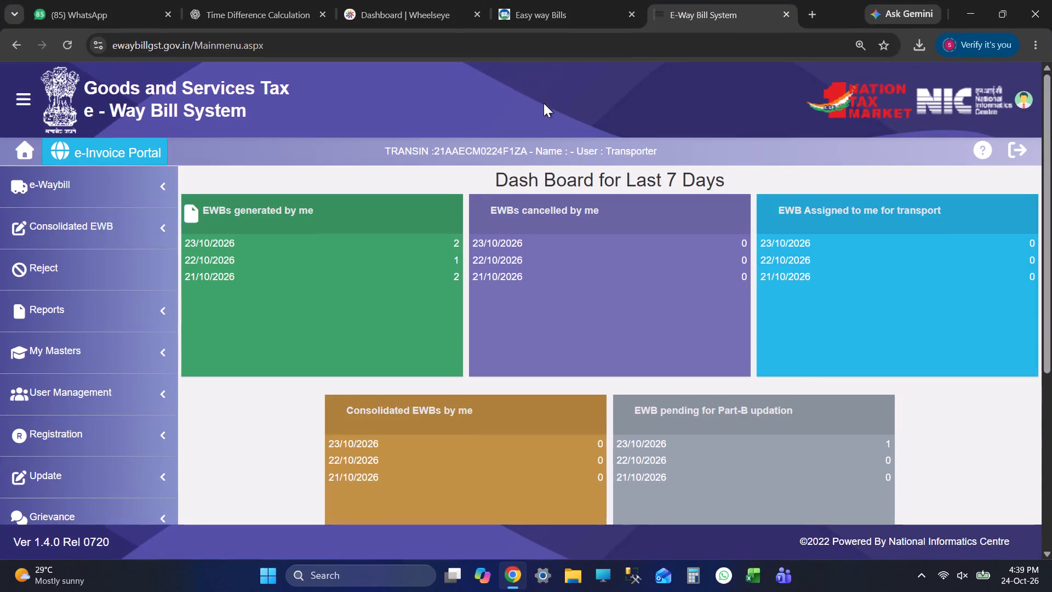
{"action": "left_click", "coordinate": [789, 13]}
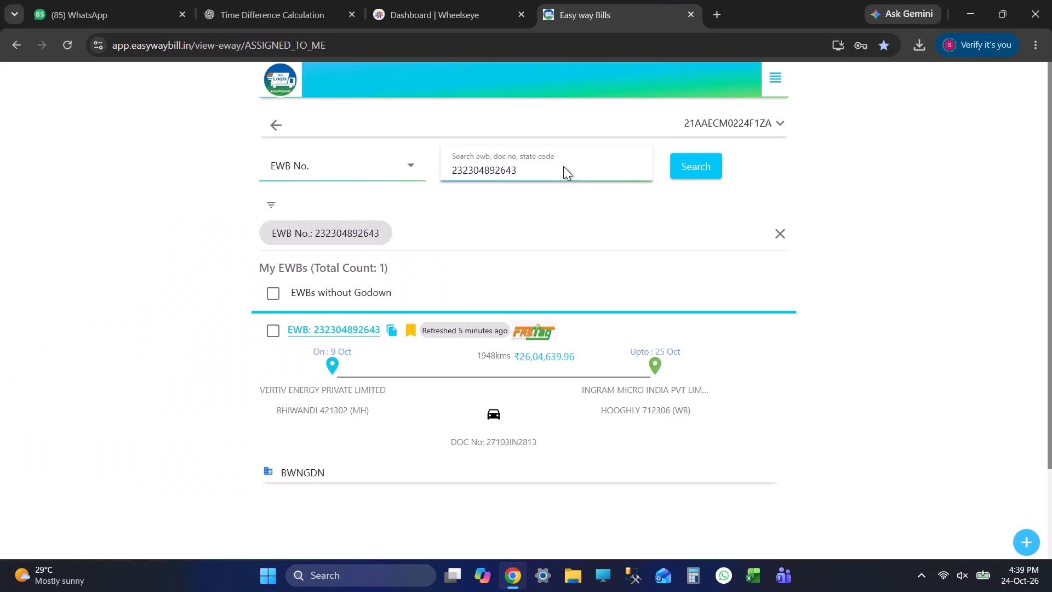
{"action": "left_click", "coordinate": [695, 12]}
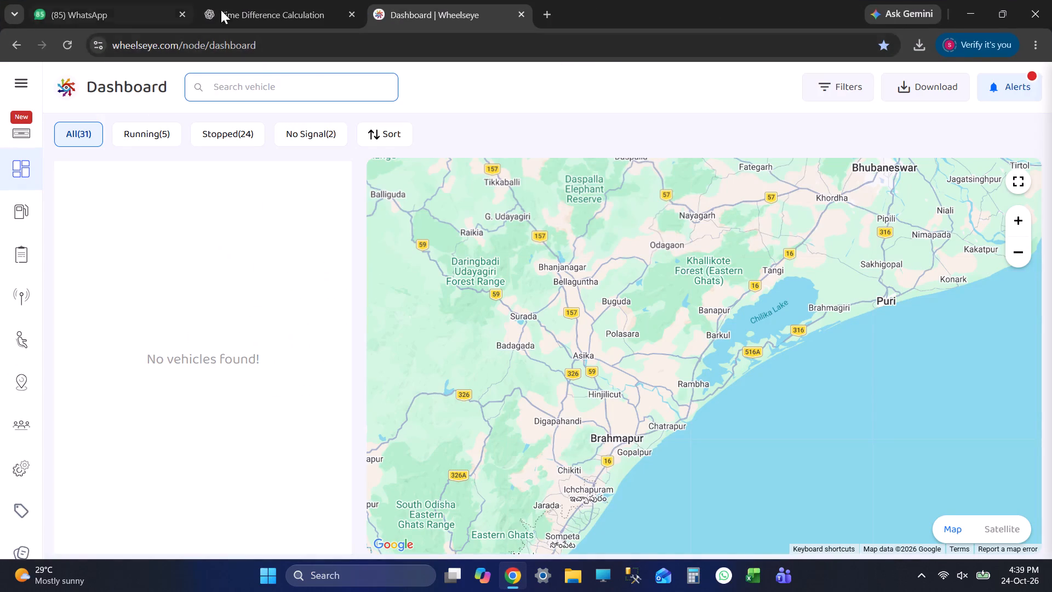
{"action": "left_click", "coordinate": [66, 44]}
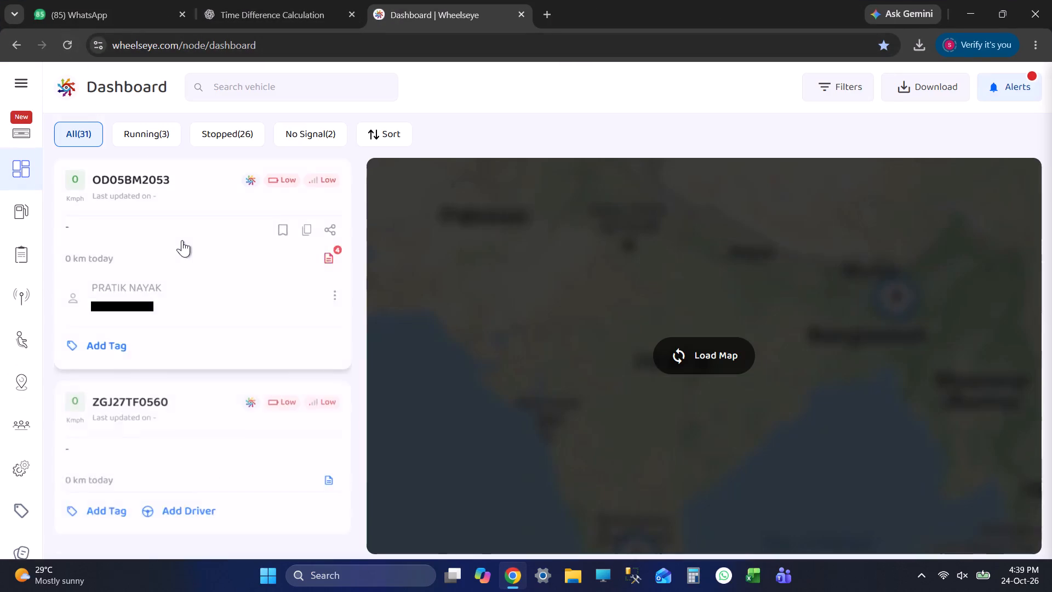
{"action": "left_click", "coordinate": [181, 241]}
{"action": "left_click", "coordinate": [812, 344]}
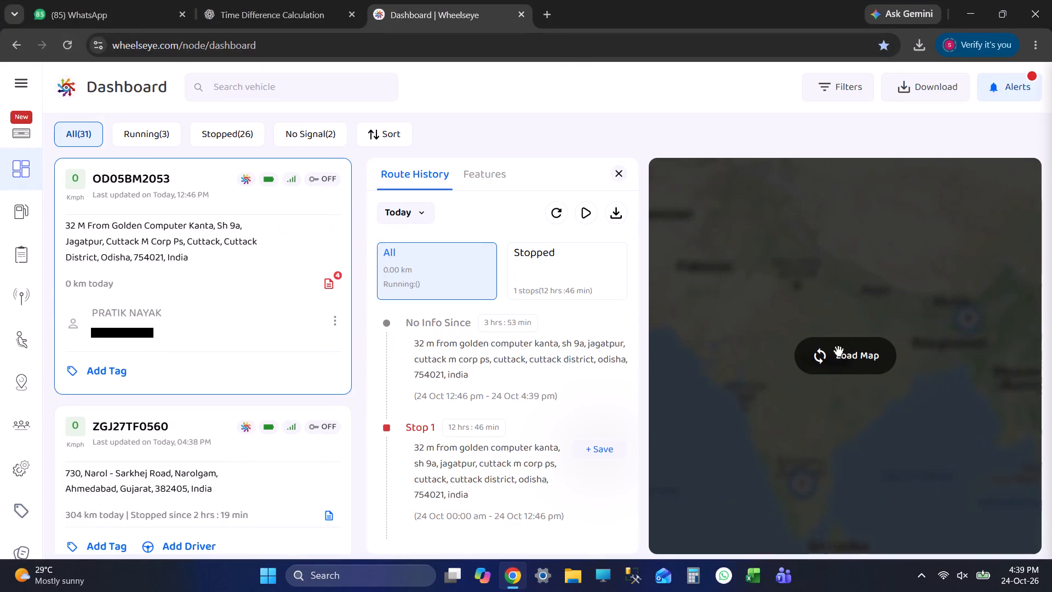
{"action": "scroll", "coordinate": [835, 349], "scroll_direction": "up", "scroll_amount": 11}
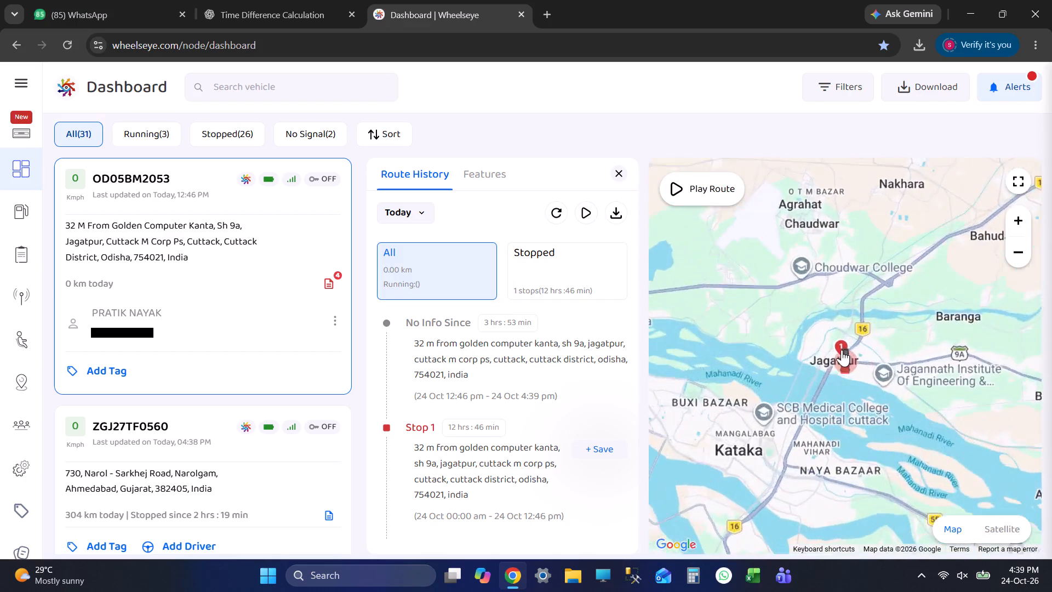
{"action": "scroll", "coordinate": [842, 350], "scroll_direction": "up", "scroll_amount": 20}
{"action": "scroll", "coordinate": [842, 350], "scroll_direction": "up", "scroll_amount": 1}
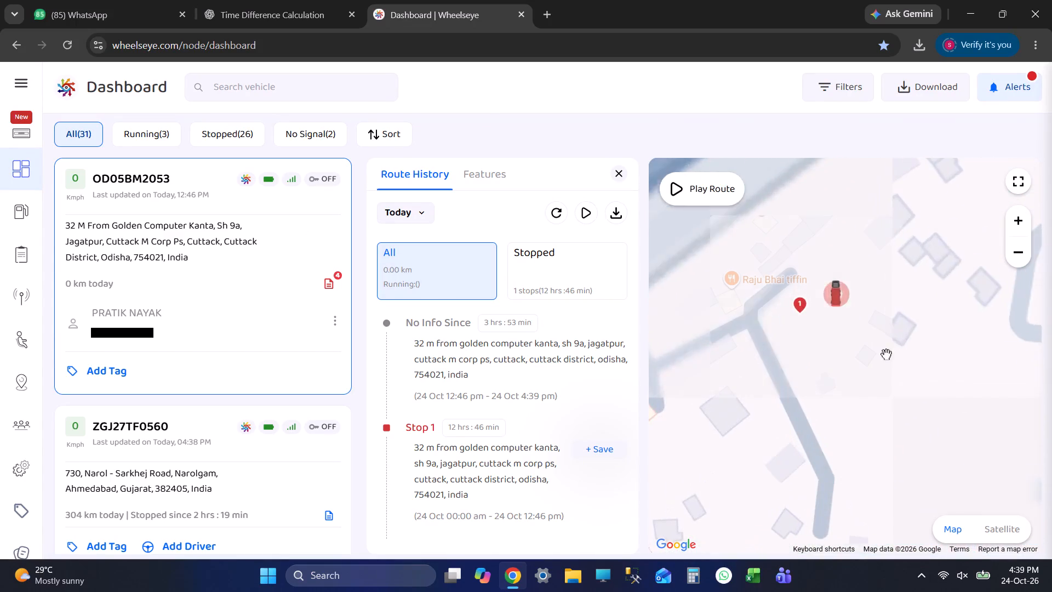
{"action": "left_click", "coordinate": [1003, 533]}
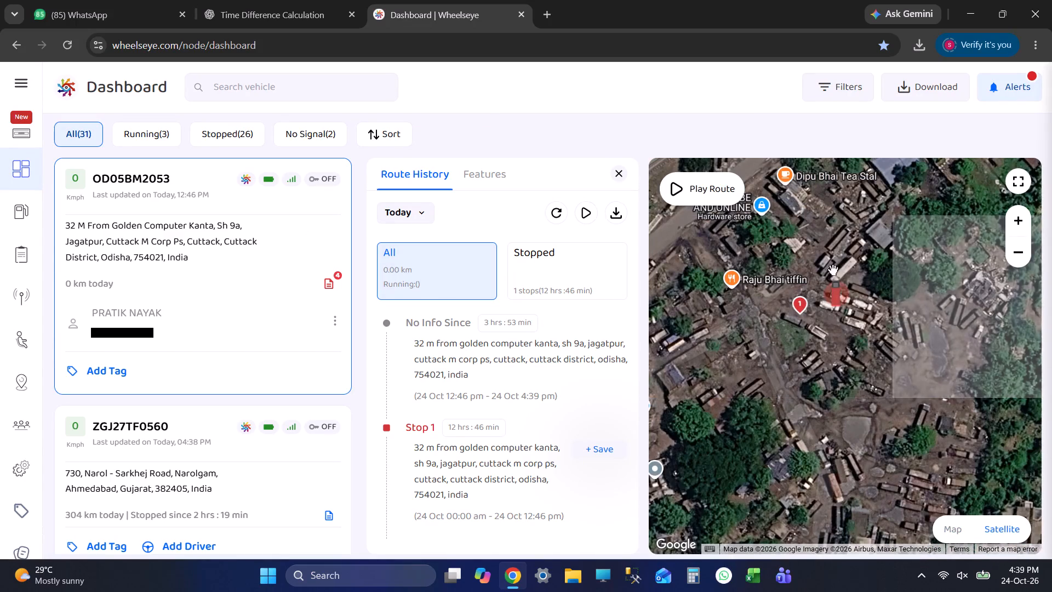
{"action": "scroll", "coordinate": [182, 342], "scroll_direction": "down", "scroll_amount": 4}
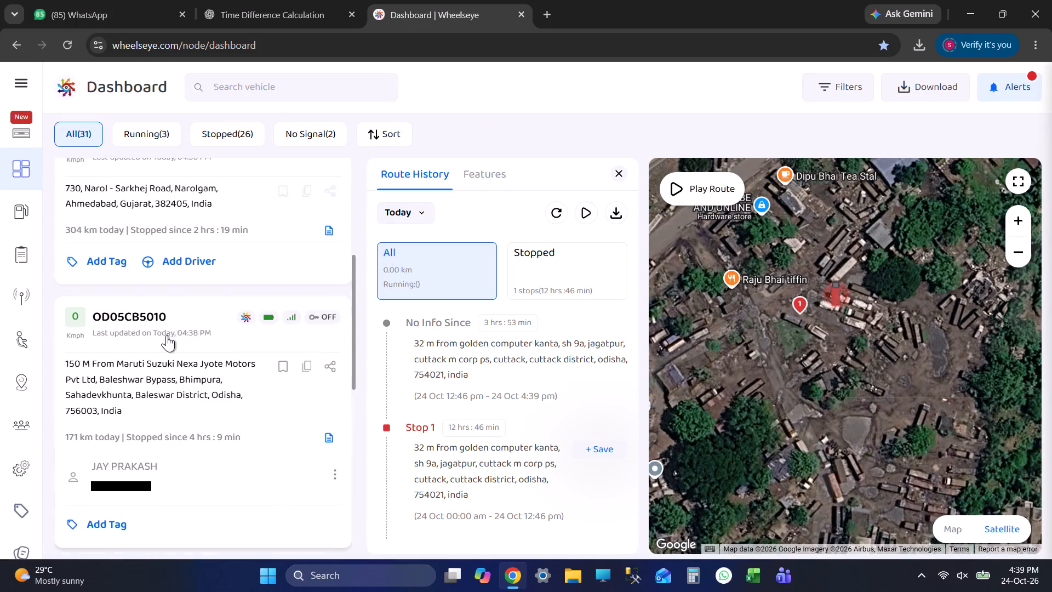
{"action": "left_click", "coordinate": [167, 335]}
{"action": "left_click_drag", "start_coordinate": [901, 238], "coordinate": [777, 298]}
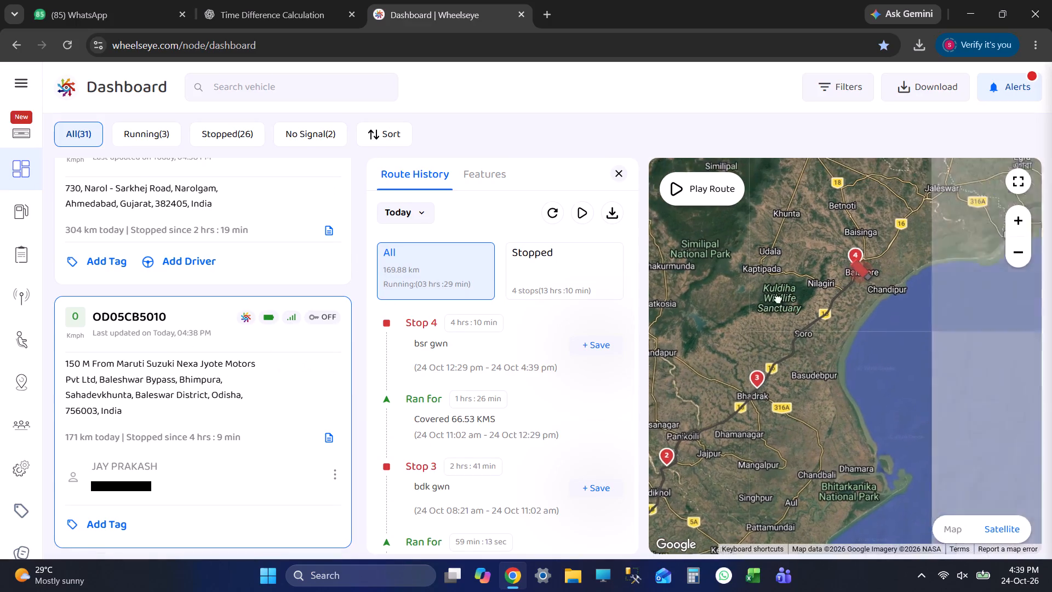
{"action": "left_click_drag", "start_coordinate": [777, 298], "coordinate": [775, 299]}
{"action": "scroll", "coordinate": [844, 279], "scroll_direction": "up", "scroll_amount": 2}
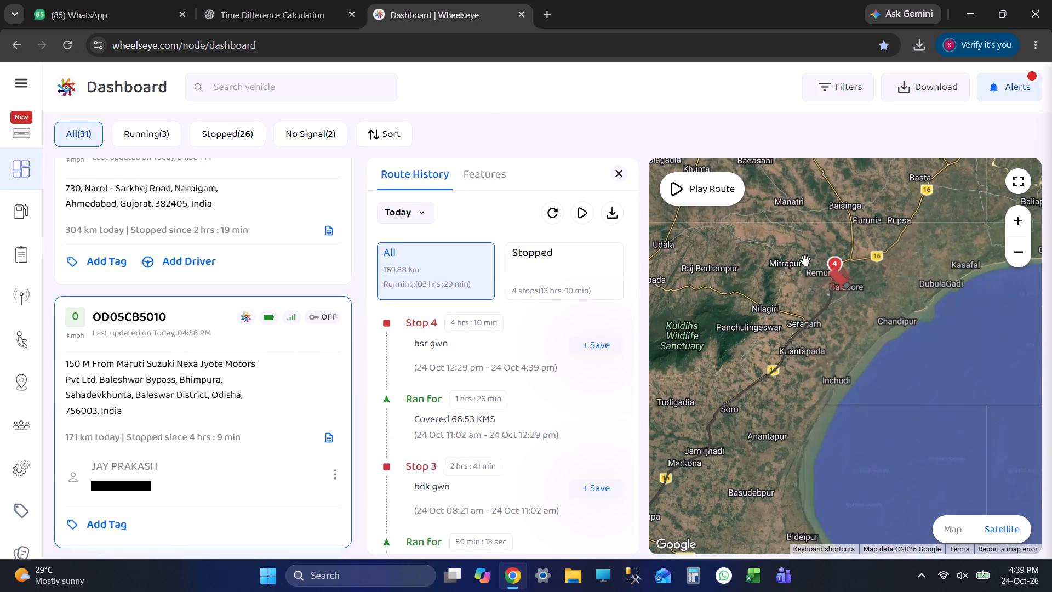
{"action": "scroll", "coordinate": [794, 266], "scroll_direction": "up", "scroll_amount": 2}
{"action": "scroll", "coordinate": [108, 366], "scroll_direction": "down", "scroll_amount": 4}
{"action": "left_click", "coordinate": [168, 322]}
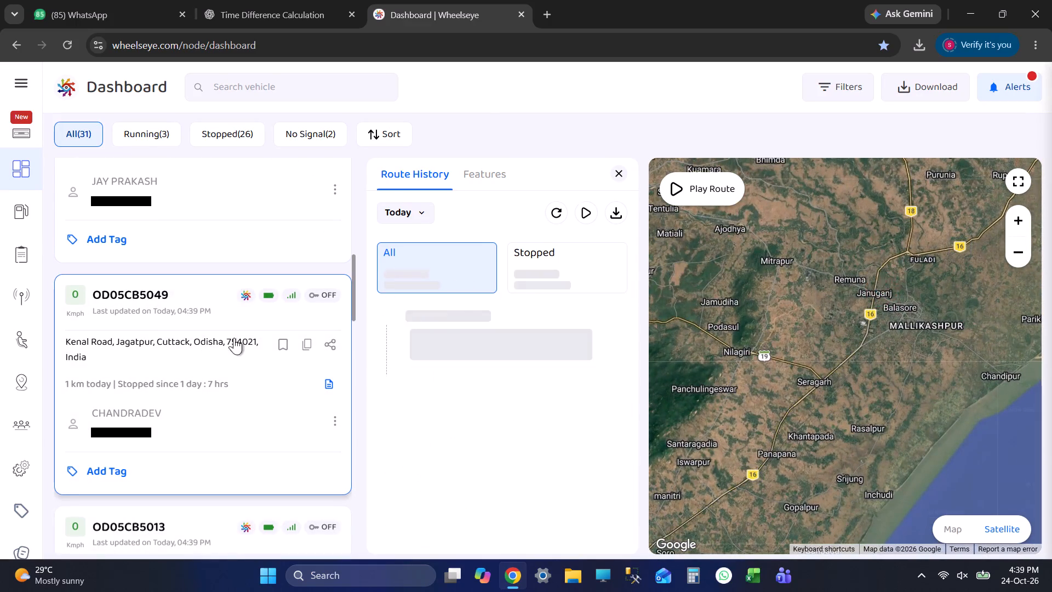
{"action": "scroll", "coordinate": [807, 369], "scroll_direction": "down", "scroll_amount": 7}
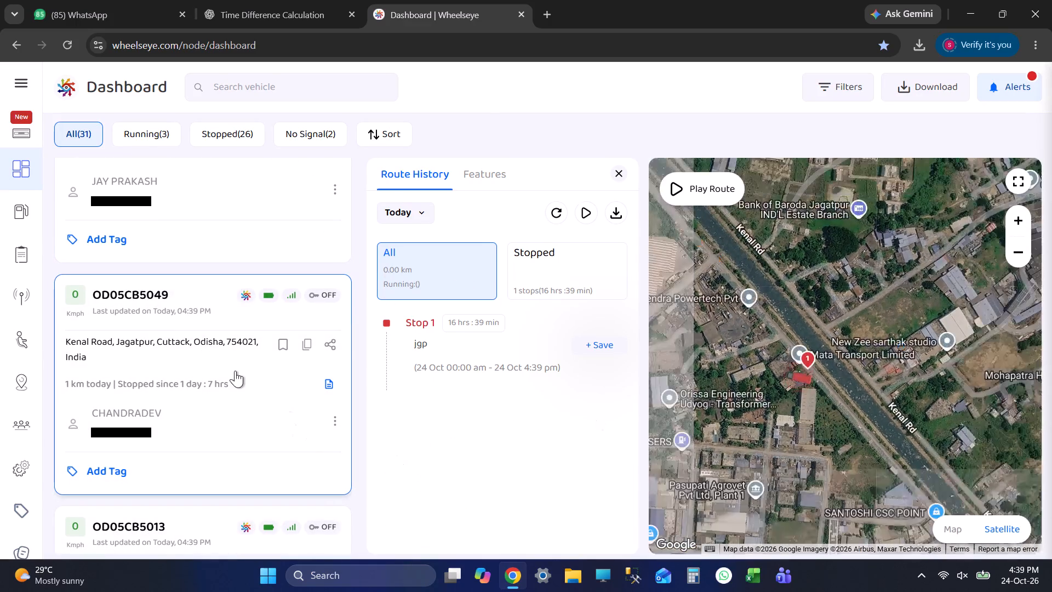
{"action": "scroll", "coordinate": [233, 373], "scroll_direction": "down", "scroll_amount": 4}
{"action": "left_click", "coordinate": [222, 333]}
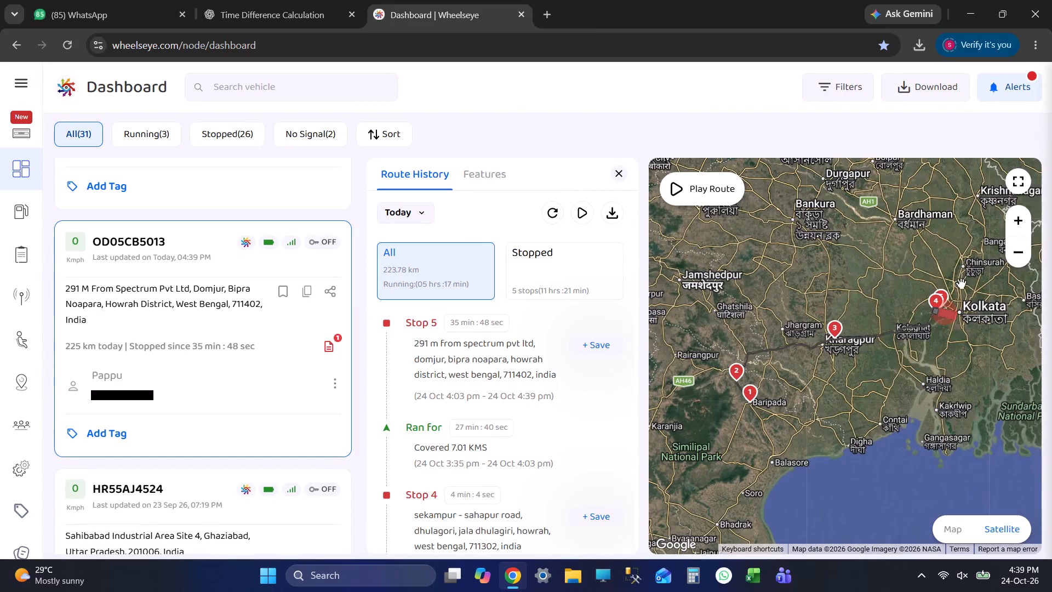
{"action": "scroll", "coordinate": [960, 283], "scroll_direction": "up", "scroll_amount": 3}
{"action": "scroll", "coordinate": [951, 314], "scroll_direction": "up", "scroll_amount": 18}
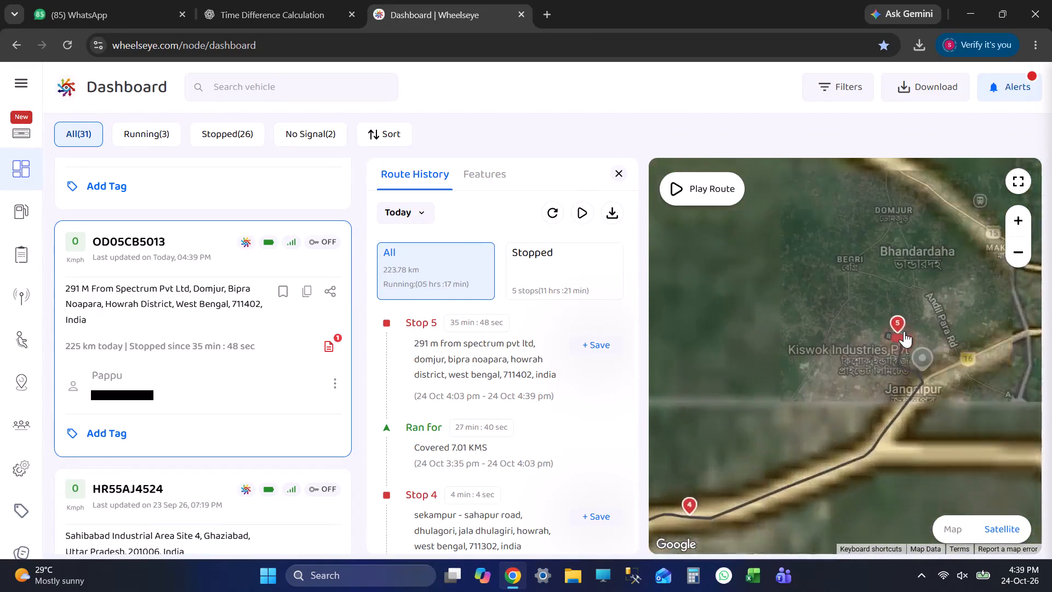
{"action": "scroll", "coordinate": [904, 331], "scroll_direction": "up", "scroll_amount": 3}
{"action": "scroll", "coordinate": [140, 357], "scroll_direction": "down", "scroll_amount": 4}
{"action": "scroll", "coordinate": [225, 312], "scroll_direction": "down", "scroll_amount": 3}
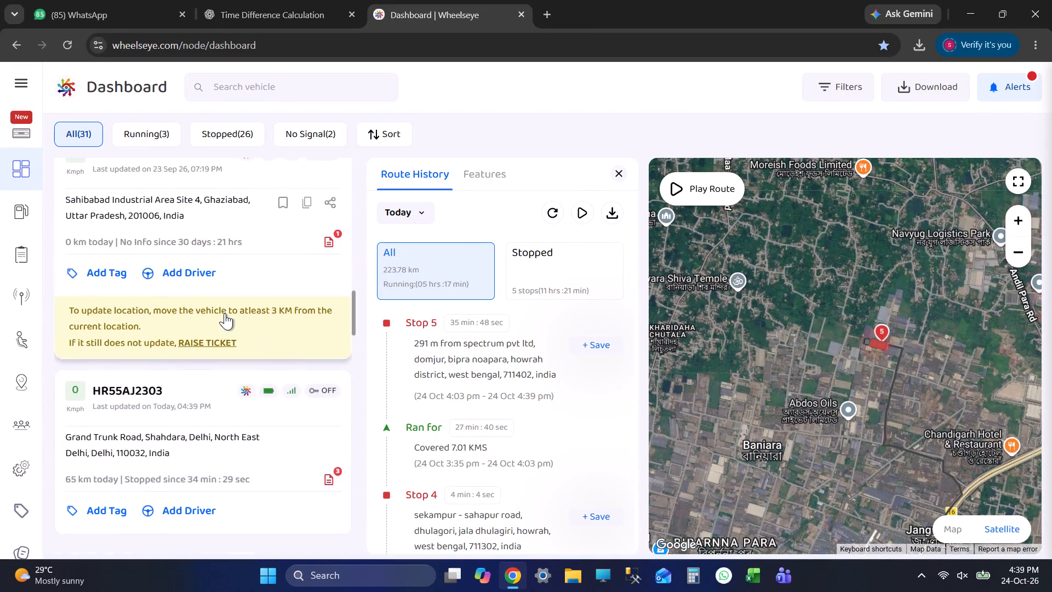
{"action": "scroll", "coordinate": [211, 302], "scroll_direction": "down", "scroll_amount": 2}
{"action": "left_click", "coordinate": [205, 298]}
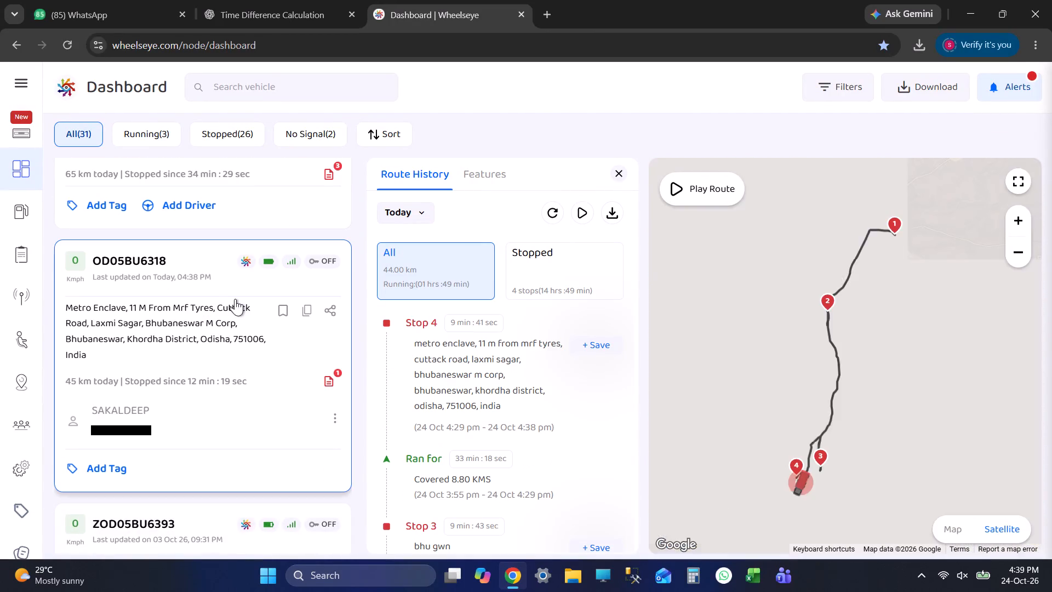
{"action": "left_click_drag", "start_coordinate": [793, 475], "coordinate": [822, 389]}
{"action": "scroll", "coordinate": [838, 378], "scroll_direction": "up", "scroll_amount": 7}
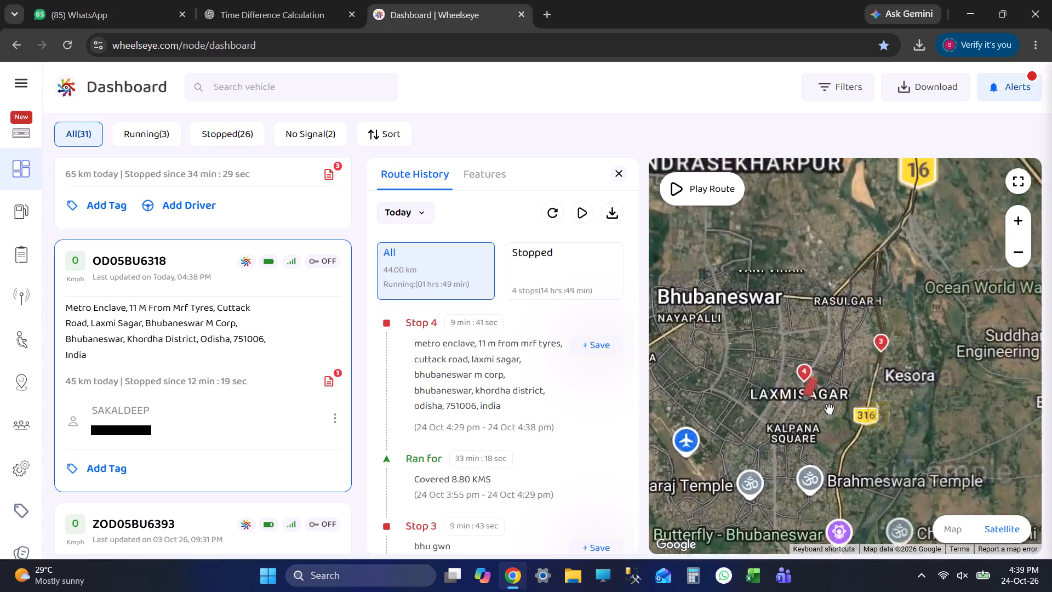
{"action": "scroll", "coordinate": [829, 409], "scroll_direction": "up", "scroll_amount": 2}
{"action": "scroll", "coordinate": [803, 370], "scroll_direction": "up", "scroll_amount": 7}
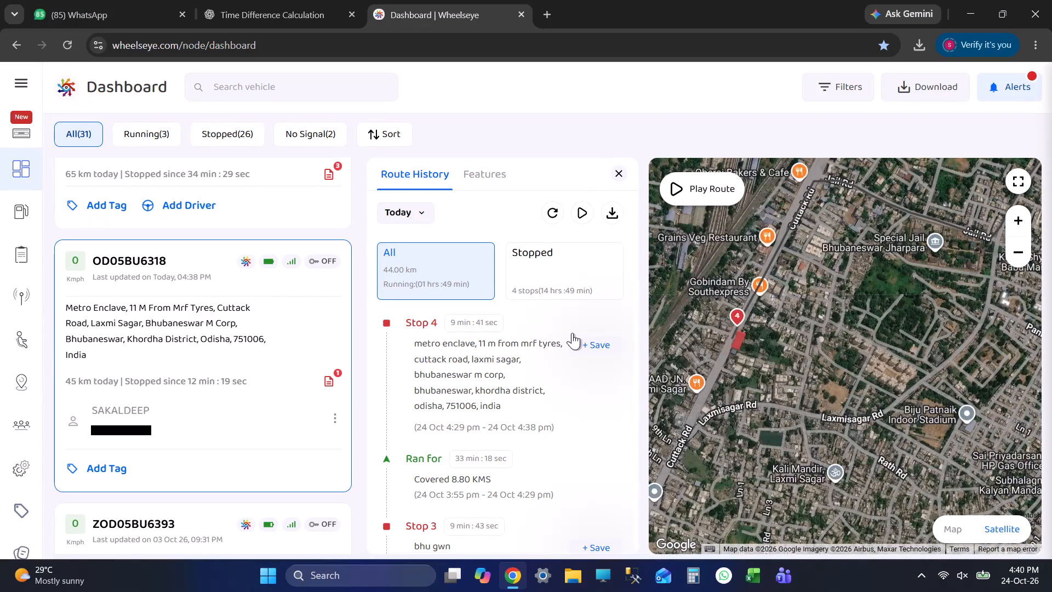
{"action": "left_click", "coordinate": [555, 343]}
{"action": "scroll", "coordinate": [562, 414], "scroll_direction": "down", "scroll_amount": 2}
{"action": "left_click", "coordinate": [521, 405]}
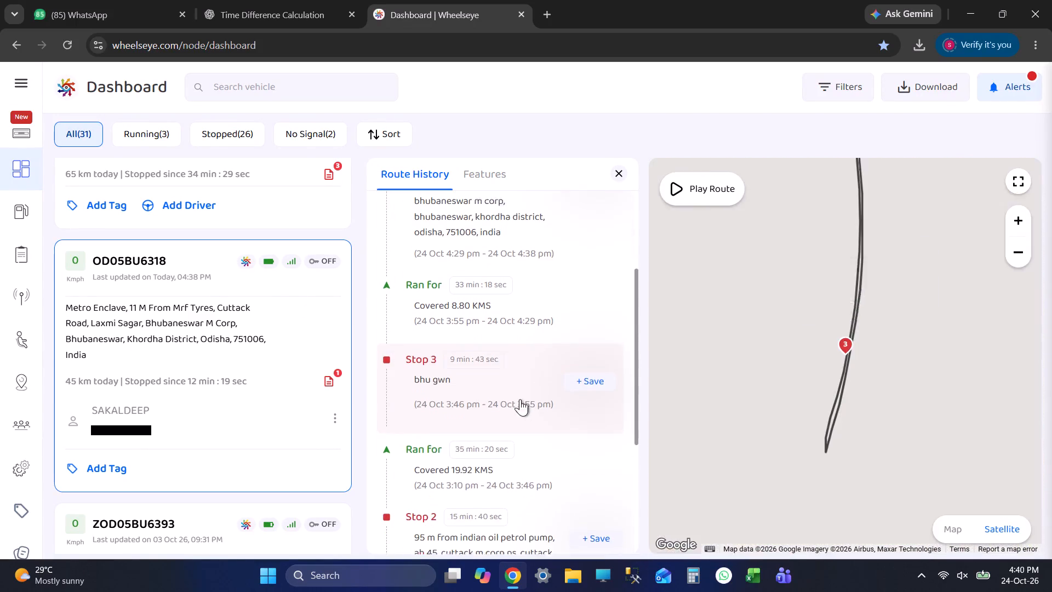
{"action": "scroll", "coordinate": [768, 395], "scroll_direction": "down", "scroll_amount": 14}
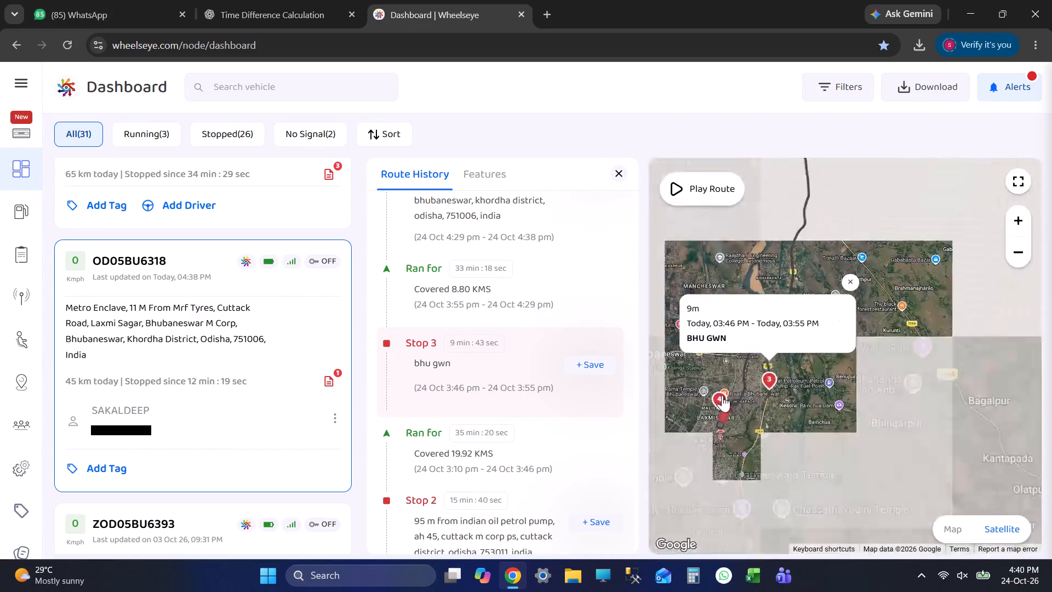
{"action": "scroll", "coordinate": [514, 379], "scroll_direction": "up", "scroll_amount": 4}
{"action": "left_click", "coordinate": [514, 351]}
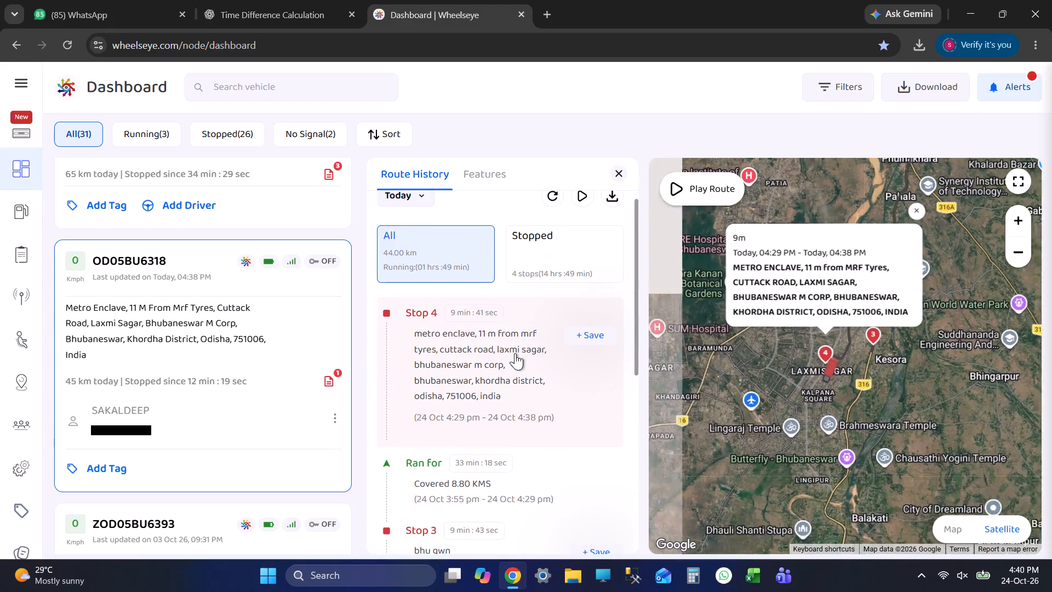
{"action": "scroll", "coordinate": [841, 348], "scroll_direction": "up", "scroll_amount": 3}
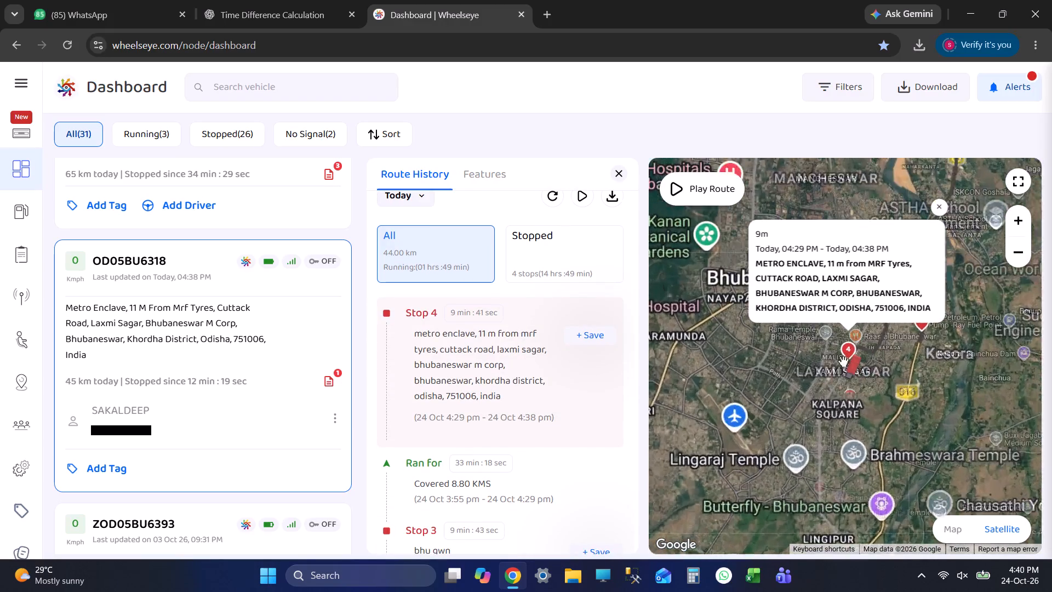
{"action": "scroll", "coordinate": [843, 361], "scroll_direction": "up", "scroll_amount": 15}
{"action": "scroll", "coordinate": [861, 331], "scroll_direction": "down", "scroll_amount": 1}
{"action": "scroll", "coordinate": [861, 331], "scroll_direction": "up", "scroll_amount": 1}
{"action": "left_click_drag", "start_coordinate": [862, 318], "coordinate": [850, 385]}
{"action": "scroll", "coordinate": [850, 358], "scroll_direction": "up", "scroll_amount": 2}
{"action": "scroll", "coordinate": [851, 358], "scroll_direction": "down", "scroll_amount": 7}
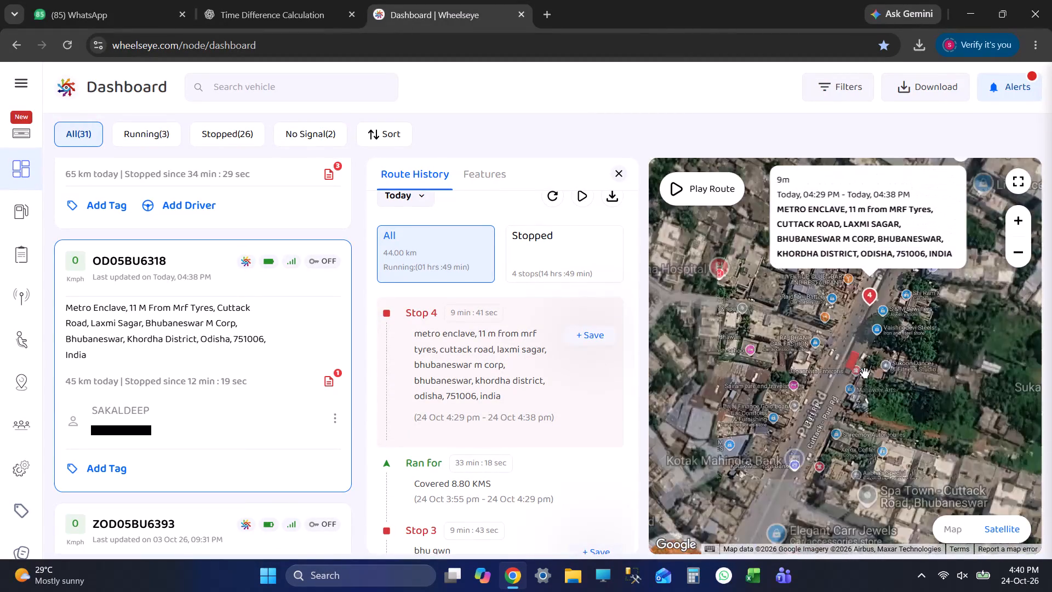
{"action": "scroll", "coordinate": [865, 373], "scroll_direction": "down", "scroll_amount": 16}
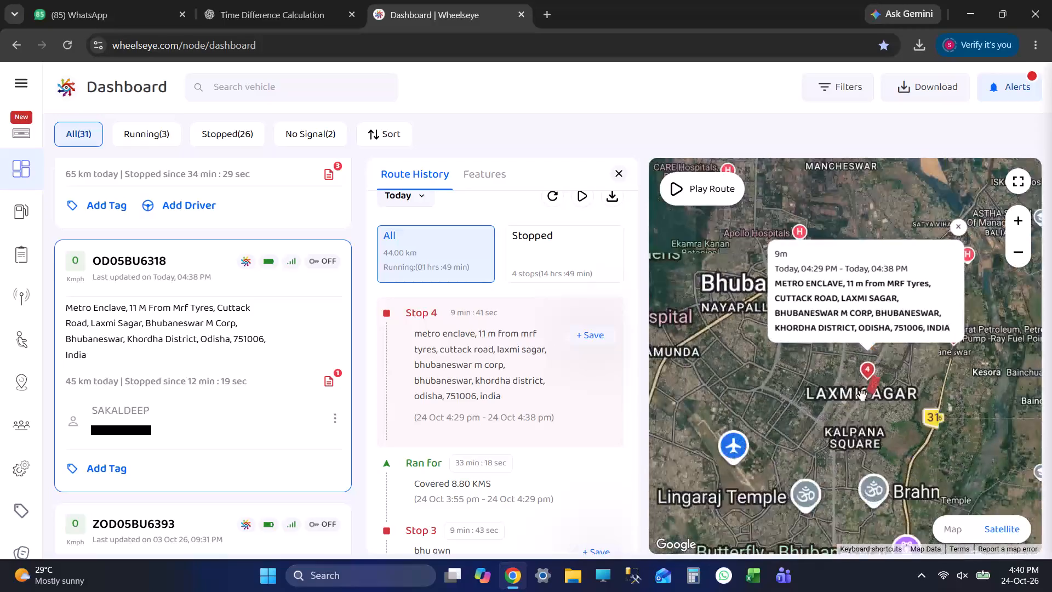
{"action": "scroll", "coordinate": [860, 393], "scroll_direction": "down", "scroll_amount": 6}
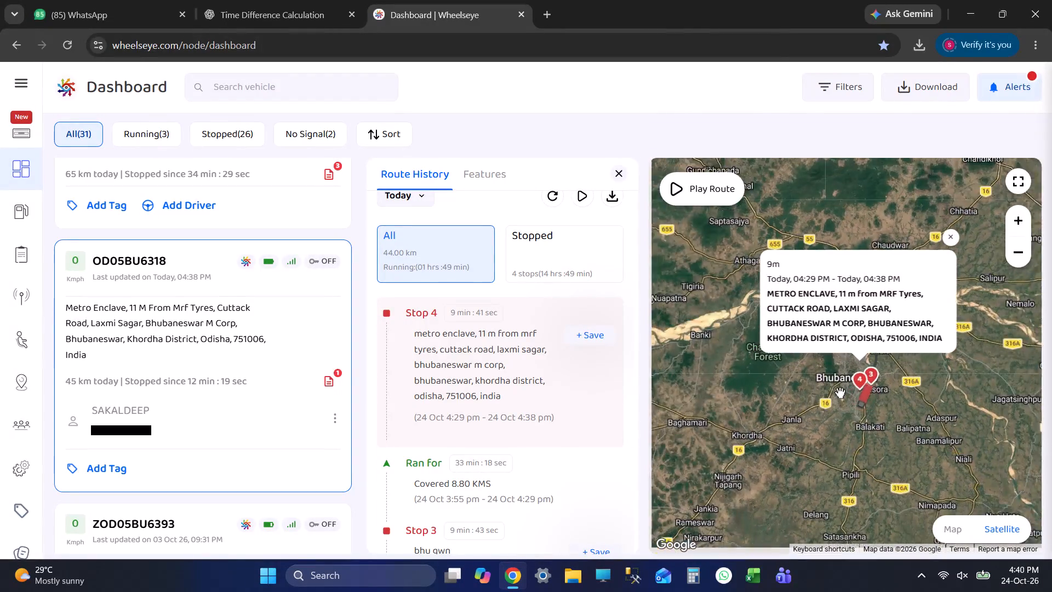
{"action": "scroll", "coordinate": [840, 392], "scroll_direction": "down", "scroll_amount": 1}
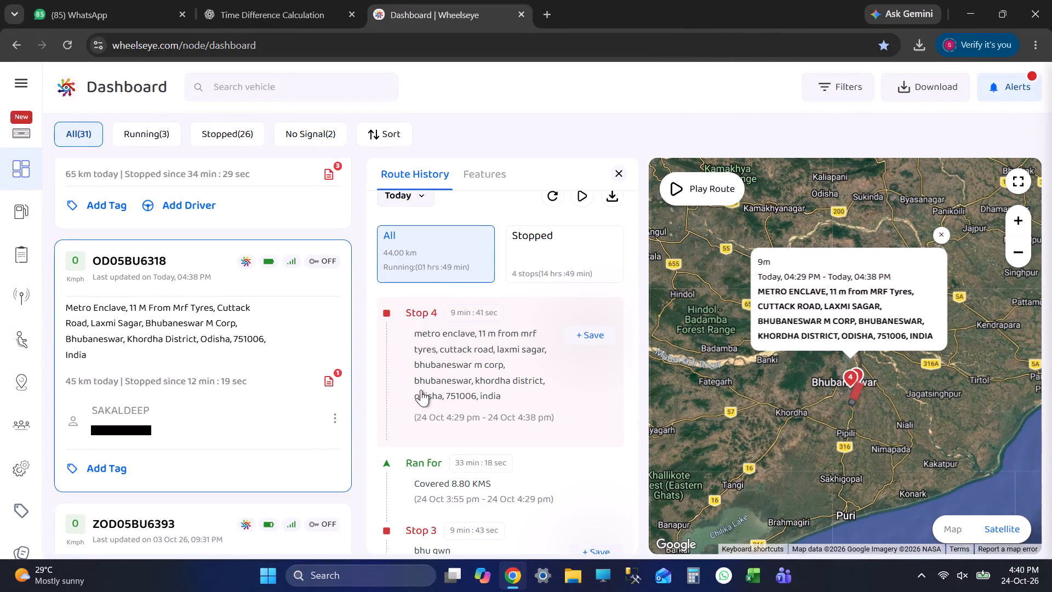
{"action": "scroll", "coordinate": [530, 414], "scroll_direction": "down", "scroll_amount": 2}
{"action": "left_click", "coordinate": [522, 417]}
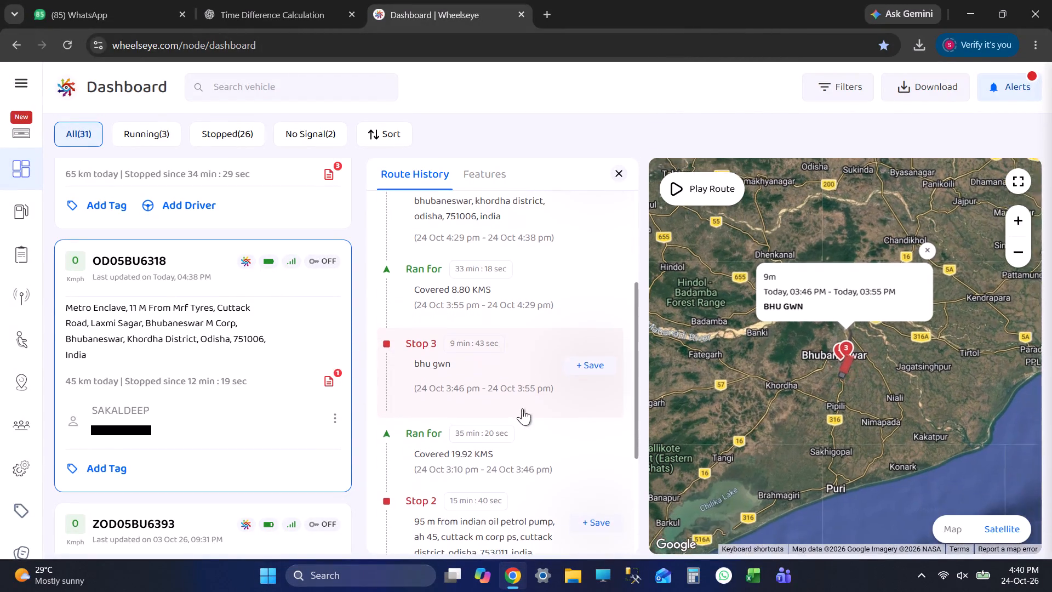
{"action": "scroll", "coordinate": [844, 351], "scroll_direction": "up", "scroll_amount": 11}
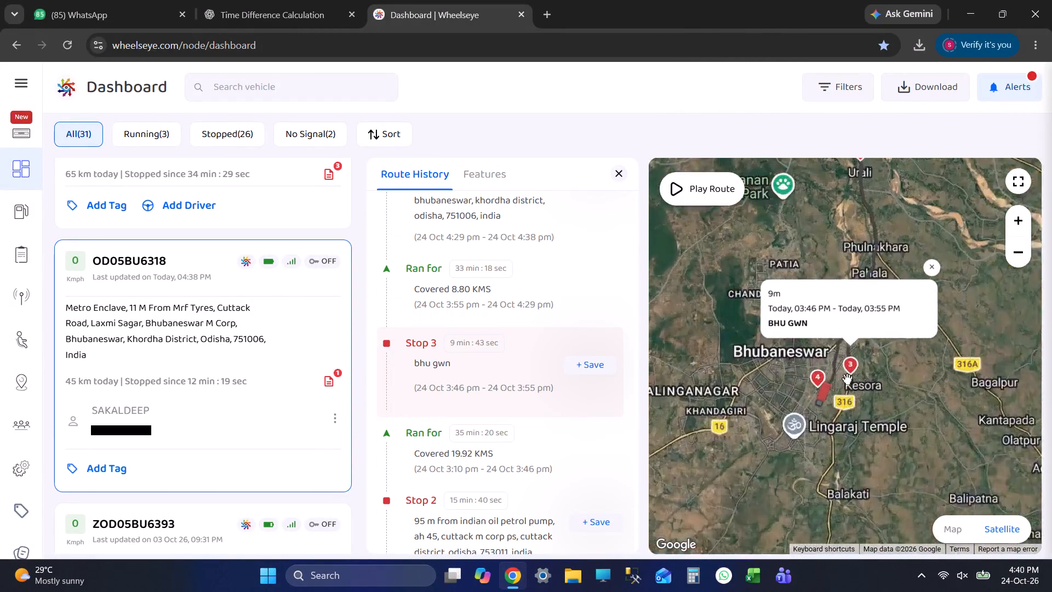
{"action": "scroll", "coordinate": [514, 409], "scroll_direction": "down", "scroll_amount": 3}
{"action": "left_click", "coordinate": [529, 352]}
{"action": "scroll", "coordinate": [529, 366], "scroll_direction": "down", "scroll_amount": 2}
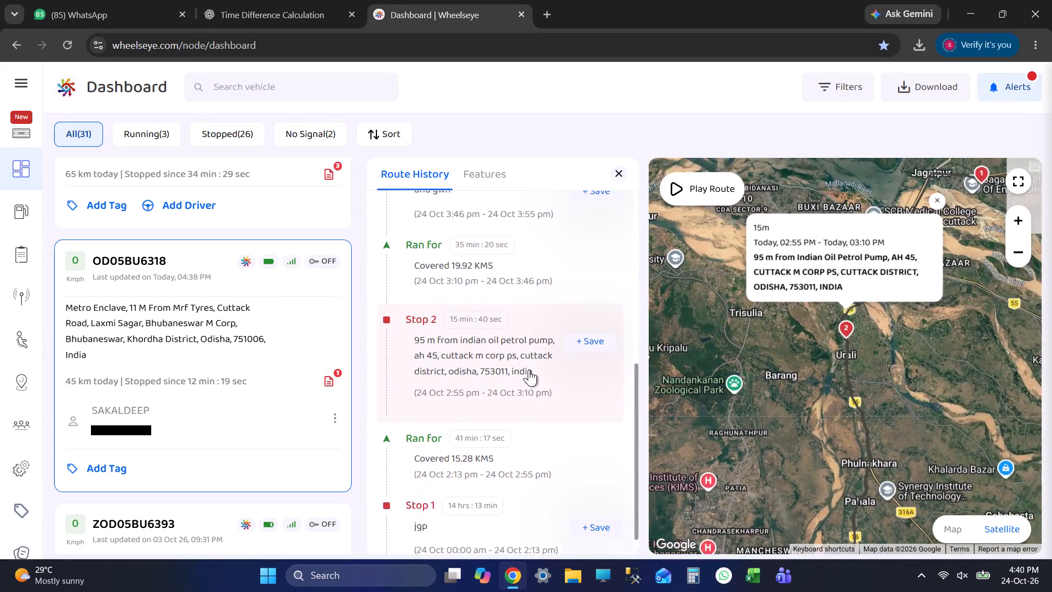
{"action": "scroll", "coordinate": [529, 369], "scroll_direction": "down", "scroll_amount": 2}
{"action": "left_click", "coordinate": [480, 496]}
{"action": "scroll", "coordinate": [480, 473], "scroll_direction": "down", "scroll_amount": 5}
{"action": "scroll", "coordinate": [482, 468], "scroll_direction": "up", "scroll_amount": 1}
{"action": "scroll", "coordinate": [482, 468], "scroll_direction": "down", "scroll_amount": 3}
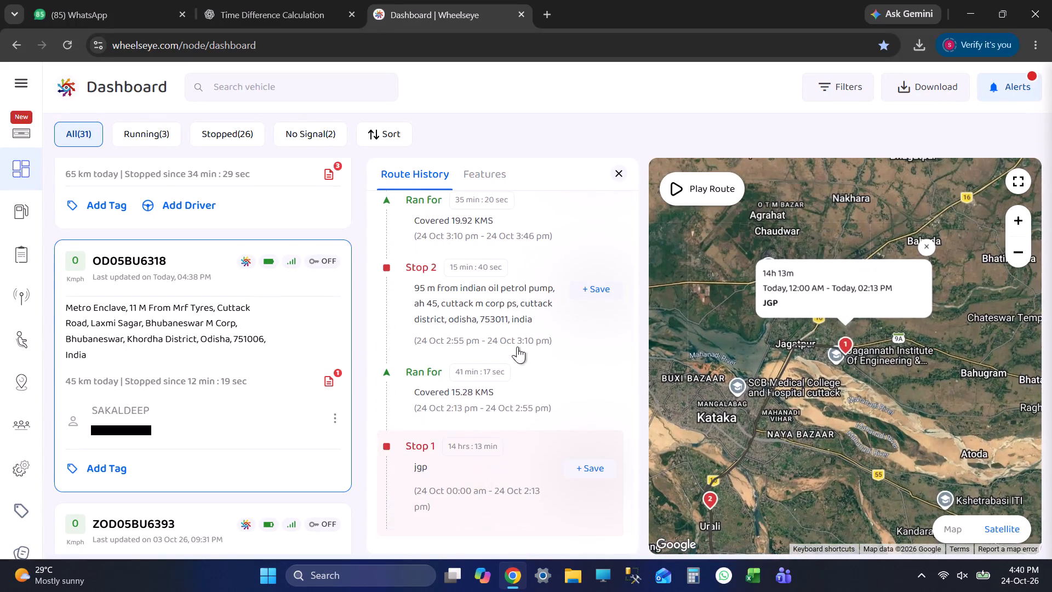
{"action": "left_click", "coordinate": [529, 311]}
{"action": "scroll", "coordinate": [530, 386], "scroll_direction": "up", "scroll_amount": 3}
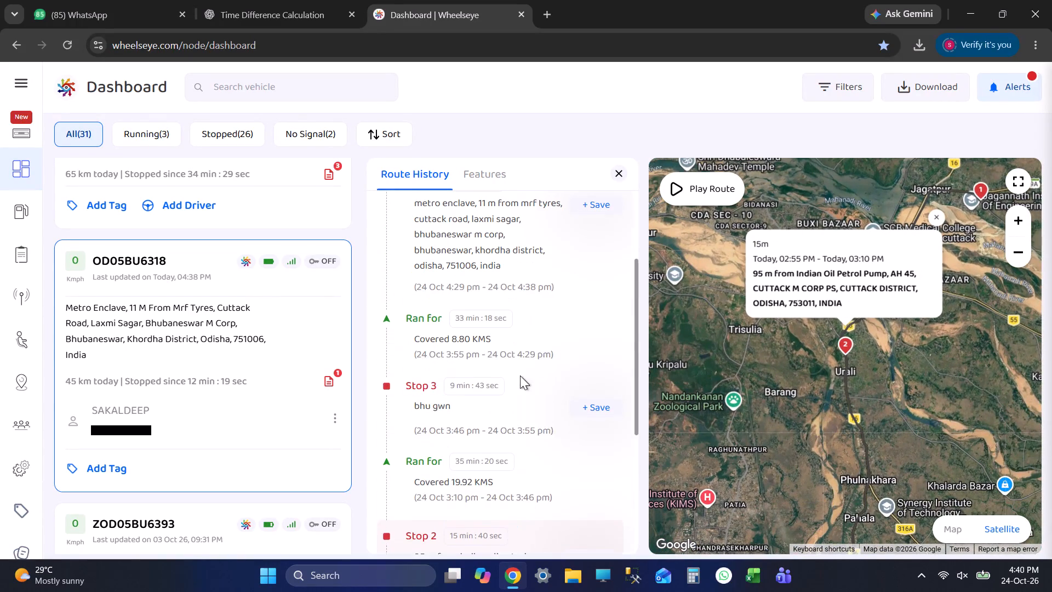
{"action": "left_click_drag", "start_coordinate": [502, 405], "coordinate": [498, 404]}
{"action": "scroll", "coordinate": [515, 379], "scroll_direction": "up", "scroll_amount": 4}
{"action": "left_click", "coordinate": [515, 372]}
{"action": "scroll", "coordinate": [525, 373], "scroll_direction": "up", "scroll_amount": 3}
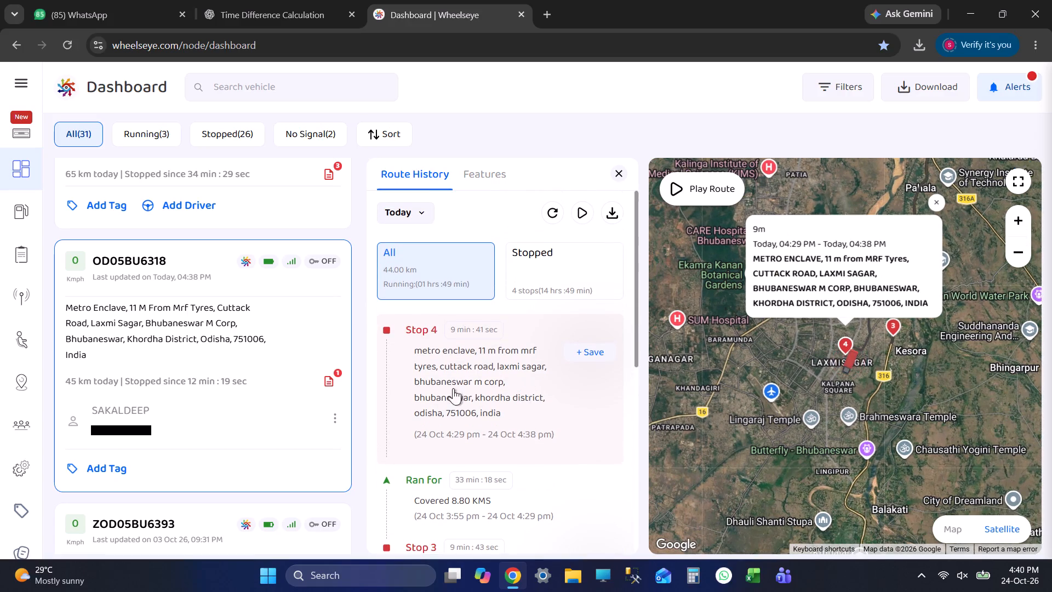
{"action": "scroll", "coordinate": [253, 424], "scroll_direction": "down", "scroll_amount": 4}
{"action": "left_click", "coordinate": [221, 351]}
{"action": "scroll", "coordinate": [237, 373], "scroll_direction": "down", "scroll_amount": 3}
{"action": "left_click", "coordinate": [192, 379]}
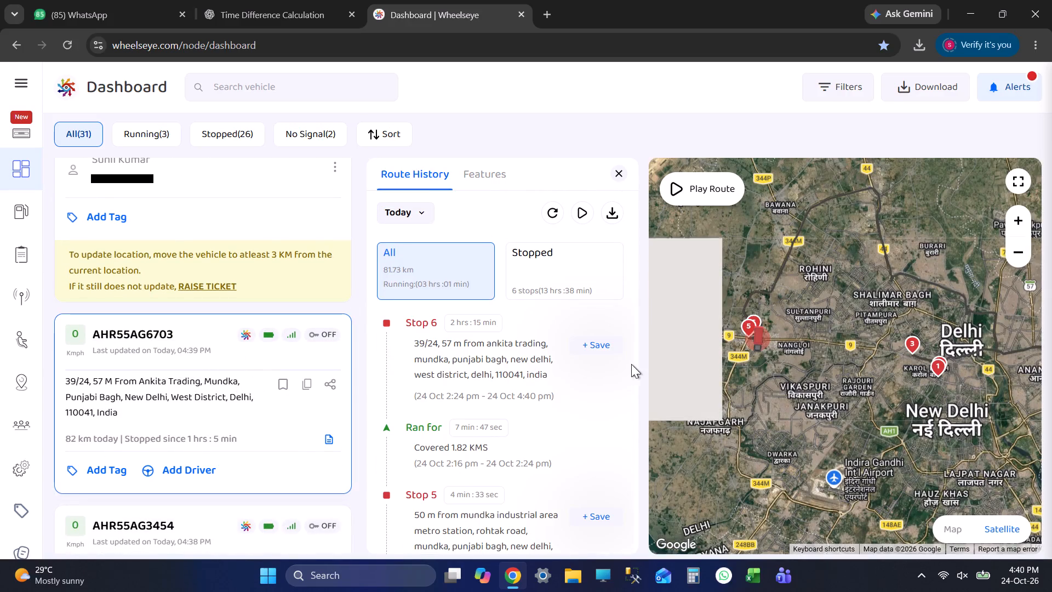
{"action": "scroll", "coordinate": [318, 380], "scroll_direction": "down", "scroll_amount": 3}
{"action": "left_click", "coordinate": [216, 340]}
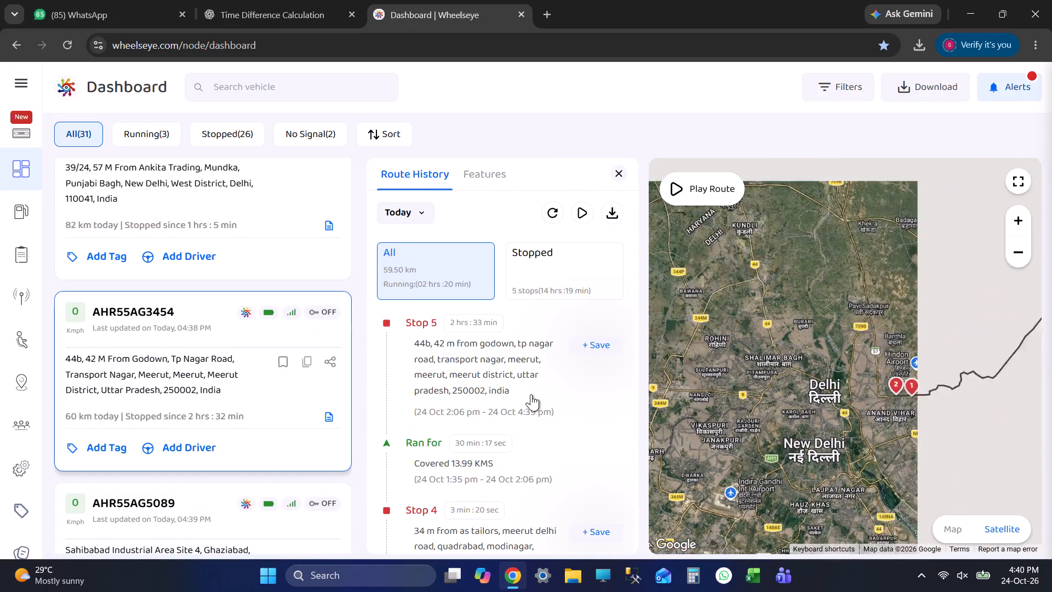
{"action": "scroll", "coordinate": [198, 395], "scroll_direction": "down", "scroll_amount": 3}
{"action": "left_click", "coordinate": [185, 363]}
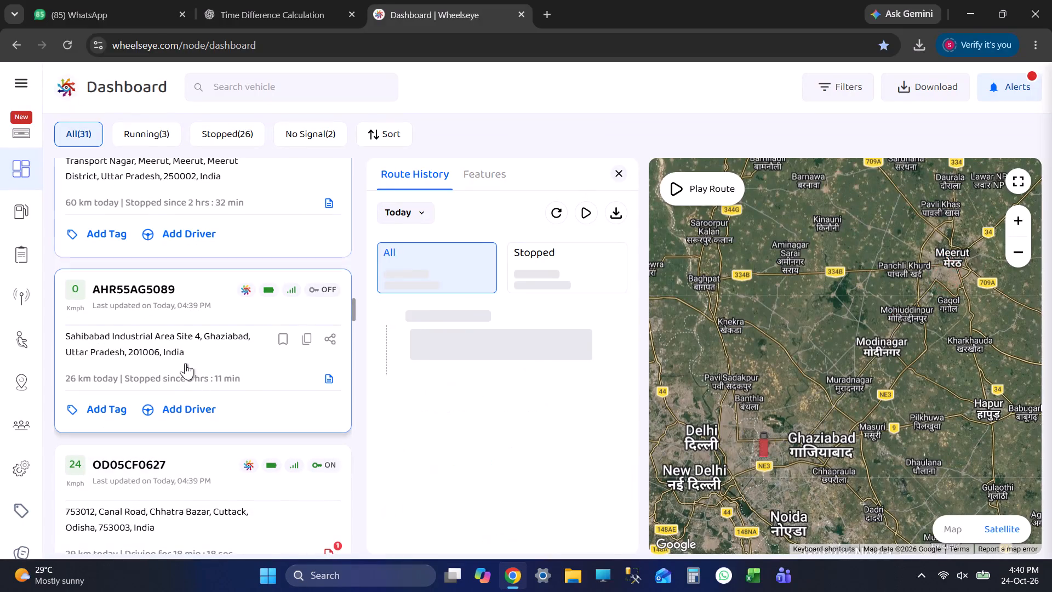
{"action": "scroll", "coordinate": [198, 373], "scroll_direction": "down", "scroll_amount": 3}
{"action": "left_click", "coordinate": [195, 331]}
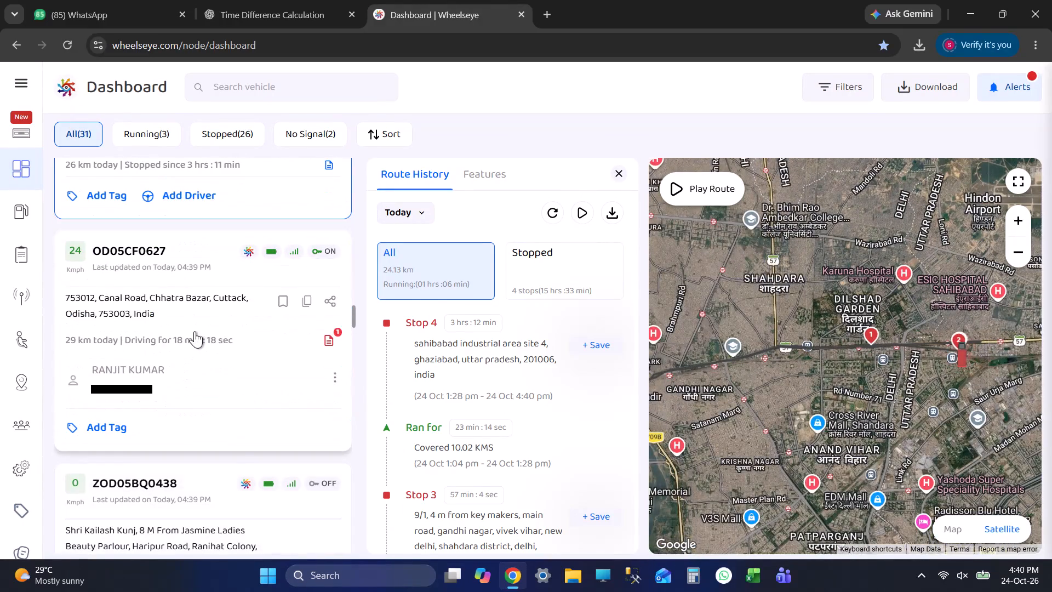
{"action": "scroll", "coordinate": [744, 435], "scroll_direction": "up", "scroll_amount": 3}
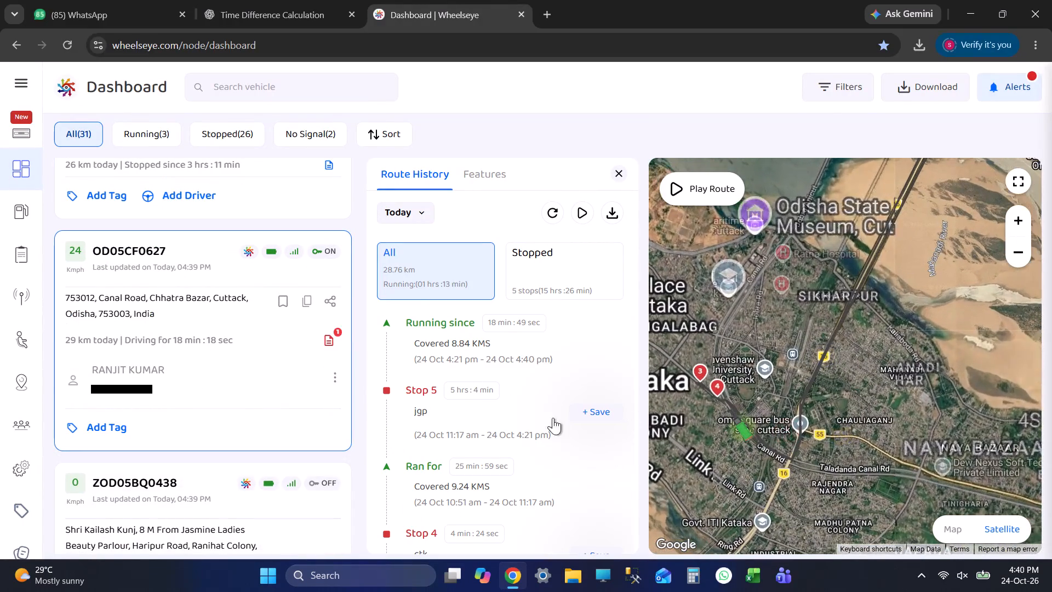
{"action": "left_click", "coordinate": [481, 418]}
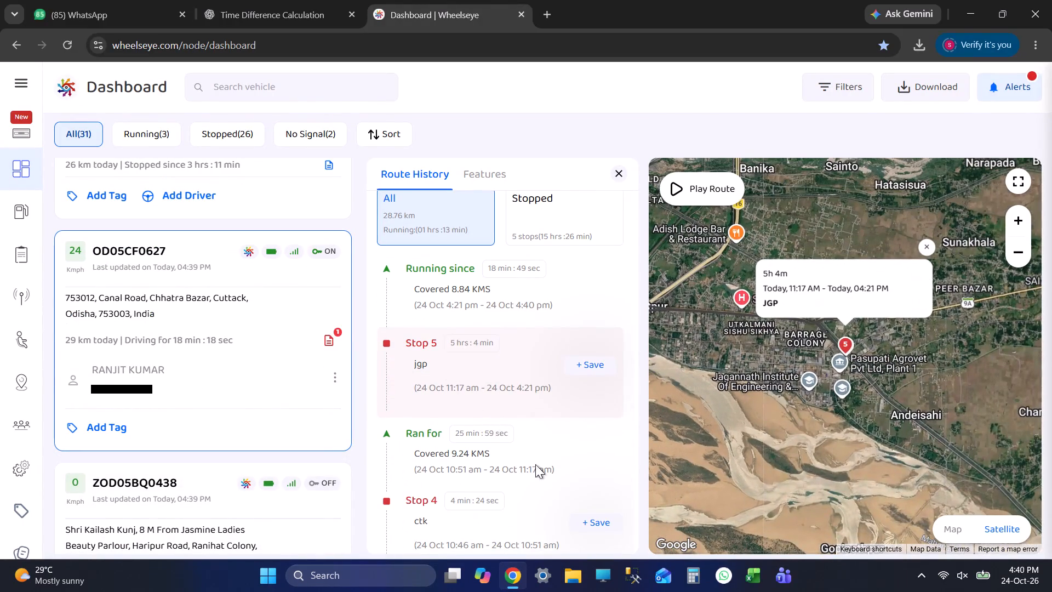
{"action": "scroll", "coordinate": [495, 476], "scroll_direction": "down", "scroll_amount": 2}
{"action": "left_click", "coordinate": [490, 395]}
{"action": "scroll", "coordinate": [494, 414], "scroll_direction": "down", "scroll_amount": 2}
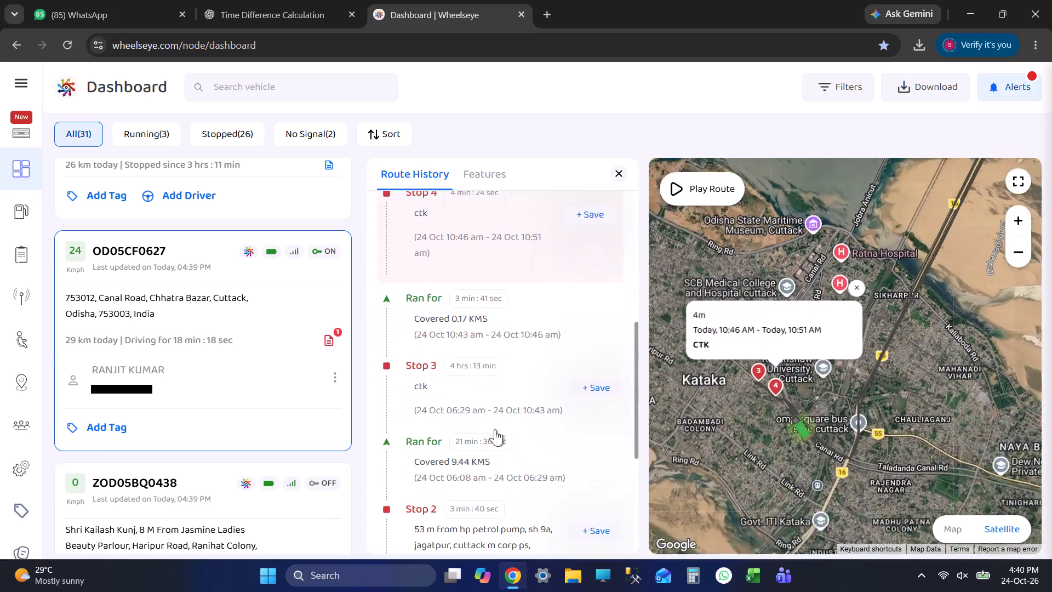
{"action": "left_click", "coordinate": [496, 375]}
{"action": "scroll", "coordinate": [496, 377], "scroll_direction": "up", "scroll_amount": 2}
{"action": "left_click", "coordinate": [496, 369]}
{"action": "scroll", "coordinate": [496, 368], "scroll_direction": "up", "scroll_amount": 3}
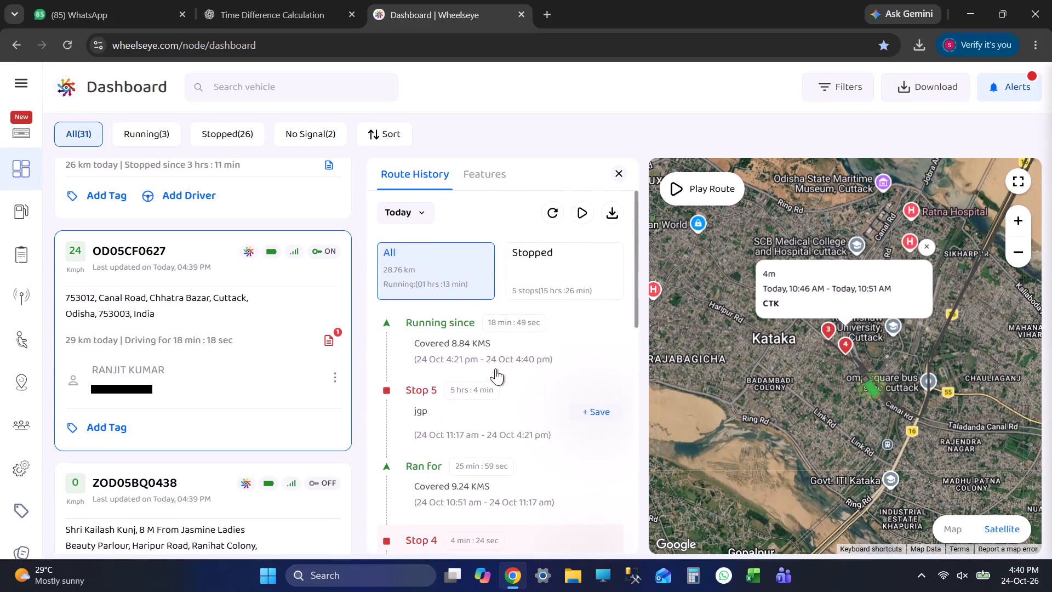
{"action": "left_click", "coordinate": [487, 406]}
{"action": "left_click_drag", "start_coordinate": [776, 395], "coordinate": [828, 356]}
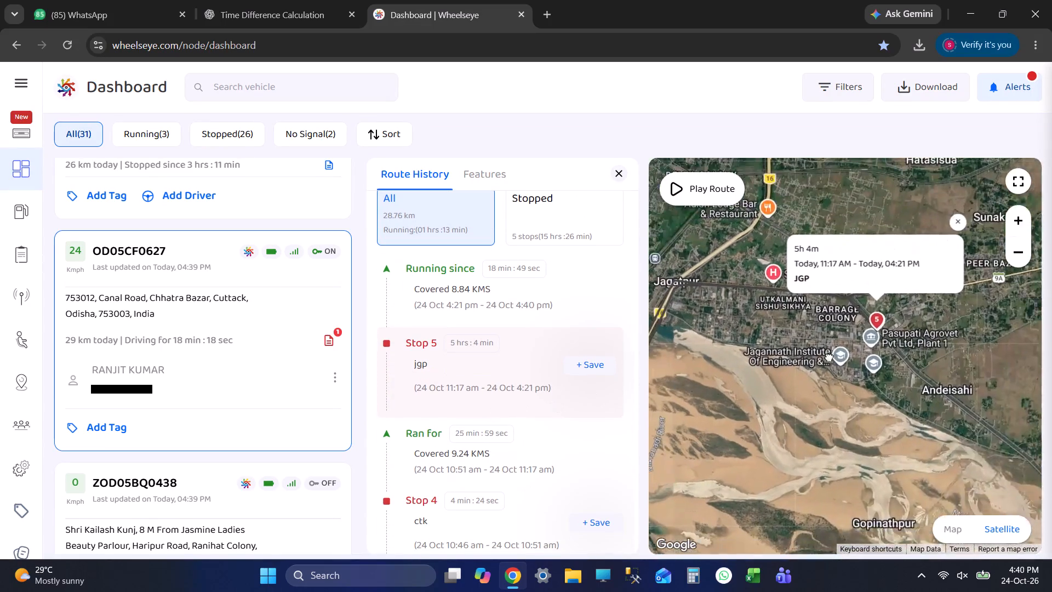
{"action": "left_click_drag", "start_coordinate": [828, 356], "coordinate": [853, 328]}
{"action": "left_click_drag", "start_coordinate": [627, 347], "coordinate": [700, 350]}
{"action": "left_click_drag", "start_coordinate": [428, 351], "coordinate": [422, 354]}
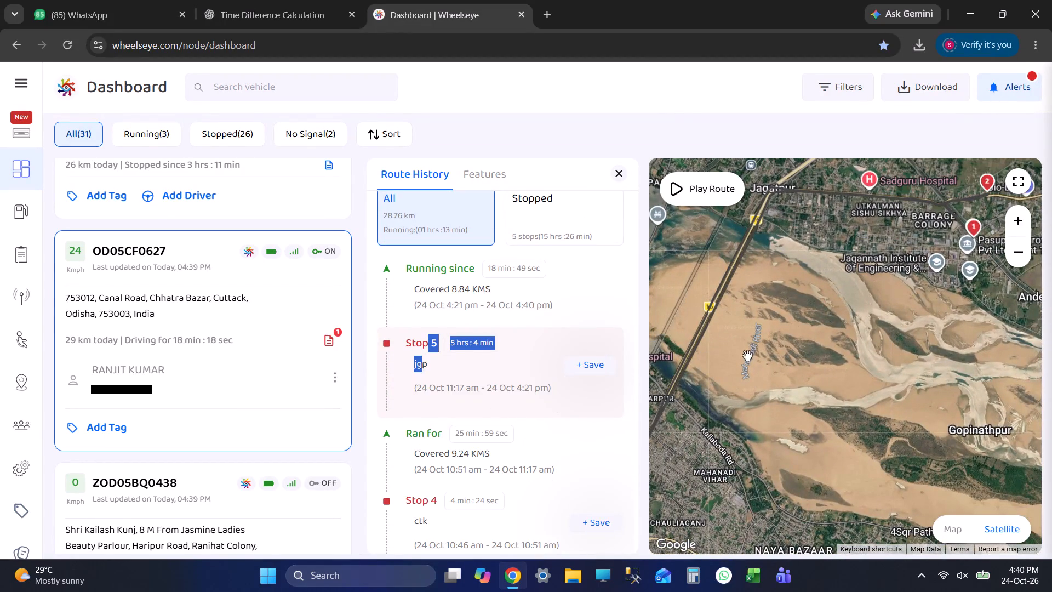
{"action": "left_click_drag", "start_coordinate": [752, 360], "coordinate": [940, 315]}
{"action": "scroll", "coordinate": [936, 341], "scroll_direction": "down", "scroll_amount": 3}
{"action": "scroll", "coordinate": [226, 406], "scroll_direction": "down", "scroll_amount": 2}
{"action": "left_click", "coordinate": [204, 360]}
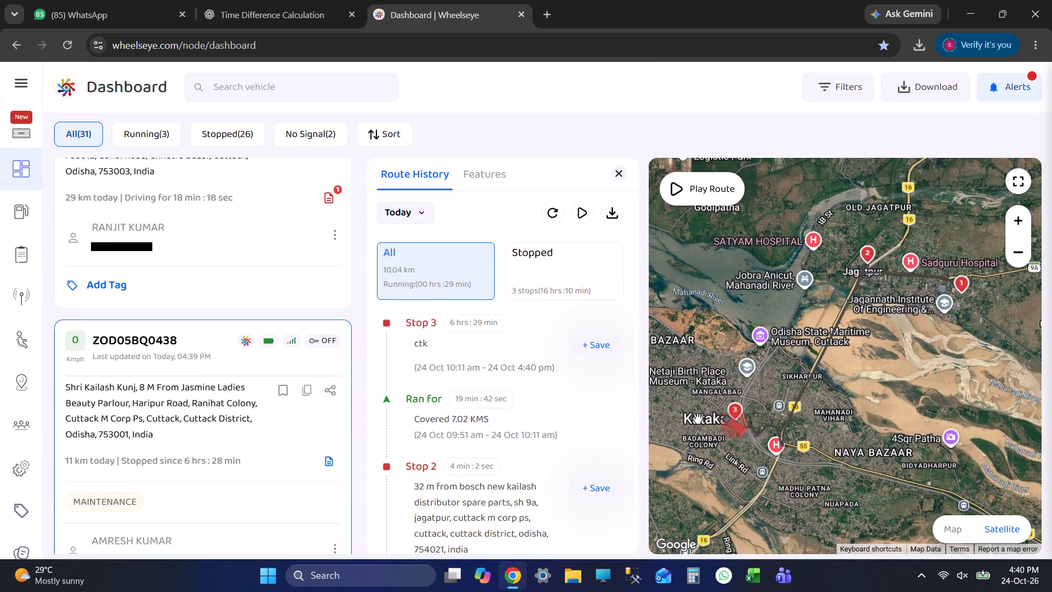
{"action": "left_click", "coordinate": [441, 361]}
{"action": "scroll", "coordinate": [295, 417], "scroll_direction": "down", "scroll_amount": 1}
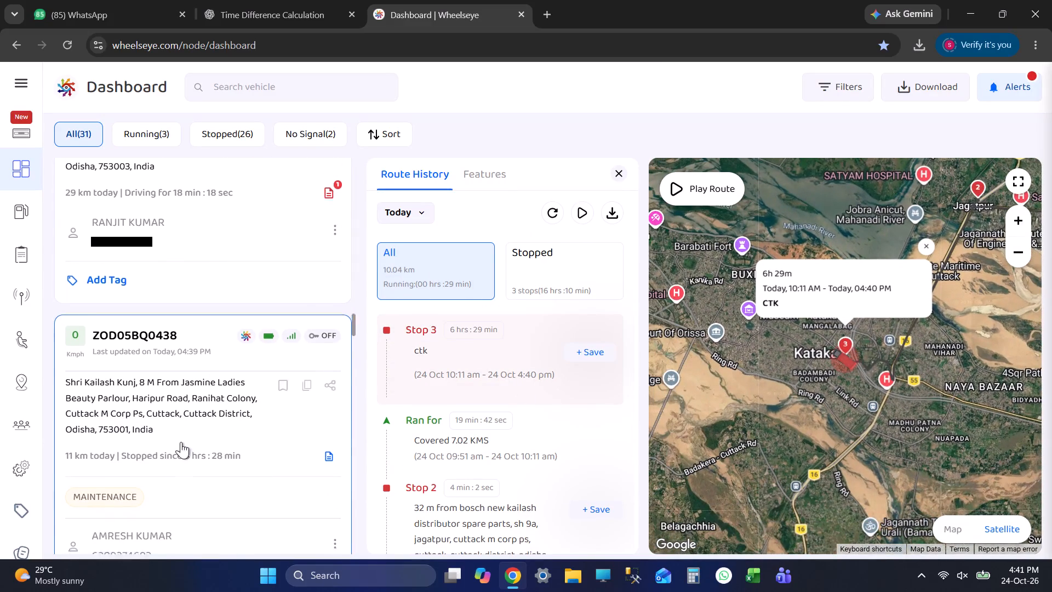
{"action": "scroll", "coordinate": [181, 442], "scroll_direction": "down", "scroll_amount": 2}
{"action": "scroll", "coordinate": [179, 409], "scroll_direction": "up", "scroll_amount": 2}
{"action": "left_click", "coordinate": [518, 366]}
{"action": "left_click", "coordinate": [518, 366]}
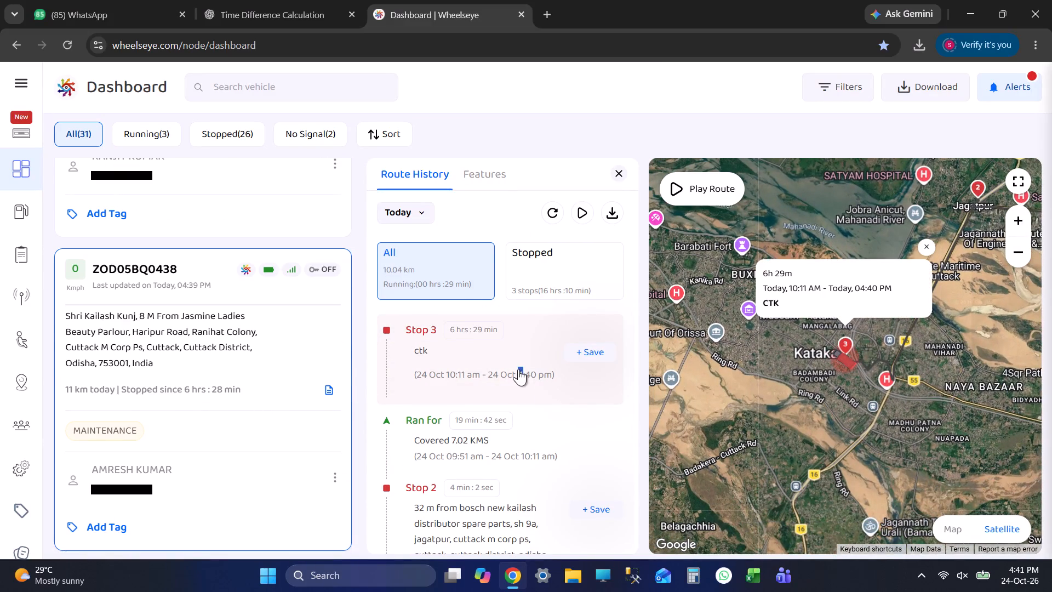
{"action": "left_click", "coordinate": [506, 377]}
{"action": "left_click", "coordinate": [506, 369]}
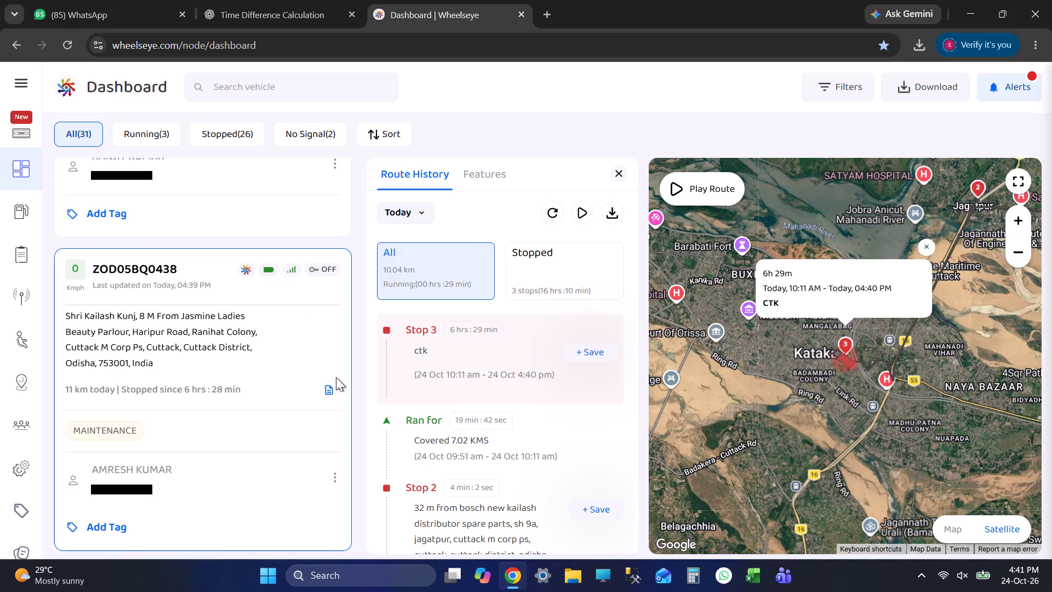
{"action": "scroll", "coordinate": [190, 403], "scroll_direction": "down", "scroll_amount": 3}
{"action": "left_click", "coordinate": [176, 415]}
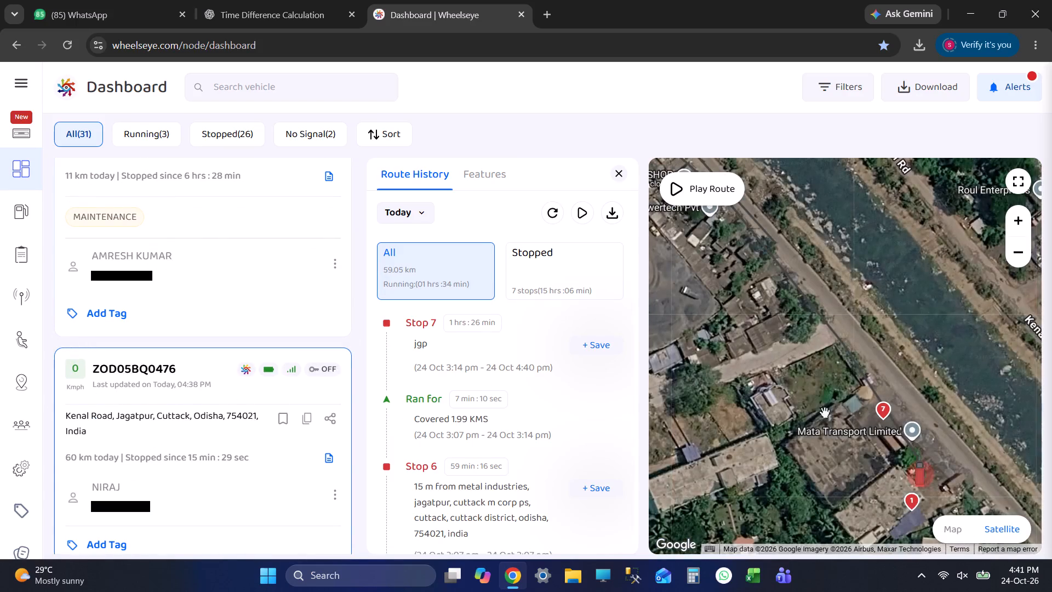
{"action": "scroll", "coordinate": [843, 410], "scroll_direction": "down", "scroll_amount": 4}
{"action": "scroll", "coordinate": [937, 382], "scroll_direction": "down", "scroll_amount": 6}
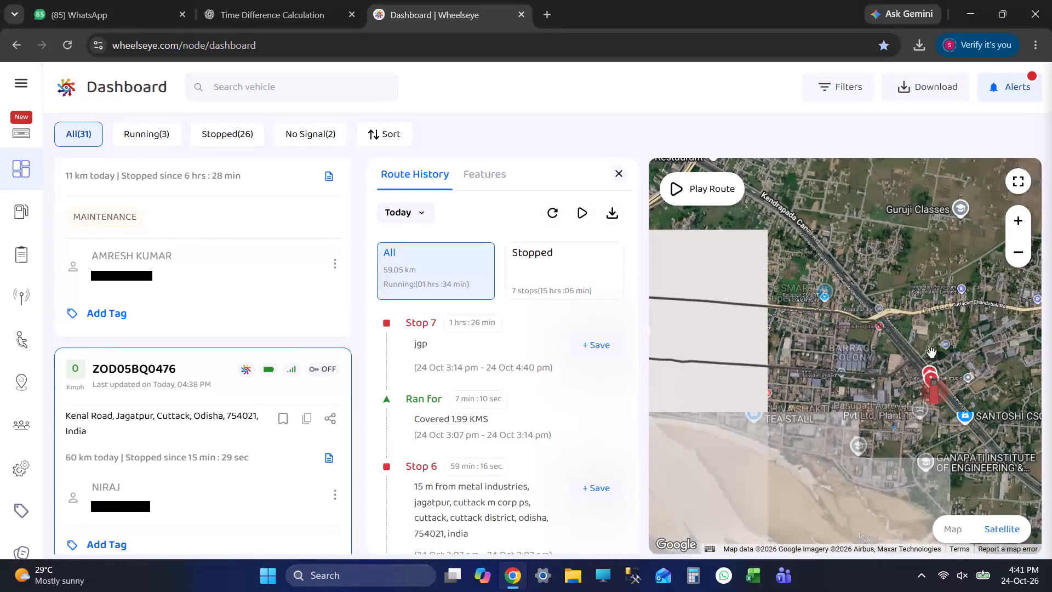
{"action": "scroll", "coordinate": [934, 352], "scroll_direction": "up", "scroll_amount": 3}
{"action": "left_click_drag", "start_coordinate": [937, 388], "coordinate": [866, 303]}
{"action": "scroll", "coordinate": [856, 366], "scroll_direction": "down", "scroll_amount": 2}
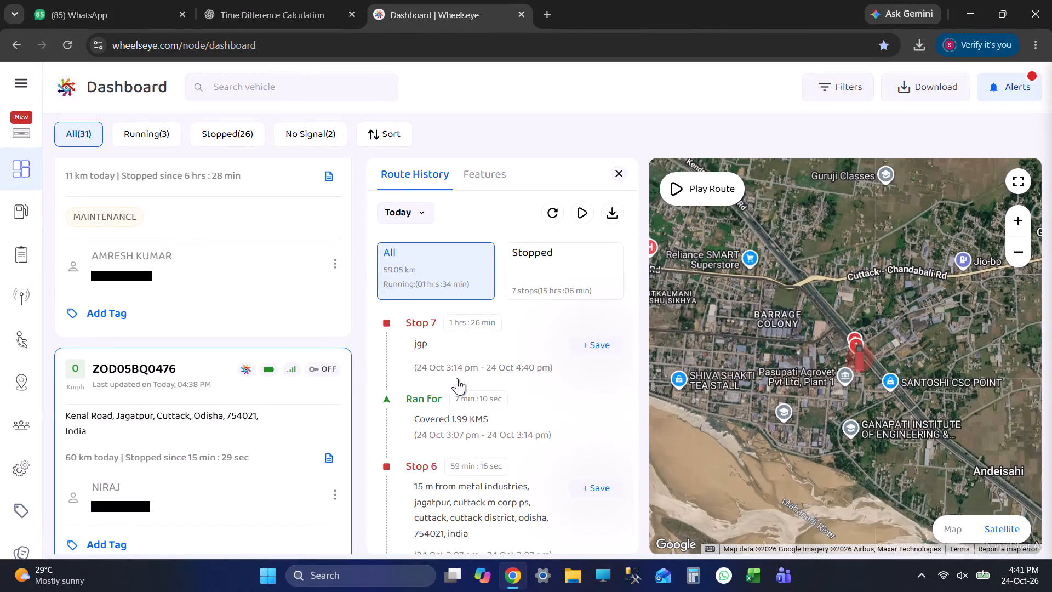
{"action": "left_click", "coordinate": [459, 339]}
{"action": "scroll", "coordinate": [237, 419], "scroll_direction": "down", "scroll_amount": 3}
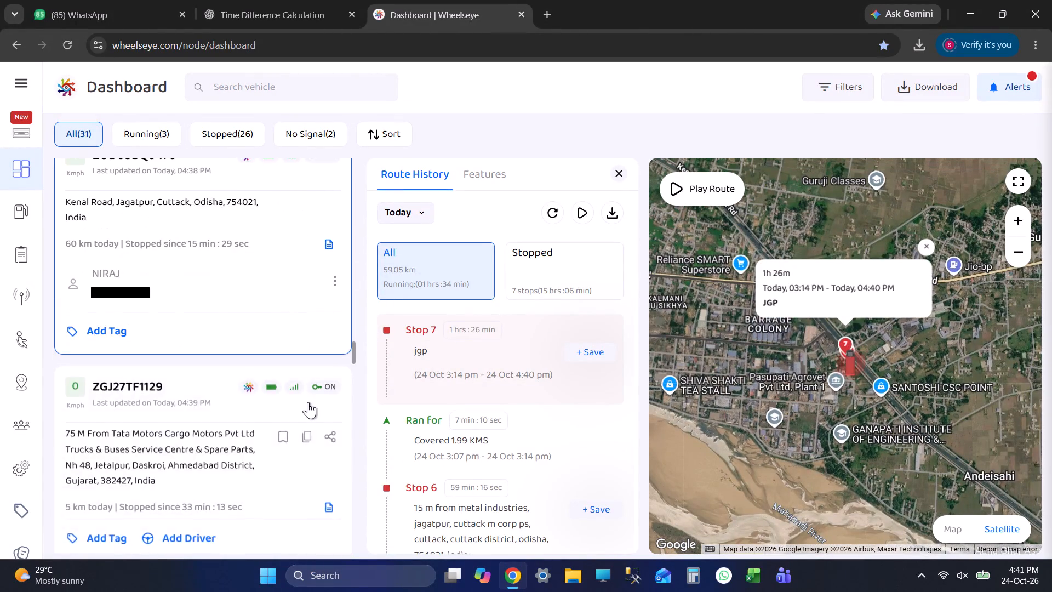
{"action": "left_click", "coordinate": [171, 448]}
{"action": "scroll", "coordinate": [179, 430], "scroll_direction": "down", "scroll_amount": 4}
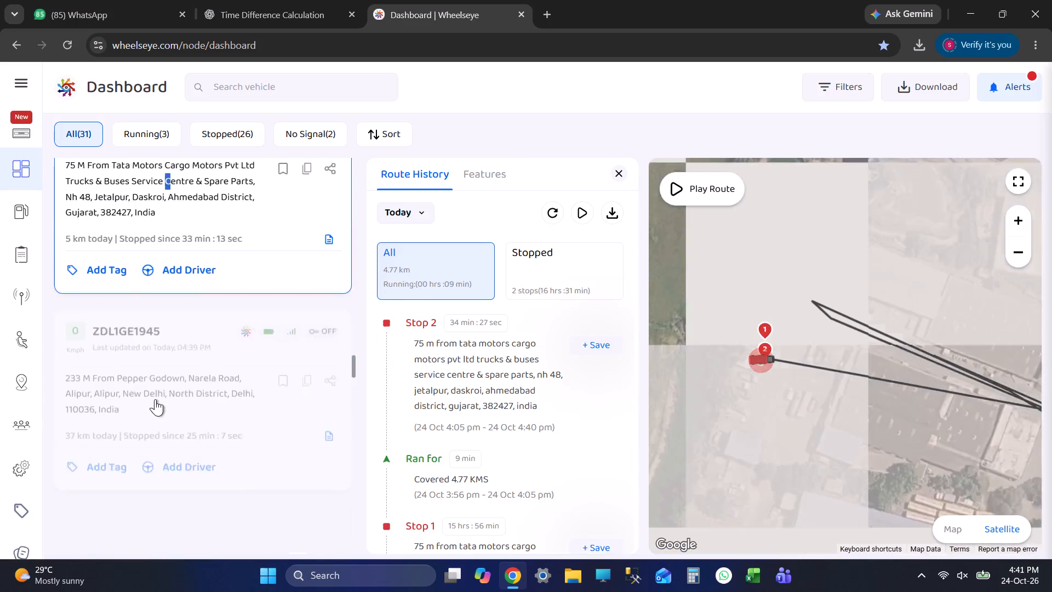
{"action": "left_click", "coordinate": [151, 375]}
{"action": "scroll", "coordinate": [731, 321], "scroll_direction": "down", "scroll_amount": 2}
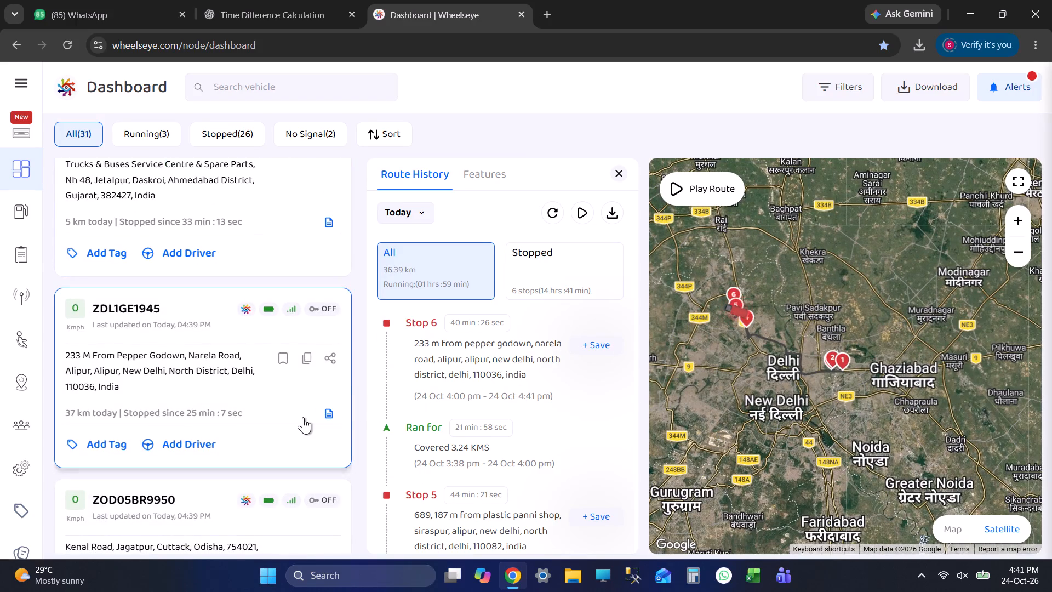
{"action": "scroll", "coordinate": [202, 412], "scroll_direction": "down", "scroll_amount": 2}
{"action": "left_click", "coordinate": [211, 400]}
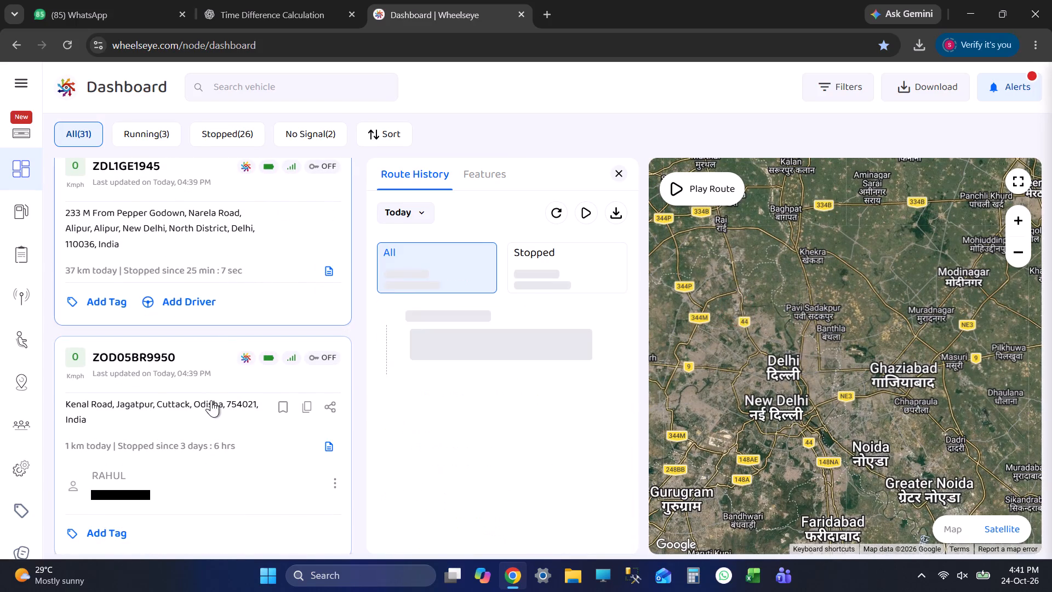
{"action": "scroll", "coordinate": [890, 321], "scroll_direction": "down", "scroll_amount": 6}
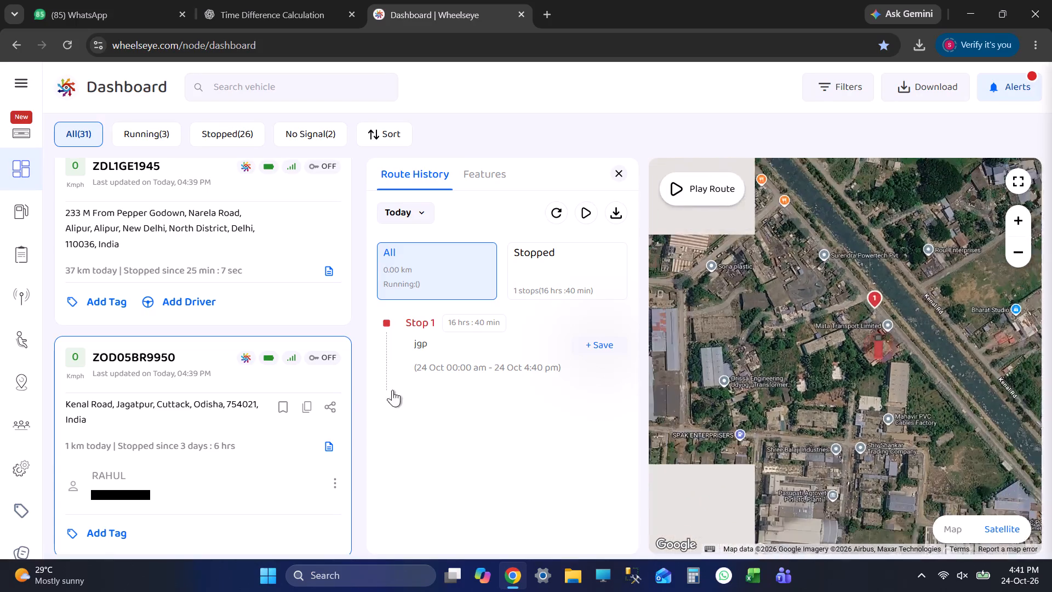
{"action": "scroll", "coordinate": [210, 389], "scroll_direction": "down", "scroll_amount": 4}
{"action": "left_click", "coordinate": [204, 385]}
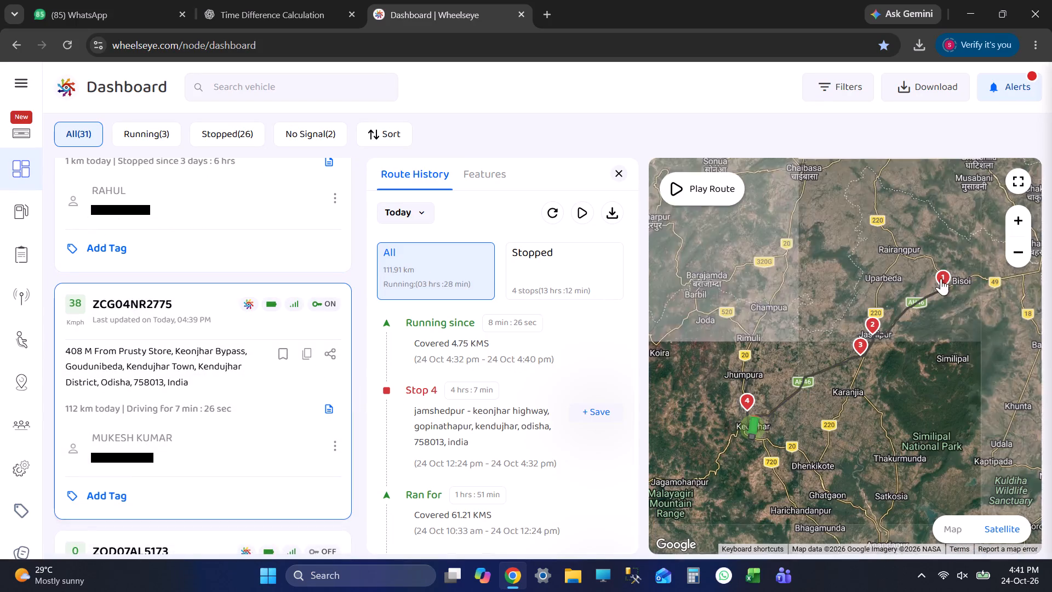
{"action": "left_click_drag", "start_coordinate": [736, 406], "coordinate": [790, 346]}
{"action": "left_click", "coordinate": [471, 402]}
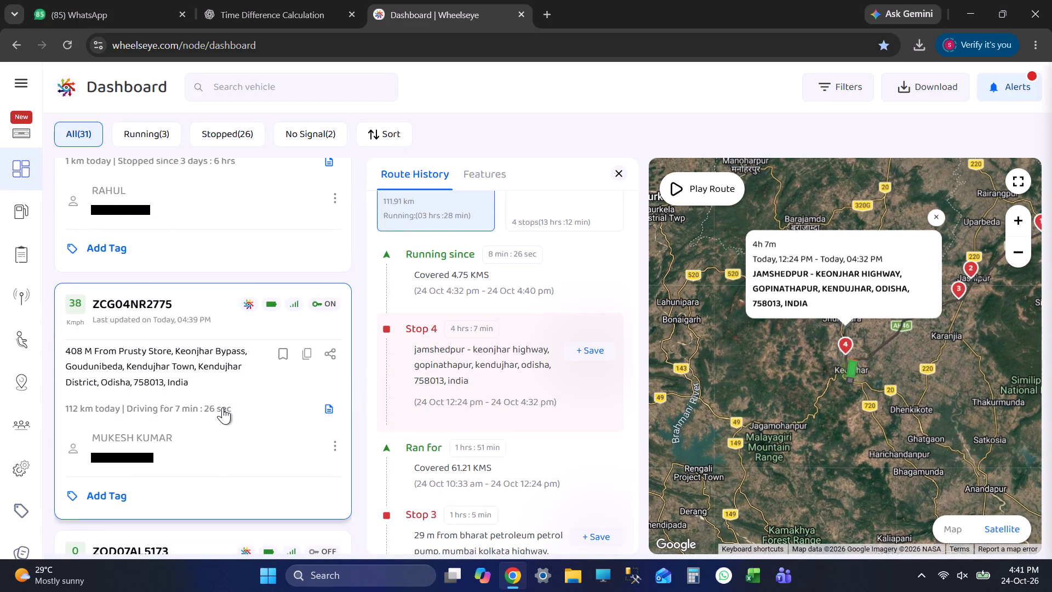
{"action": "scroll", "coordinate": [225, 385], "scroll_direction": "up", "scroll_amount": 2}
{"action": "left_click", "coordinate": [192, 296]}
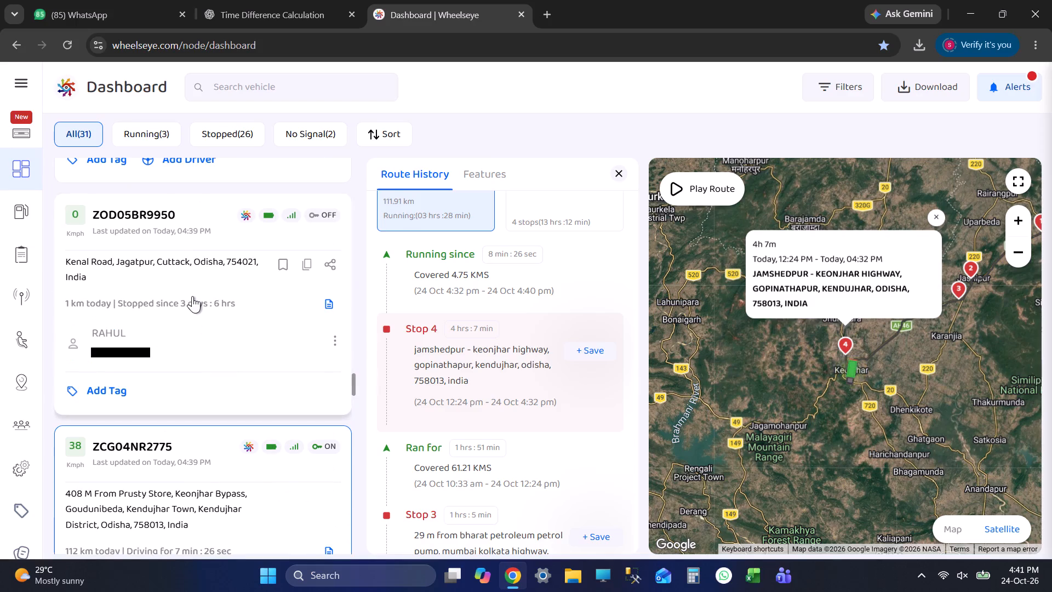
{"action": "scroll", "coordinate": [249, 371], "scroll_direction": "down", "scroll_amount": 1}
{"action": "left_click", "coordinate": [231, 409]}
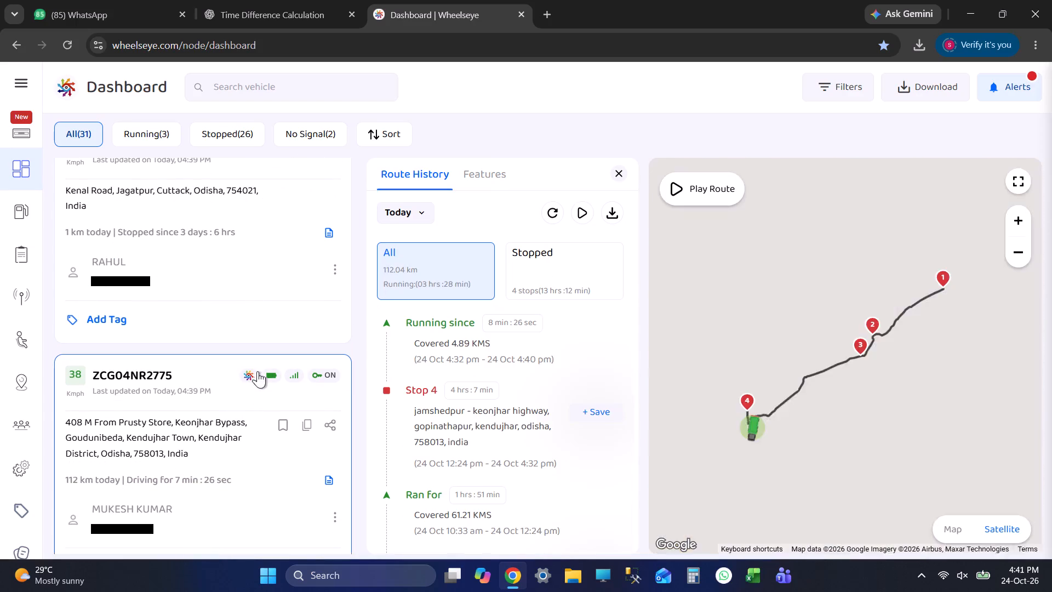
{"action": "scroll", "coordinate": [247, 423], "scroll_direction": "down", "scroll_amount": 4}
{"action": "left_click", "coordinate": [186, 356]}
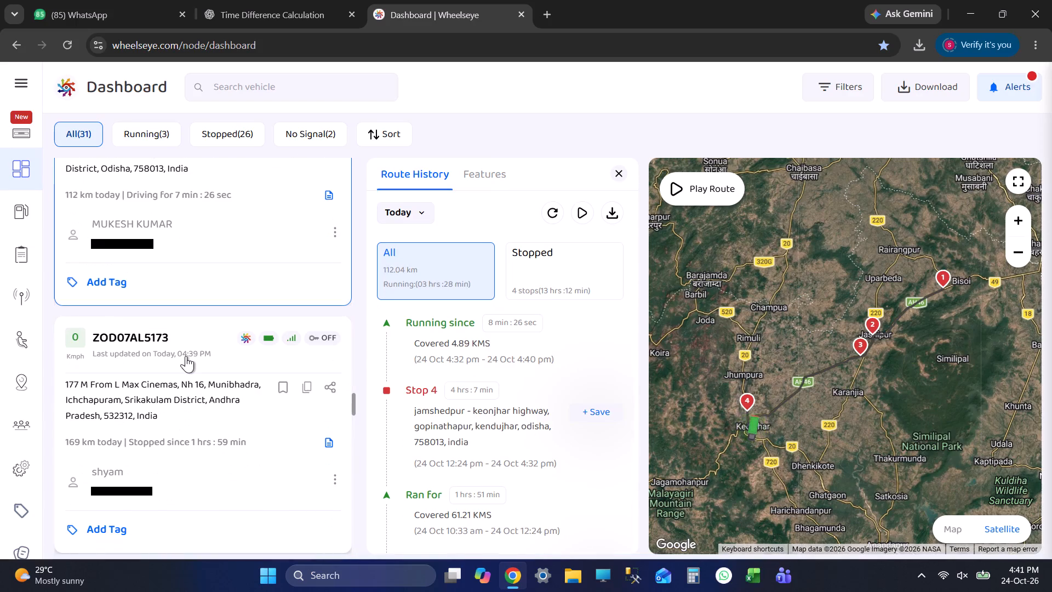
{"action": "left_click_drag", "start_coordinate": [690, 453], "coordinate": [733, 344]}
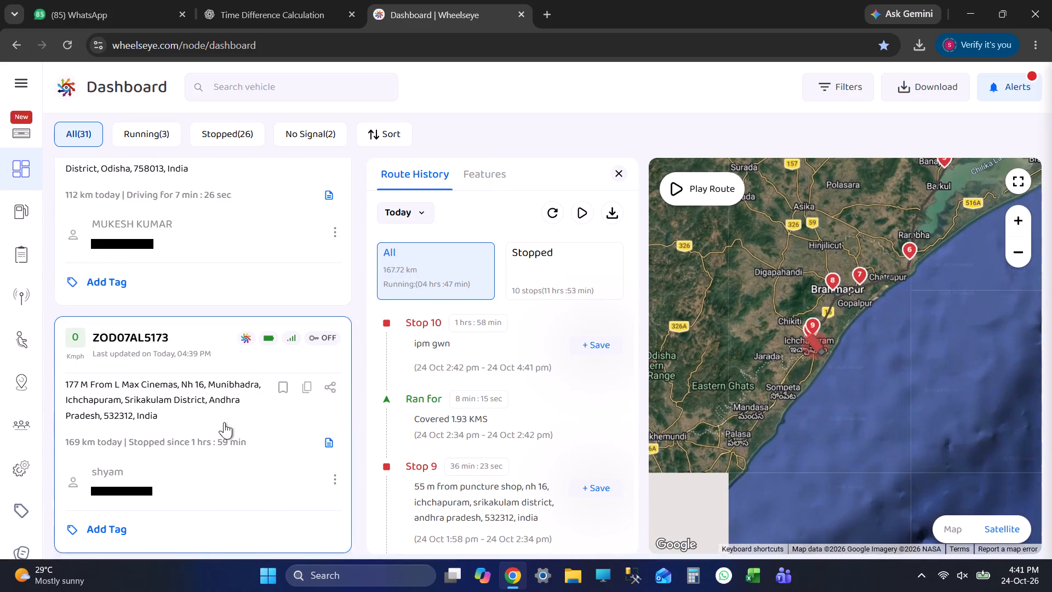
{"action": "scroll", "coordinate": [214, 424], "scroll_direction": "down", "scroll_amount": 3}
{"action": "left_click_drag", "start_coordinate": [199, 422], "coordinate": [189, 422]}
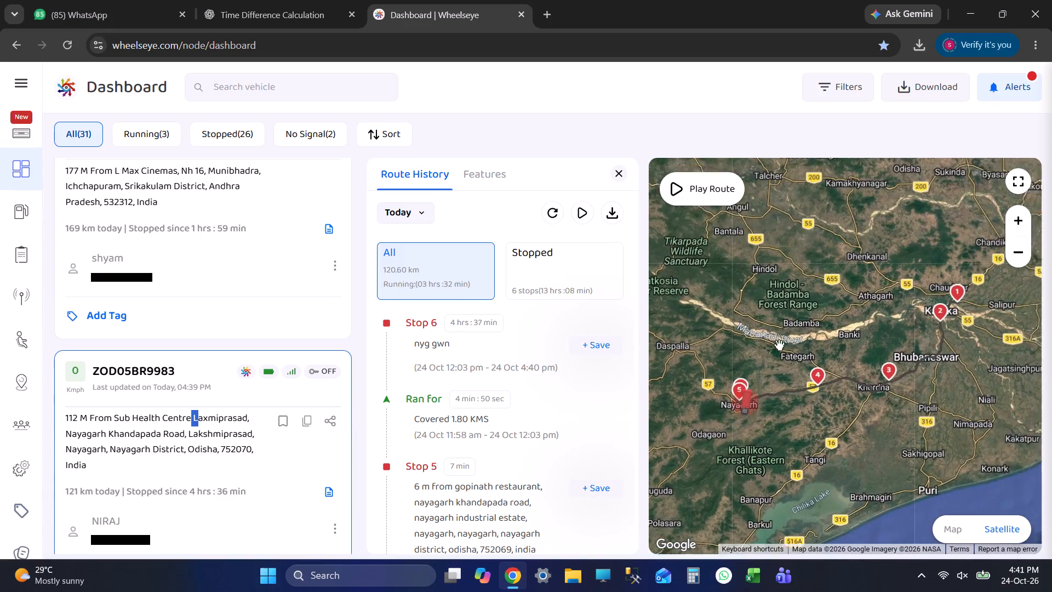
{"action": "scroll", "coordinate": [193, 494], "scroll_direction": "down", "scroll_amount": 5}
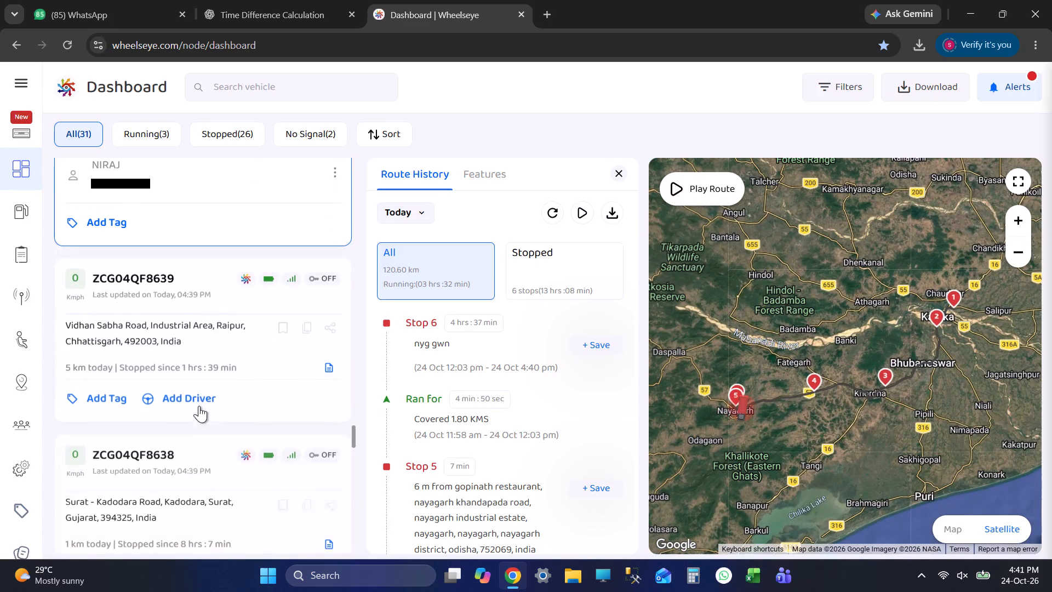
{"action": "left_click", "coordinate": [199, 320]}
{"action": "scroll", "coordinate": [254, 367], "scroll_direction": "down", "scroll_amount": 1}
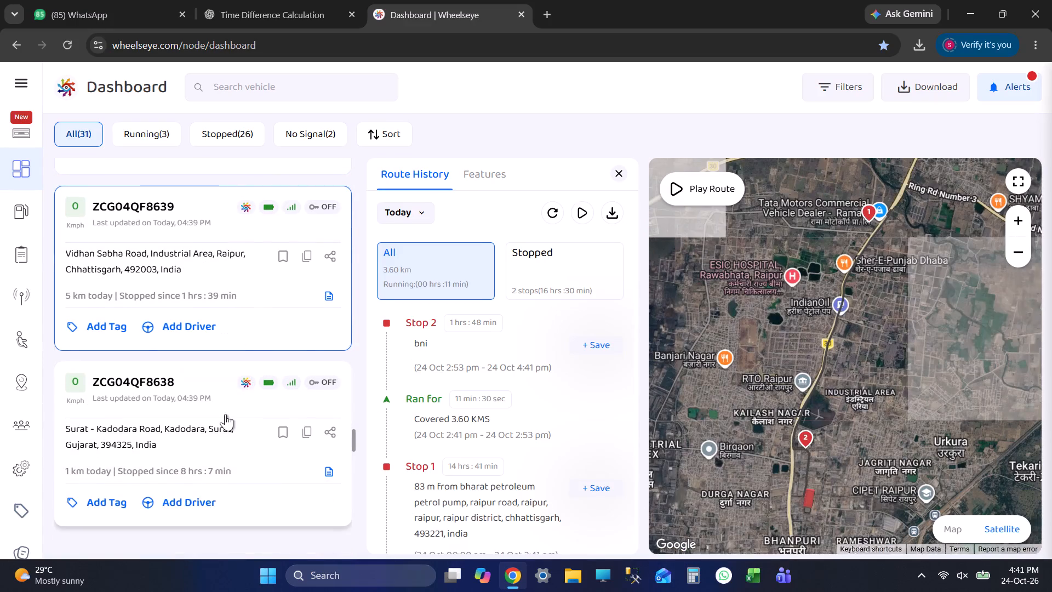
{"action": "left_click", "coordinate": [225, 414]}
{"action": "scroll", "coordinate": [841, 299], "scroll_direction": "down", "scroll_amount": 3}
{"action": "scroll", "coordinate": [841, 305], "scroll_direction": "up", "scroll_amount": 1}
{"action": "scroll", "coordinate": [841, 305], "scroll_direction": "down", "scroll_amount": 1}
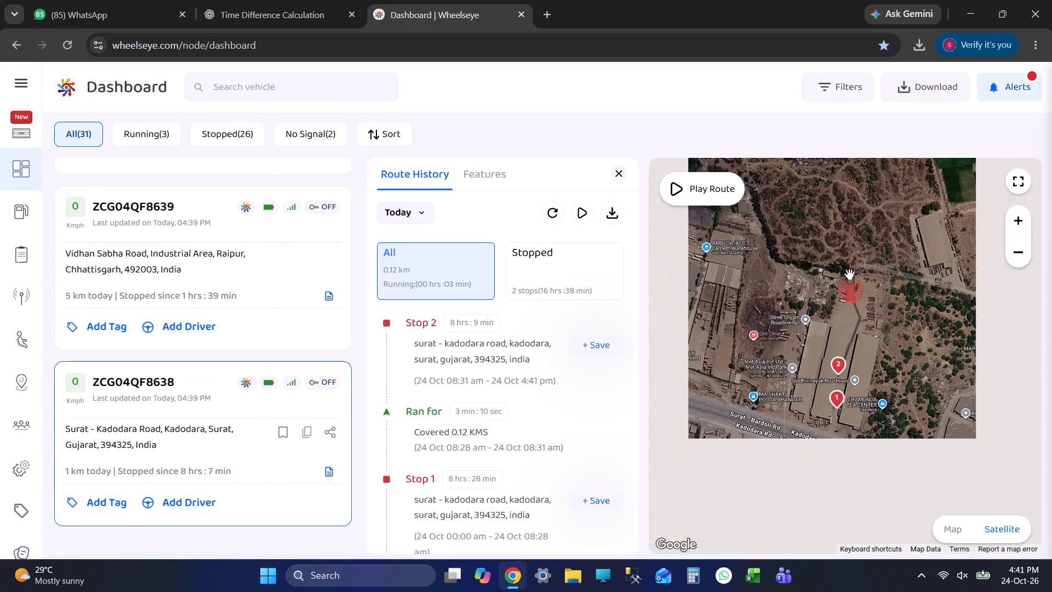
{"action": "scroll", "coordinate": [860, 278], "scroll_direction": "up", "scroll_amount": 12}
{"action": "scroll", "coordinate": [825, 311], "scroll_direction": "down", "scroll_amount": 7}
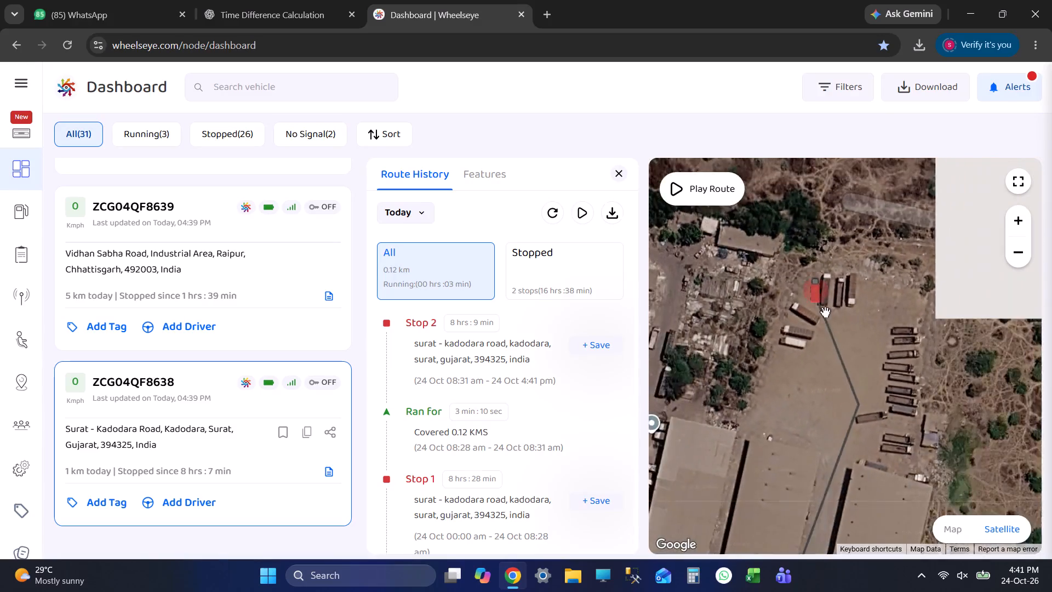
{"action": "scroll", "coordinate": [825, 312], "scroll_direction": "down", "scroll_amount": 12}
{"action": "scroll", "coordinate": [820, 371], "scroll_direction": "down", "scroll_amount": 4}
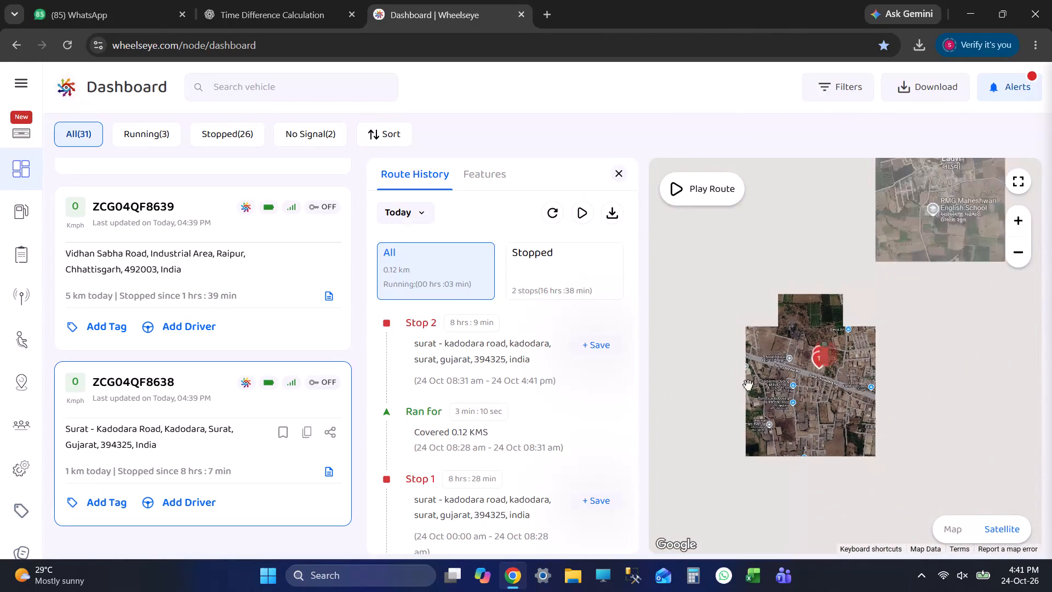
{"action": "scroll", "coordinate": [169, 403], "scroll_direction": "down", "scroll_amount": 4}
{"action": "left_click_drag", "start_coordinate": [170, 339], "coordinate": [135, 343]}
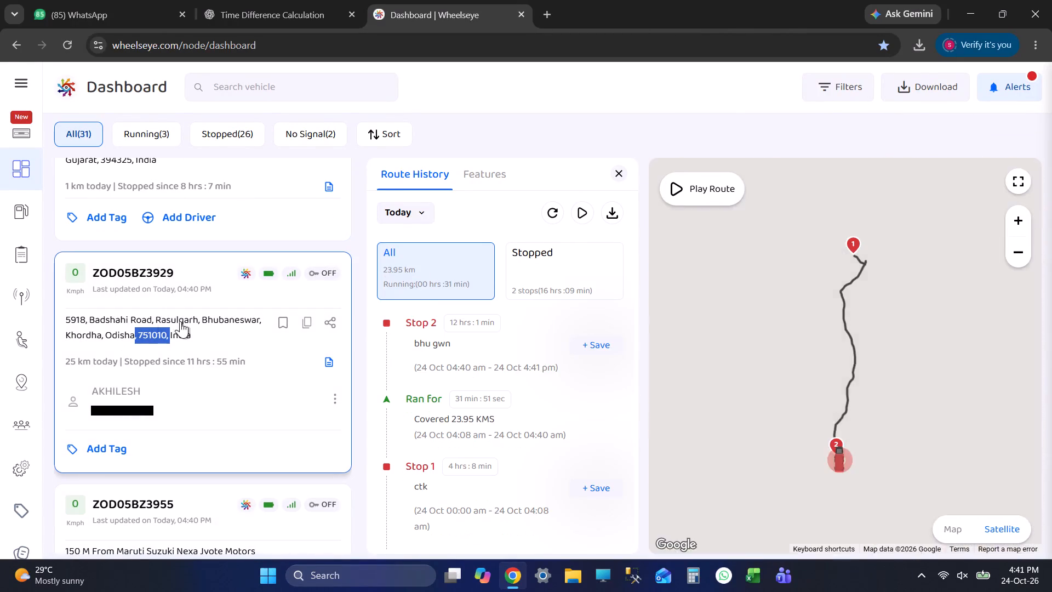
{"action": "left_click", "coordinate": [482, 356]}
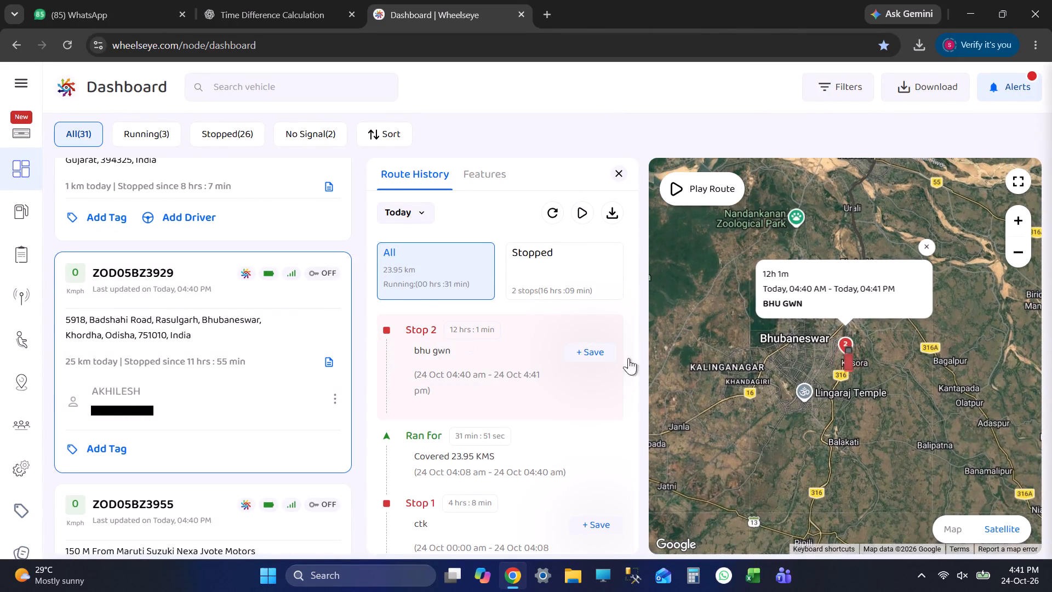
{"action": "scroll", "coordinate": [213, 361], "scroll_direction": "down", "scroll_amount": 4}
{"action": "left_click", "coordinate": [199, 288]}
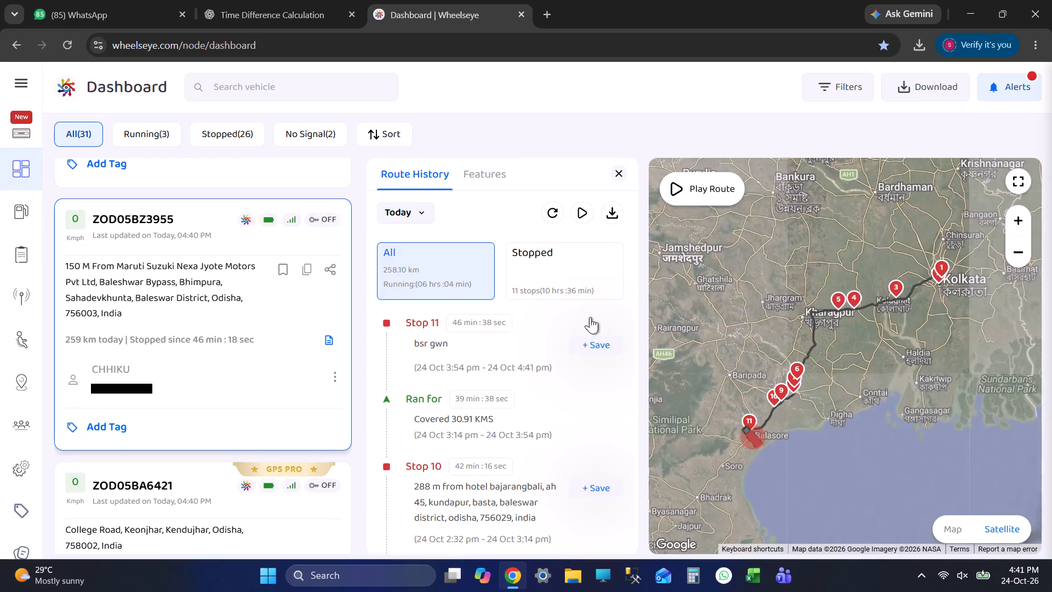
{"action": "scroll", "coordinate": [774, 399], "scroll_direction": "up", "scroll_amount": 3}
{"action": "left_click_drag", "start_coordinate": [722, 426], "coordinate": [841, 264]}
{"action": "scroll", "coordinate": [790, 355], "scroll_direction": "up", "scroll_amount": 2}
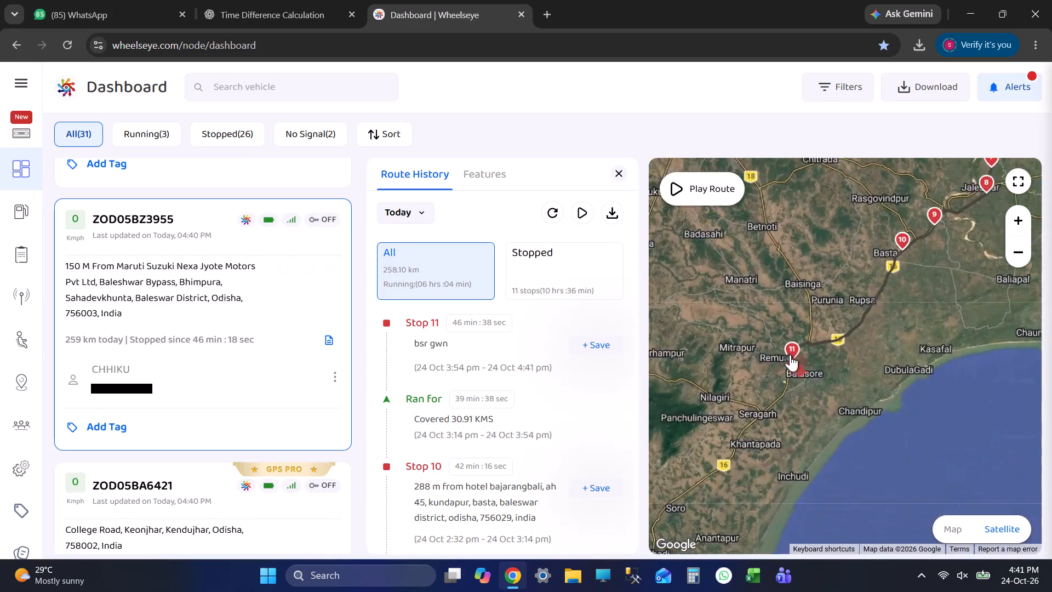
{"action": "scroll", "coordinate": [790, 355], "scroll_direction": "up", "scroll_amount": 9}
{"action": "left_click", "coordinate": [471, 373]}
{"action": "scroll", "coordinate": [806, 358], "scroll_direction": "up", "scroll_amount": 2}
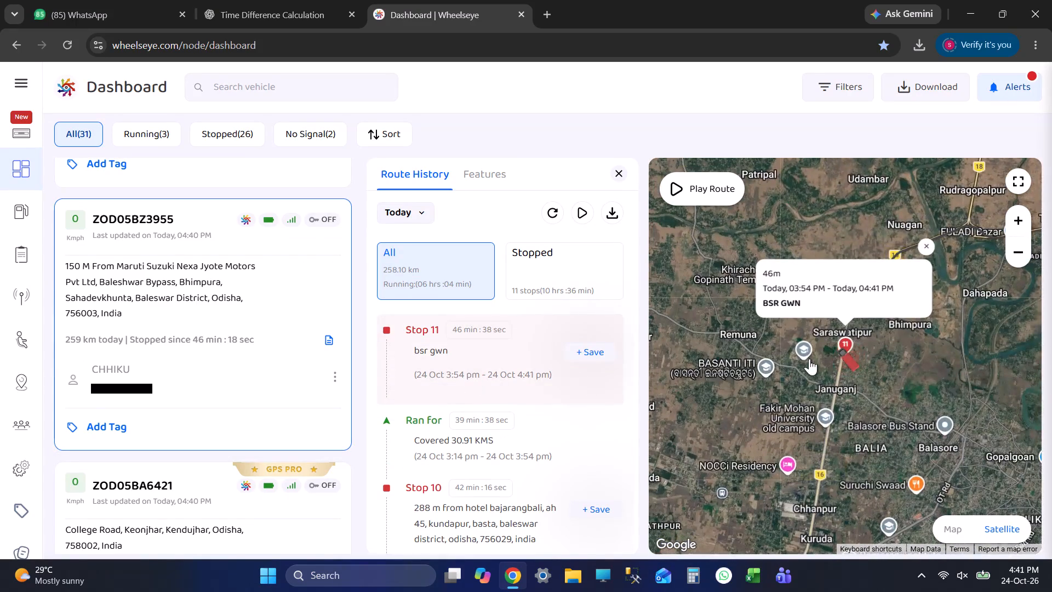
{"action": "scroll", "coordinate": [809, 358], "scroll_direction": "up", "scroll_amount": 4}
{"action": "scroll", "coordinate": [825, 380], "scroll_direction": "down", "scroll_amount": 9}
{"action": "left_click_drag", "start_coordinate": [817, 384], "coordinate": [736, 378]}
{"action": "scroll", "coordinate": [649, 346], "scroll_direction": "down", "scroll_amount": 7}
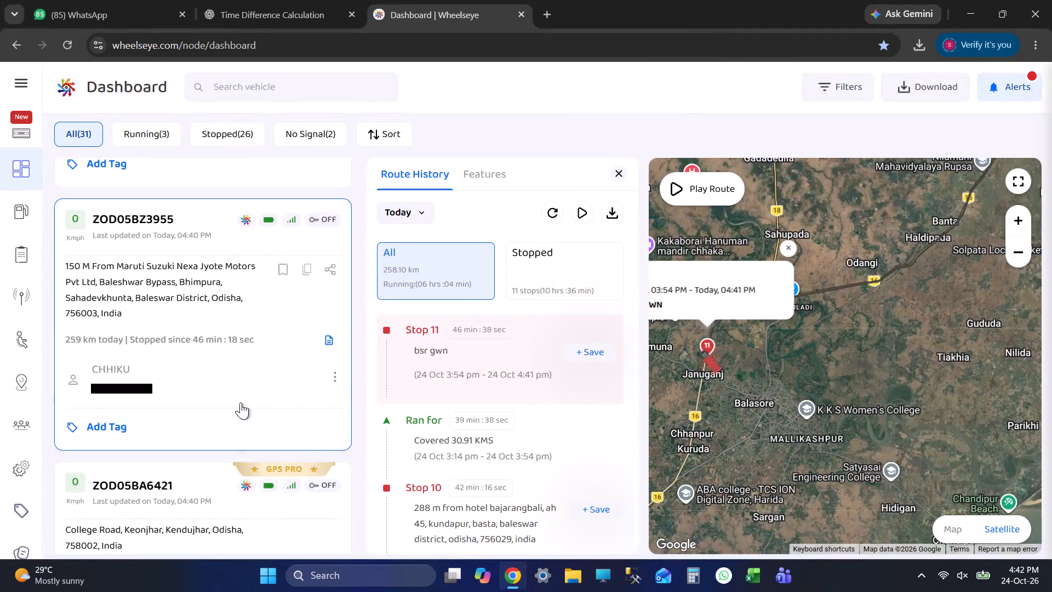
{"action": "scroll", "coordinate": [184, 420], "scroll_direction": "down", "scroll_amount": 3}
{"action": "left_click", "coordinate": [190, 365]}
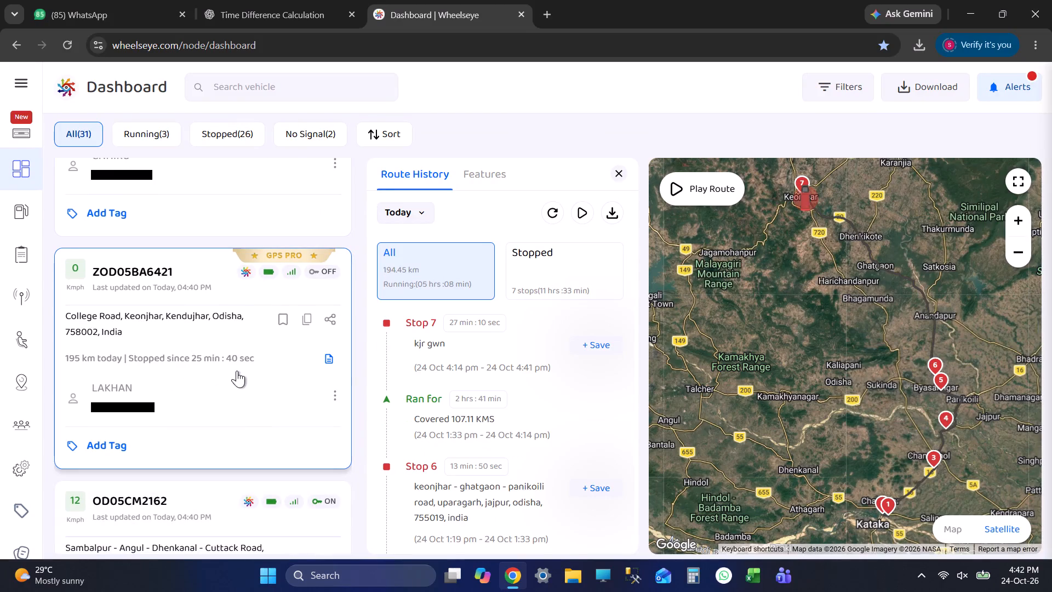
{"action": "left_click_drag", "start_coordinate": [707, 213], "coordinate": [718, 254]}
{"action": "scroll", "coordinate": [293, 377], "scroll_direction": "down", "scroll_amount": 3}
{"action": "left_click", "coordinate": [201, 331]}
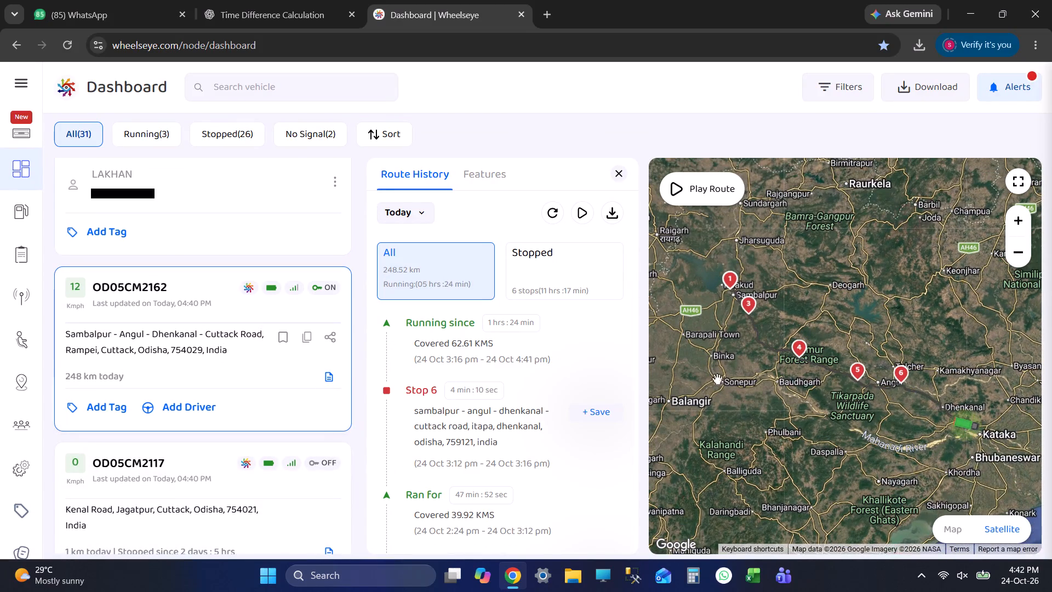
{"action": "scroll", "coordinate": [183, 417], "scroll_direction": "down", "scroll_amount": 2}
{"action": "left_click", "coordinate": [187, 400]}
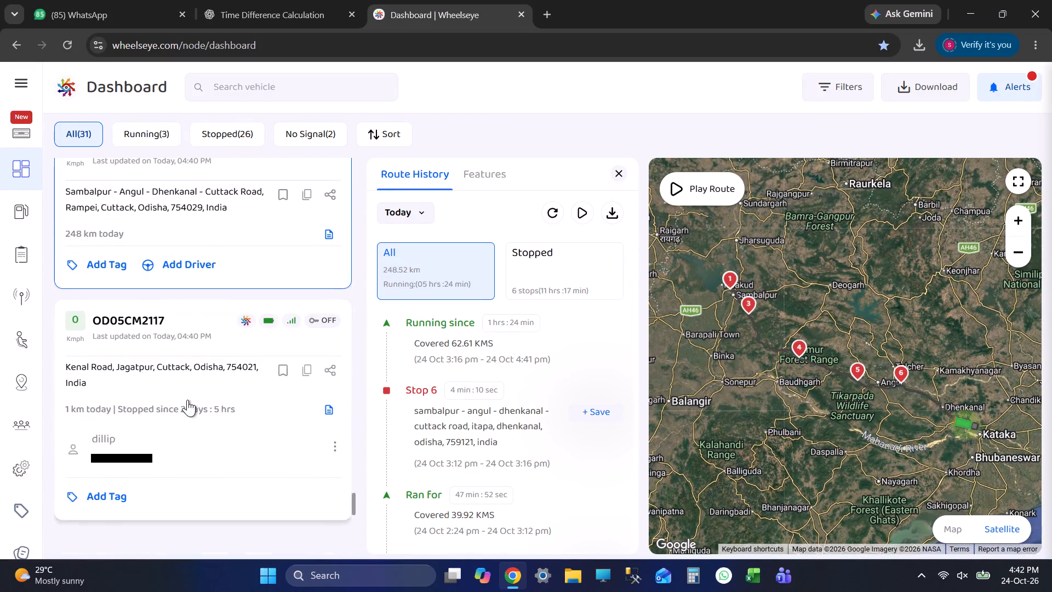
{"action": "scroll", "coordinate": [161, 403], "scroll_direction": "down", "scroll_amount": 4}
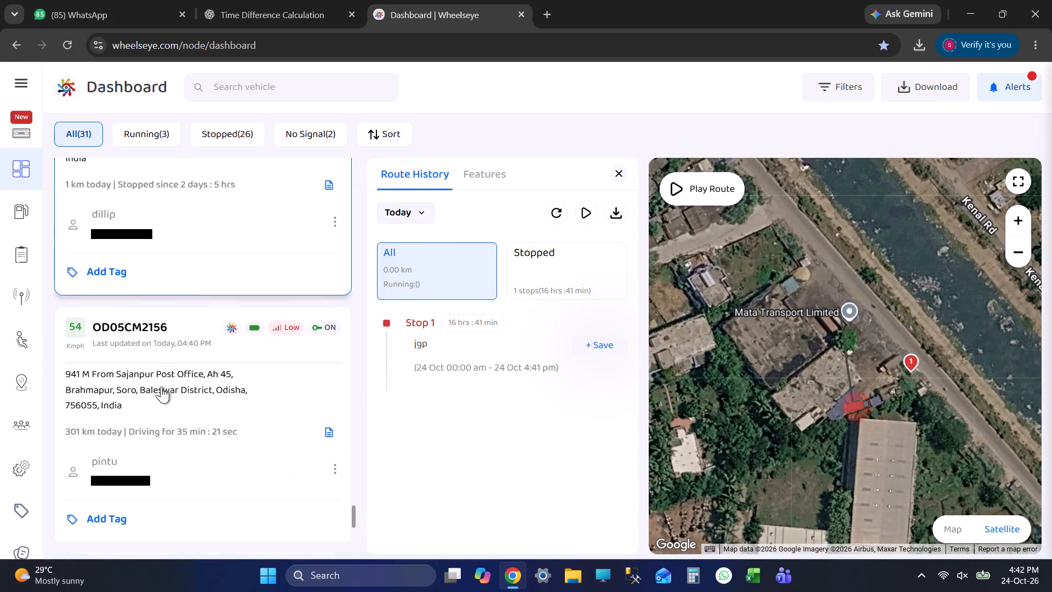
{"action": "left_click", "coordinate": [165, 351]}
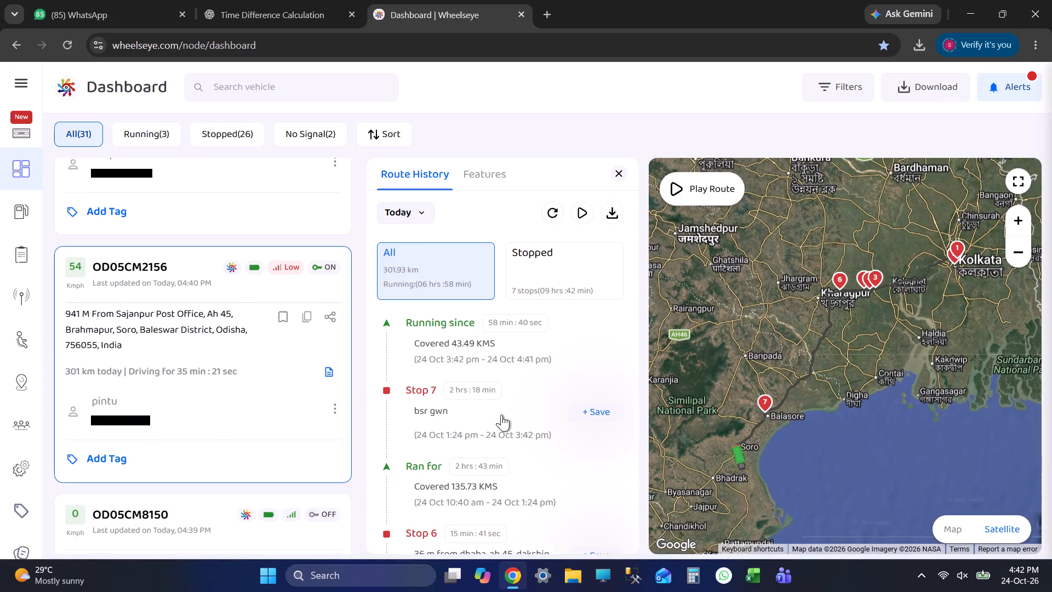
{"action": "left_click", "coordinate": [459, 417]}
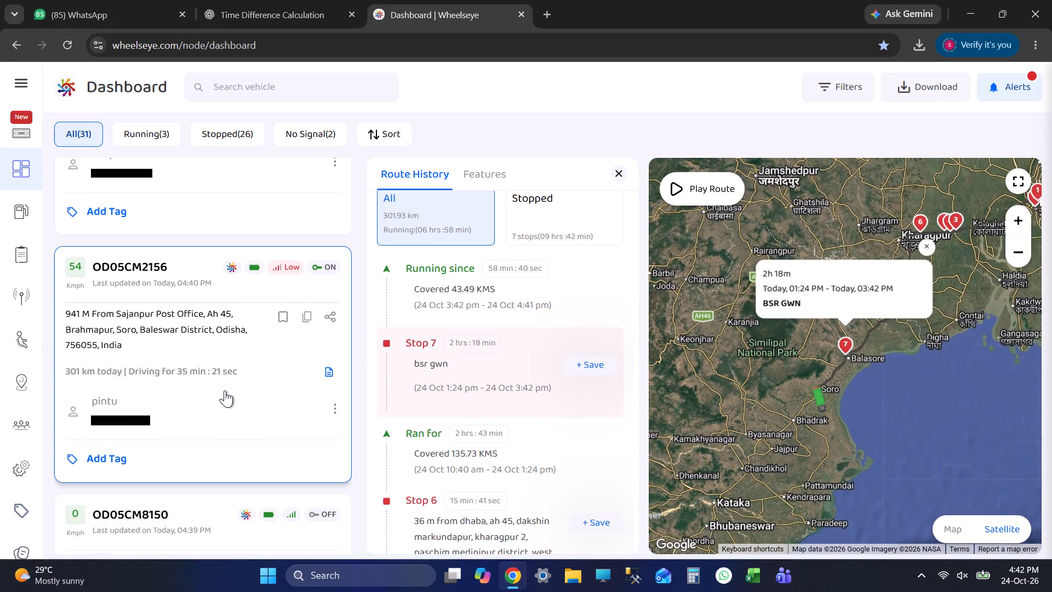
{"action": "scroll", "coordinate": [227, 389], "scroll_direction": "down", "scroll_amount": 2}
{"action": "left_click", "coordinate": [210, 391]}
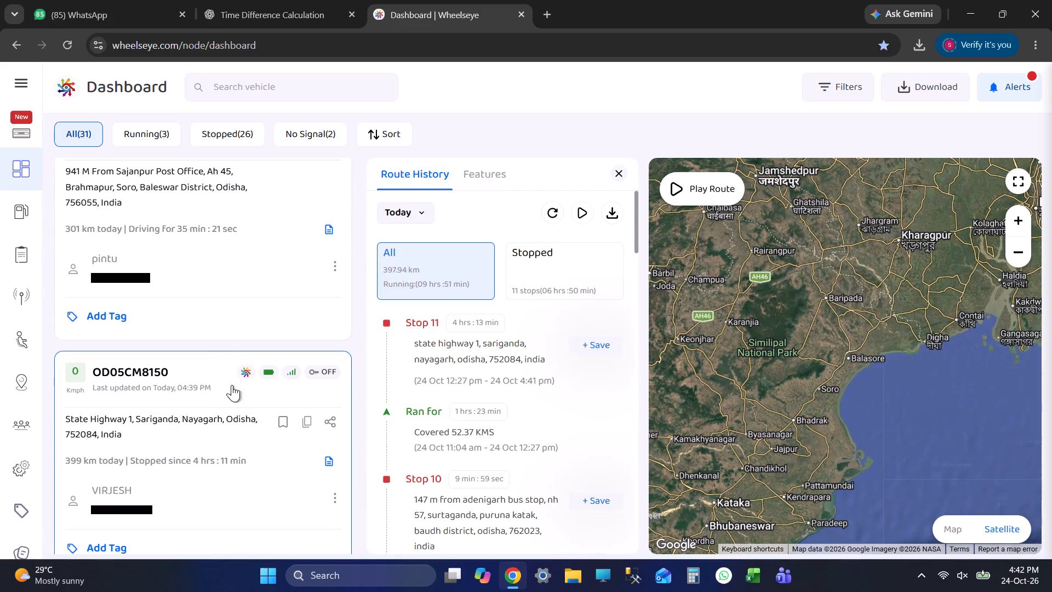
{"action": "left_click_drag", "start_coordinate": [720, 327], "coordinate": [745, 395]}
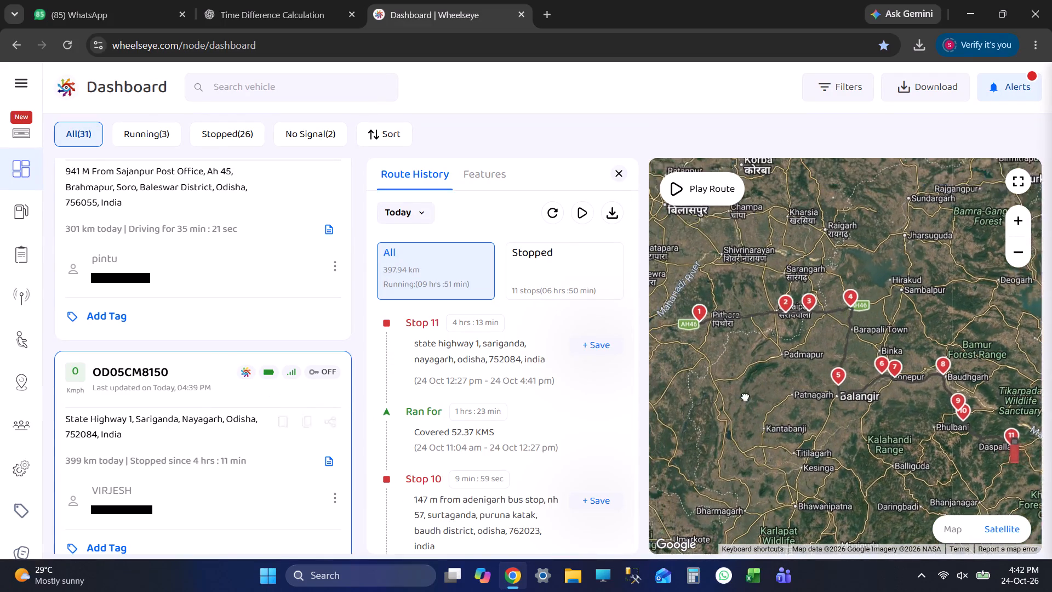
{"action": "left_click_drag", "start_coordinate": [745, 395], "coordinate": [745, 396]}
{"action": "scroll", "coordinate": [746, 396], "scroll_direction": "down", "scroll_amount": 3}
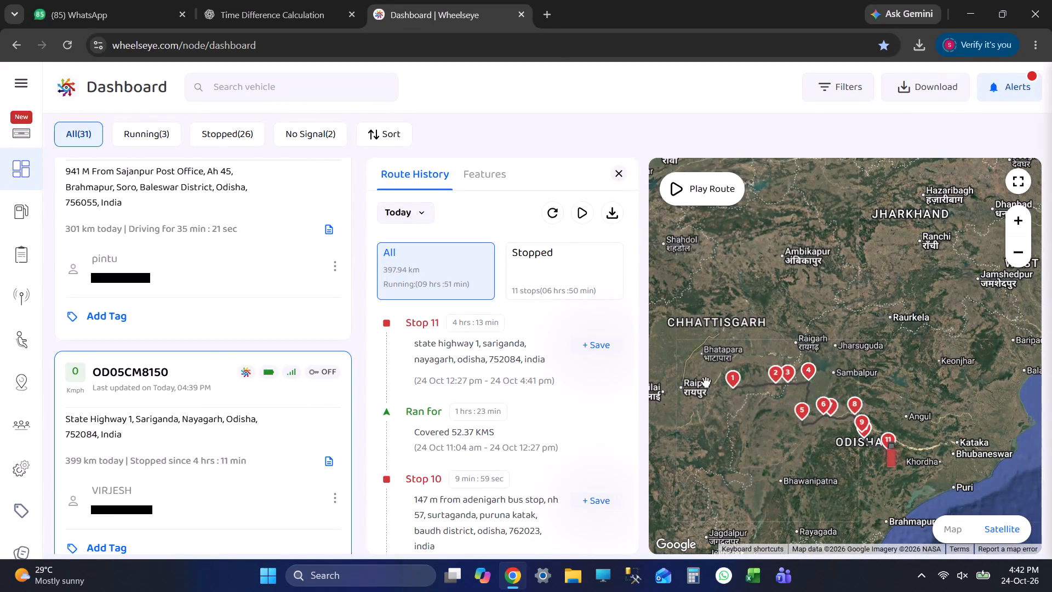
{"action": "left_click", "coordinate": [545, 370]}
{"action": "scroll", "coordinate": [857, 357], "scroll_direction": "up", "scroll_amount": 5}
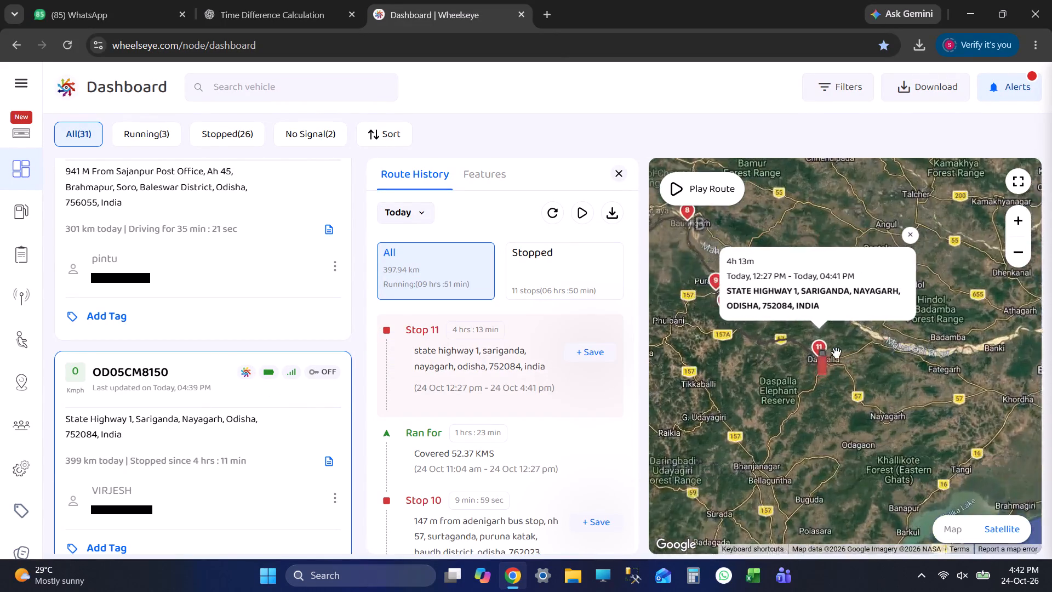
{"action": "scroll", "coordinate": [835, 352], "scroll_direction": "up", "scroll_amount": 7}
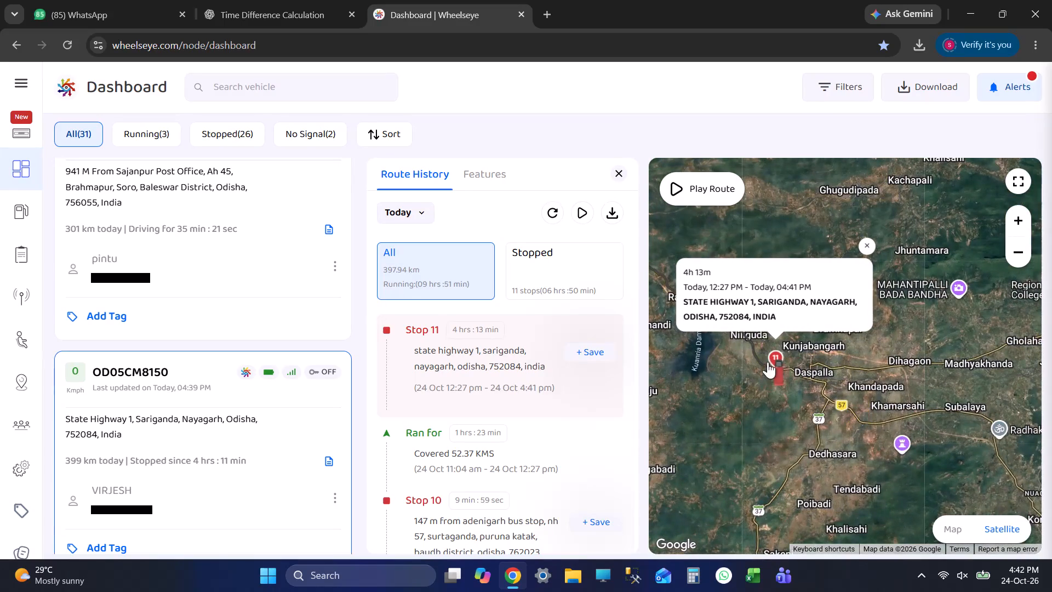
{"action": "left_click", "coordinate": [528, 362]}
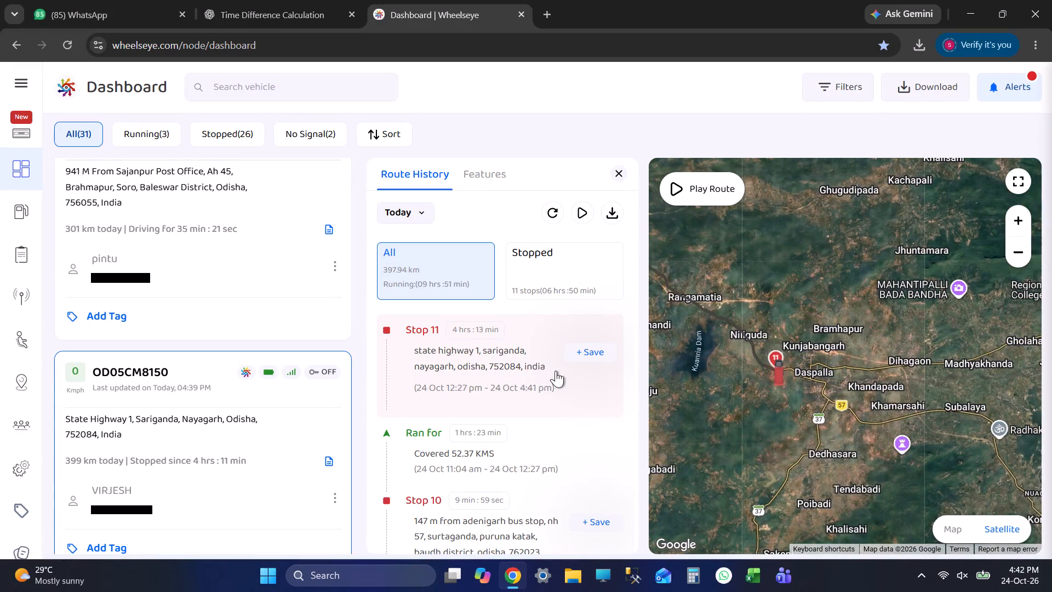
{"action": "scroll", "coordinate": [767, 377], "scroll_direction": "down", "scroll_amount": 2}
{"action": "scroll", "coordinate": [767, 378], "scroll_direction": "up", "scroll_amount": 8}
{"action": "left_click_drag", "start_coordinate": [761, 362], "coordinate": [761, 364]}
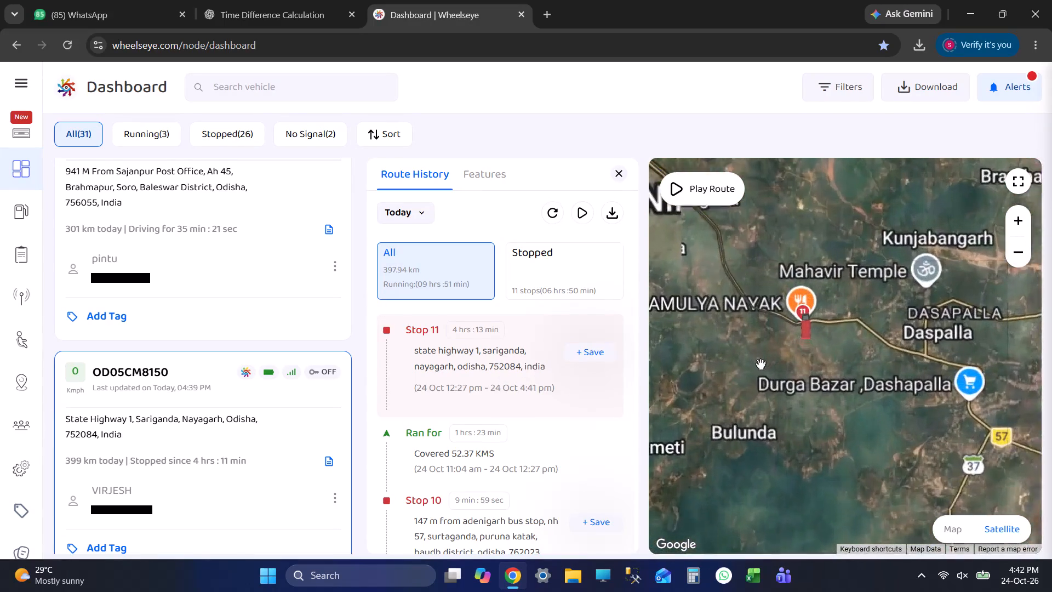
{"action": "left_click_drag", "start_coordinate": [761, 364], "coordinate": [753, 399]}
{"action": "scroll", "coordinate": [854, 428], "scroll_direction": "up", "scroll_amount": 4}
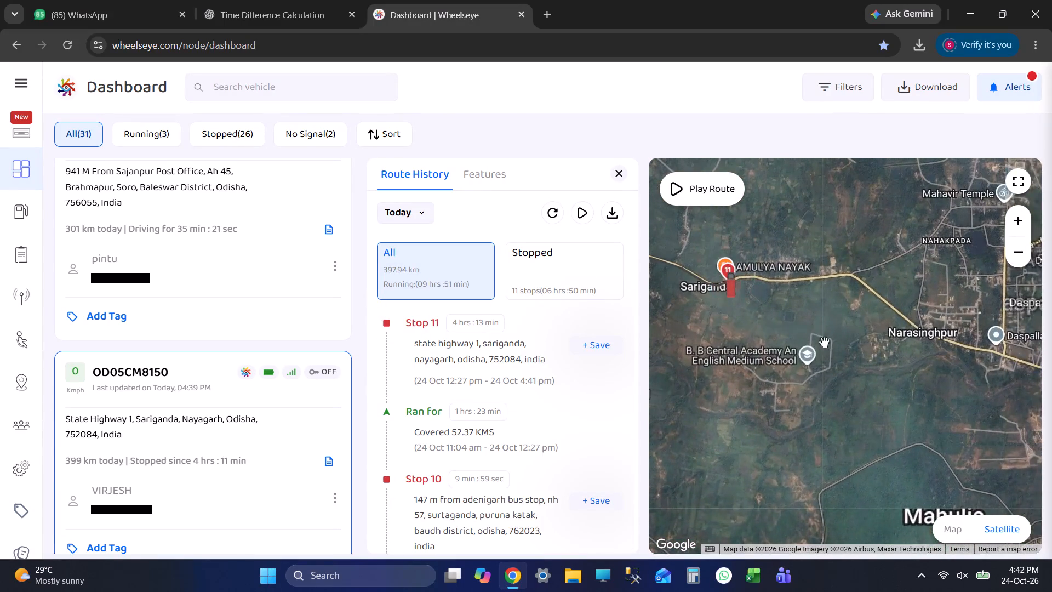
{"action": "left_click_drag", "start_coordinate": [824, 335], "coordinate": [833, 420]}
{"action": "scroll", "coordinate": [830, 407], "scroll_direction": "up", "scroll_amount": 9}
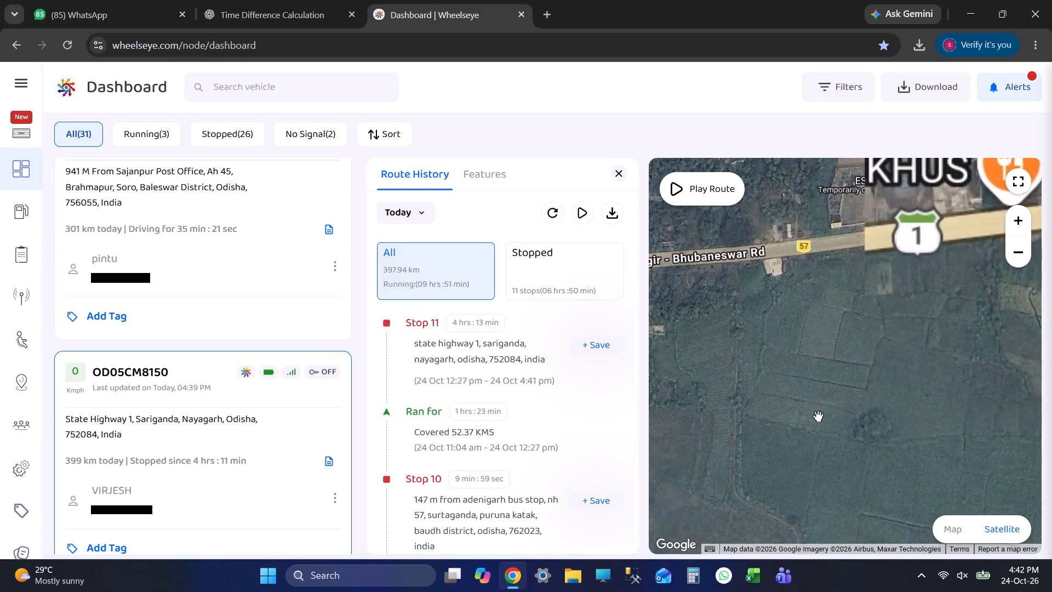
{"action": "left_click_drag", "start_coordinate": [825, 433], "coordinate": [751, 289]}
{"action": "scroll", "coordinate": [798, 392], "scroll_direction": "up", "scroll_amount": 4}
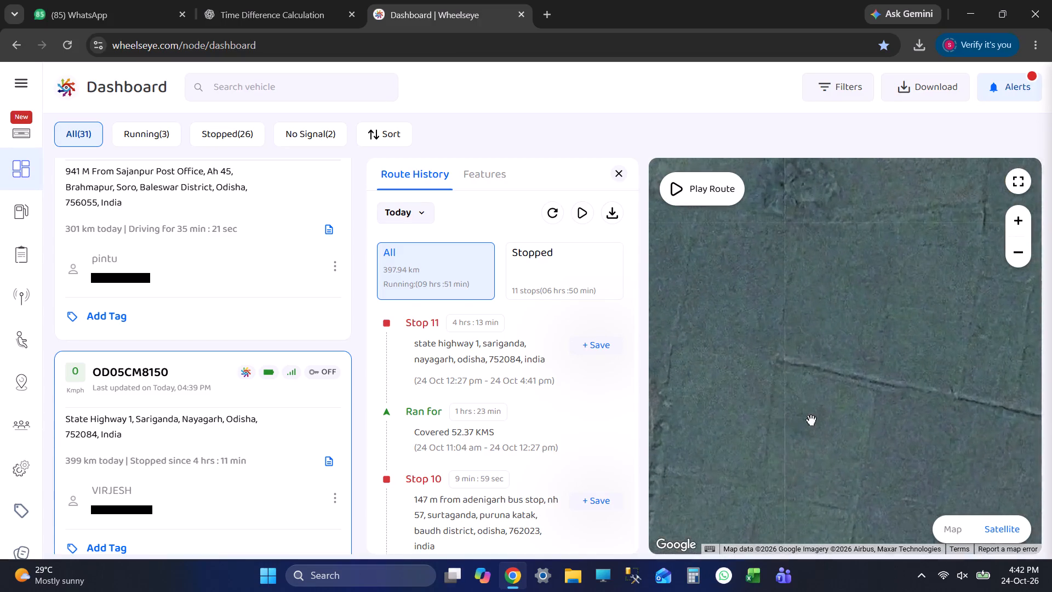
{"action": "left_click_drag", "start_coordinate": [811, 419], "coordinate": [714, 292]}
{"action": "scroll", "coordinate": [723, 322], "scroll_direction": "down", "scroll_amount": 1}
{"action": "scroll", "coordinate": [724, 329], "scroll_direction": "up", "scroll_amount": 1}
{"action": "scroll", "coordinate": [724, 331], "scroll_direction": "down", "scroll_amount": 3}
{"action": "left_click_drag", "start_coordinate": [757, 363], "coordinate": [744, 273]}
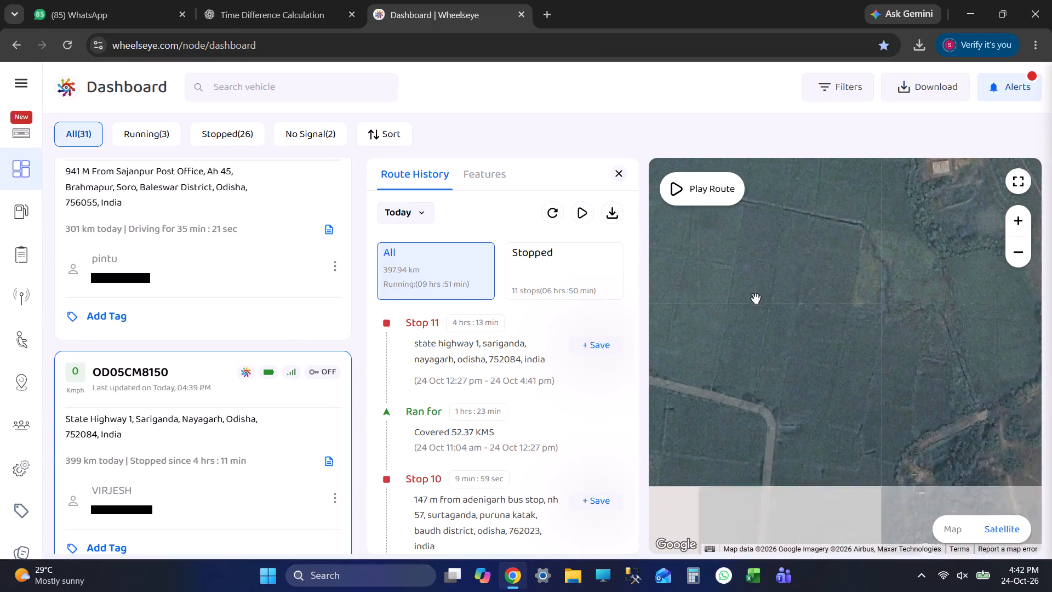
{"action": "scroll", "coordinate": [765, 310], "scroll_direction": "down", "scroll_amount": 4}
{"action": "left_click_drag", "start_coordinate": [757, 404], "coordinate": [782, 321]}
{"action": "scroll", "coordinate": [752, 340], "scroll_direction": "up", "scroll_amount": 7}
{"action": "scroll", "coordinate": [751, 343], "scroll_direction": "down", "scroll_amount": 2}
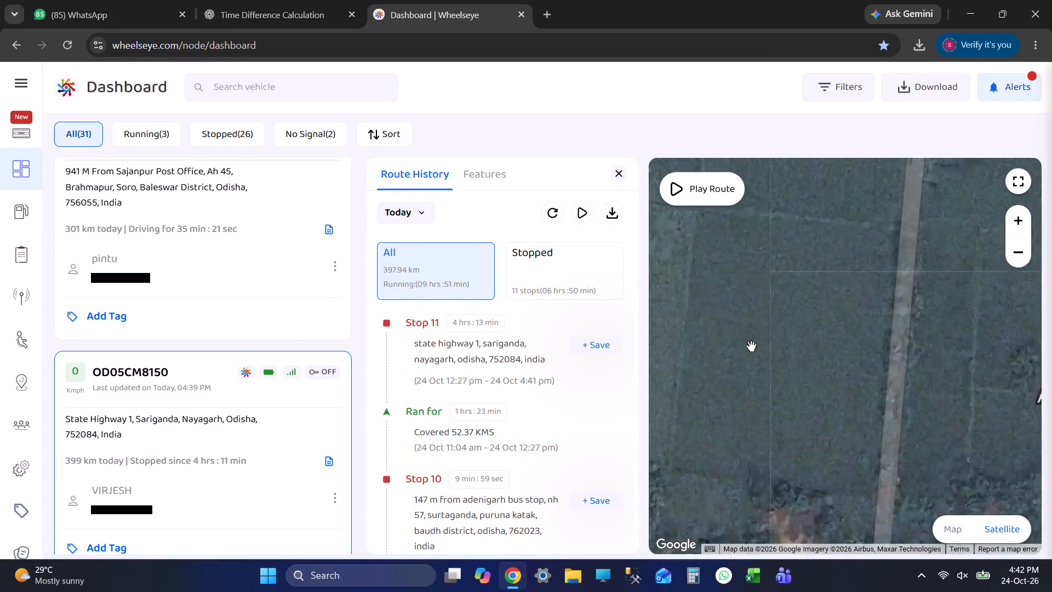
{"action": "scroll", "coordinate": [751, 346], "scroll_direction": "down", "scroll_amount": 9}
{"action": "scroll", "coordinate": [752, 351], "scroll_direction": "up", "scroll_amount": 1}
{"action": "scroll", "coordinate": [752, 353], "scroll_direction": "down", "scroll_amount": 5}
{"action": "scroll", "coordinate": [742, 325], "scroll_direction": "up", "scroll_amount": 6}
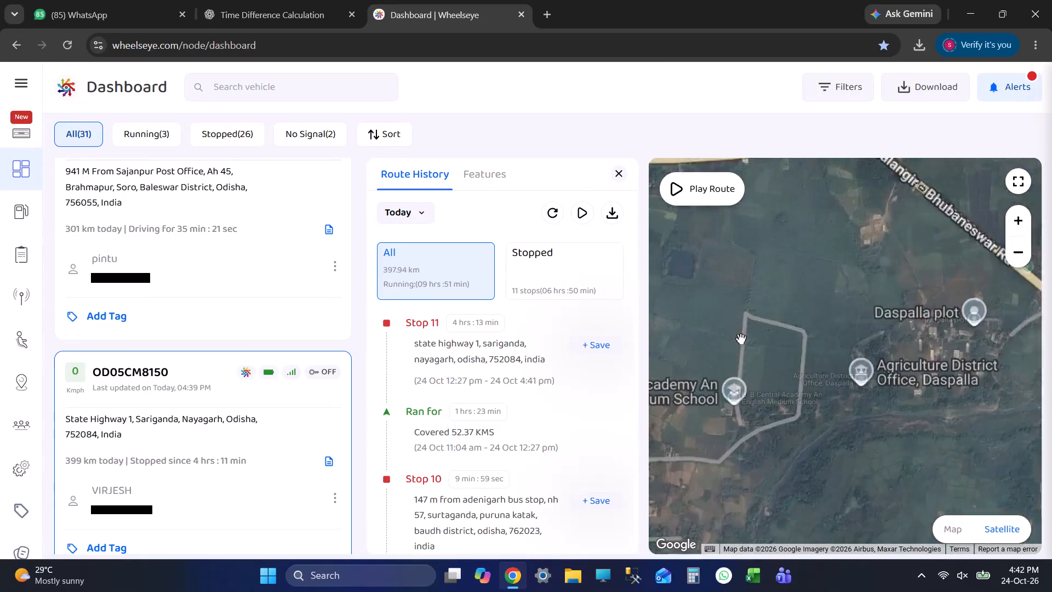
{"action": "scroll", "coordinate": [741, 339], "scroll_direction": "up", "scroll_amount": 5}
{"action": "scroll", "coordinate": [734, 340], "scroll_direction": "down", "scroll_amount": 1}
{"action": "scroll", "coordinate": [733, 344], "scroll_direction": "up", "scroll_amount": 6}
{"action": "scroll", "coordinate": [740, 361], "scroll_direction": "down", "scroll_amount": 7}
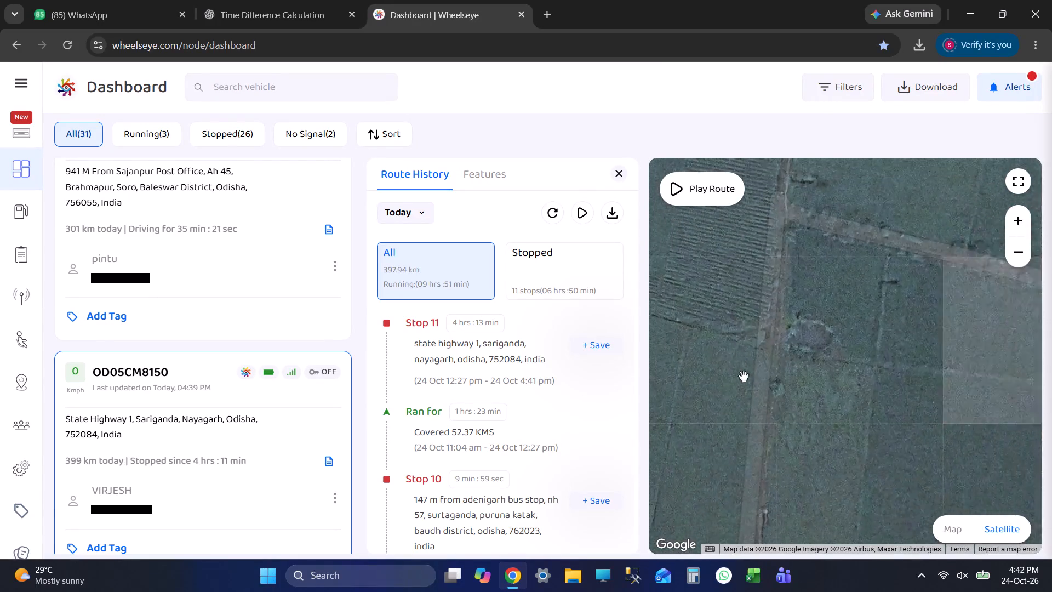
{"action": "scroll", "coordinate": [744, 376], "scroll_direction": "down", "scroll_amount": 5}
{"action": "scroll", "coordinate": [745, 378], "scroll_direction": "up", "scroll_amount": 1}
{"action": "scroll", "coordinate": [745, 378], "scroll_direction": "down", "scroll_amount": 18}
{"action": "scroll", "coordinate": [747, 358], "scroll_direction": "down", "scroll_amount": 3}
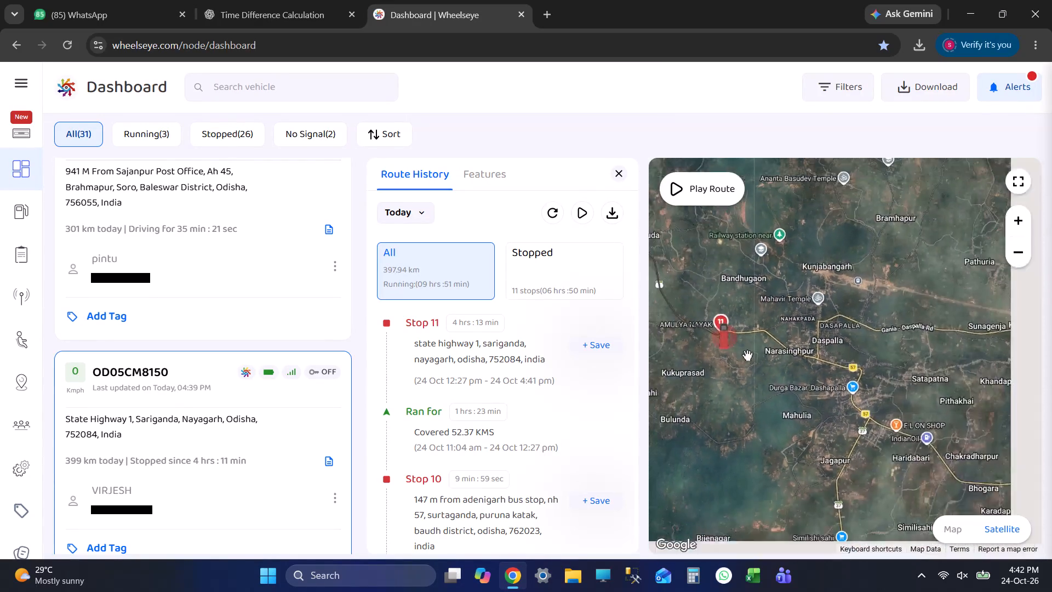
{"action": "scroll", "coordinate": [689, 360], "scroll_direction": "down", "scroll_amount": 5}
{"action": "left_click_drag", "start_coordinate": [688, 360], "coordinate": [756, 333]}
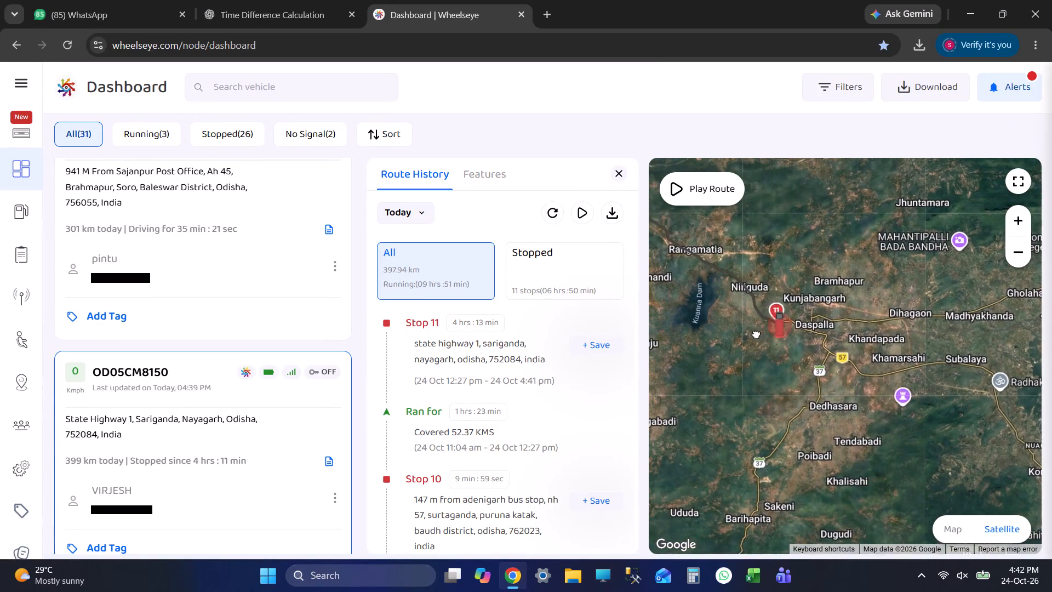
{"action": "scroll", "coordinate": [190, 397], "scroll_direction": "down", "scroll_amount": 3}
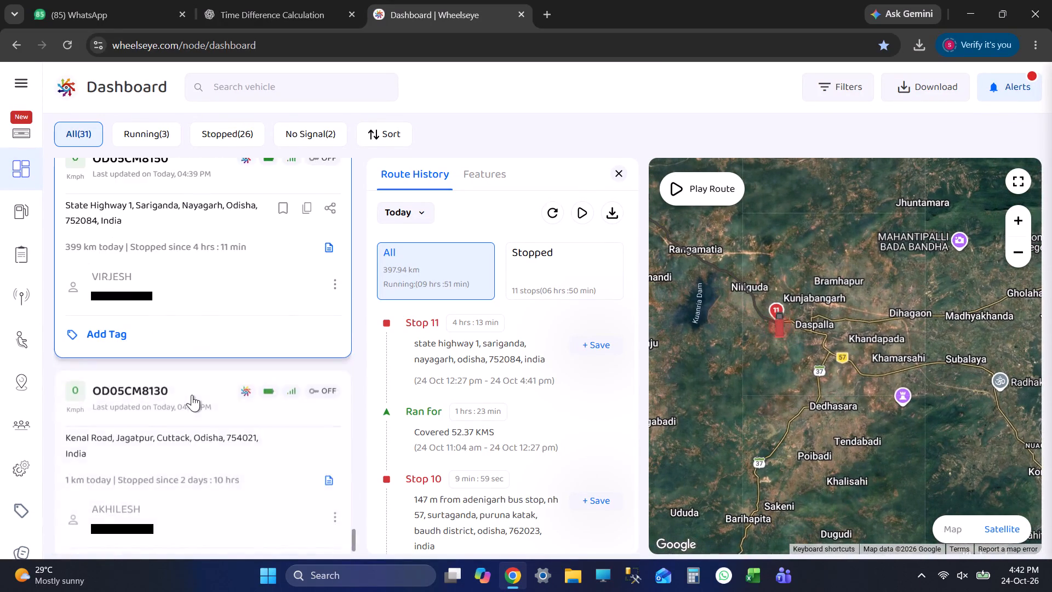
{"action": "left_click", "coordinate": [192, 442]}
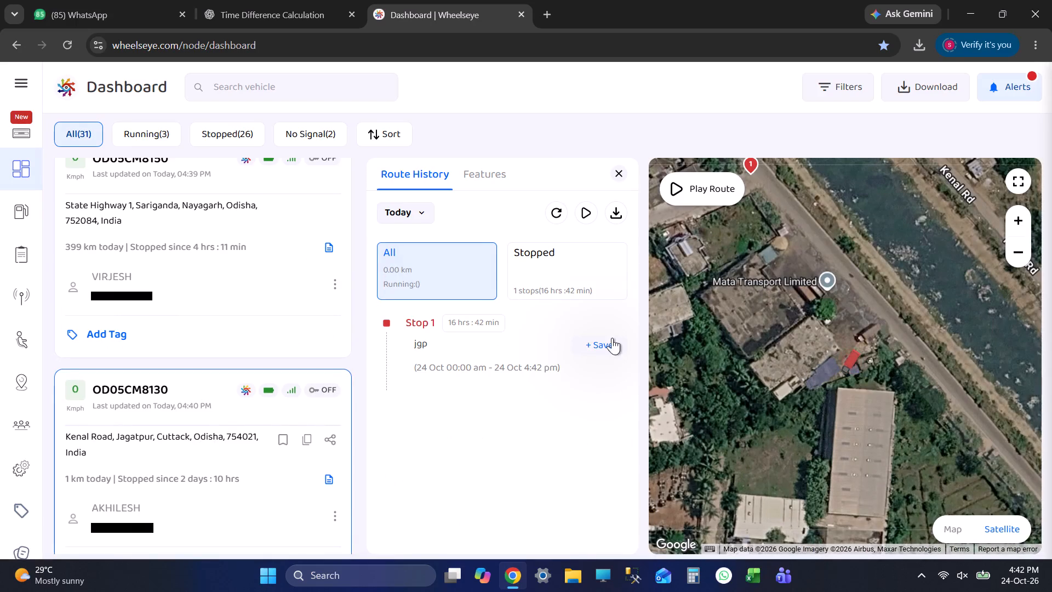
{"action": "scroll", "coordinate": [235, 391], "scroll_direction": "down", "scroll_amount": 5}
{"action": "scroll", "coordinate": [172, 411], "scroll_direction": "down", "scroll_amount": 4}
{"action": "left_click", "coordinate": [220, 251]}
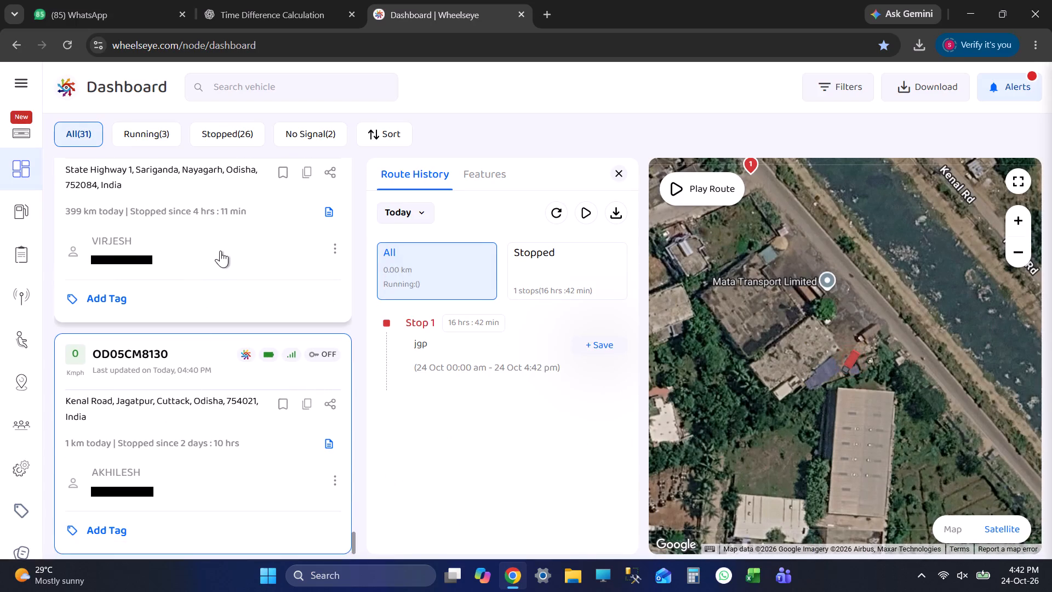
{"action": "left_click_drag", "start_coordinate": [948, 441], "coordinate": [861, 414]}
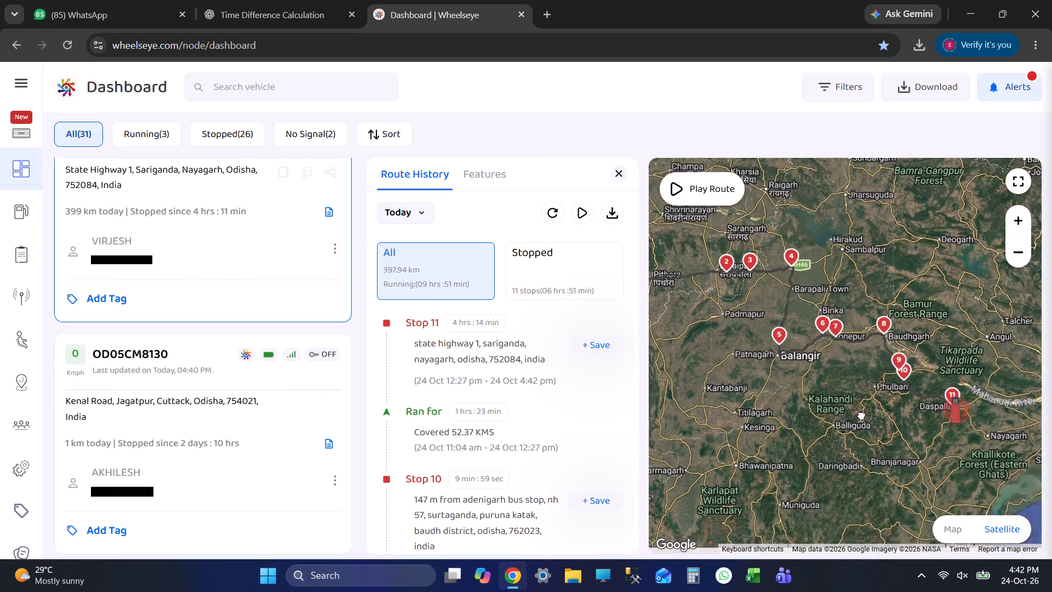
{"action": "left_click_drag", "start_coordinate": [861, 414], "coordinate": [837, 406]}
{"action": "scroll", "coordinate": [214, 335], "scroll_direction": "up", "scroll_amount": 13}
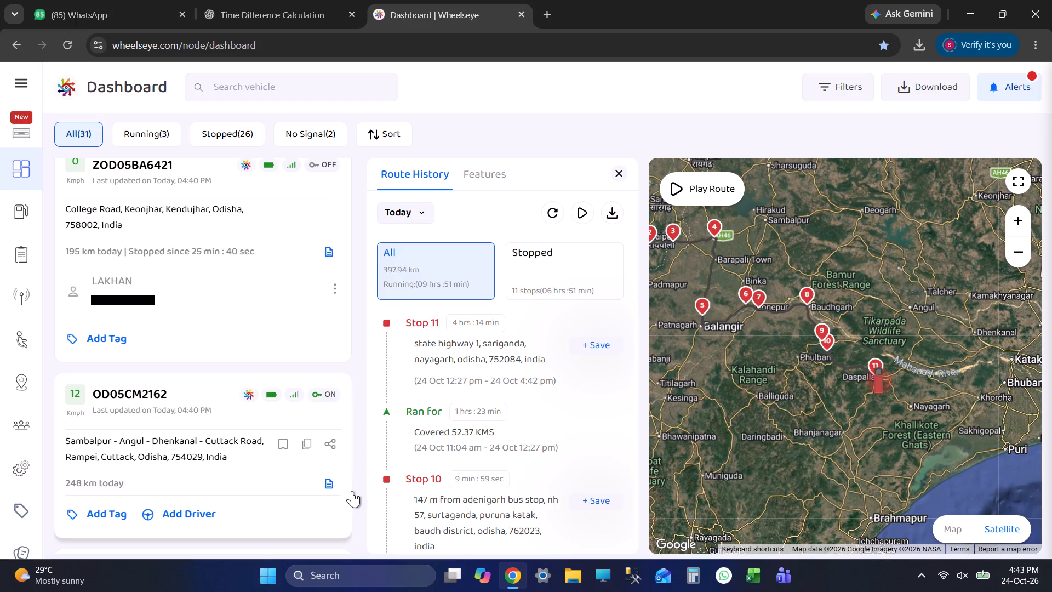
{"action": "left_click_drag", "start_coordinate": [353, 484], "coordinate": [358, 140]}
{"action": "left_click", "coordinate": [198, 281]}
{"action": "scroll", "coordinate": [106, 384], "scroll_direction": "down", "scroll_amount": 2}
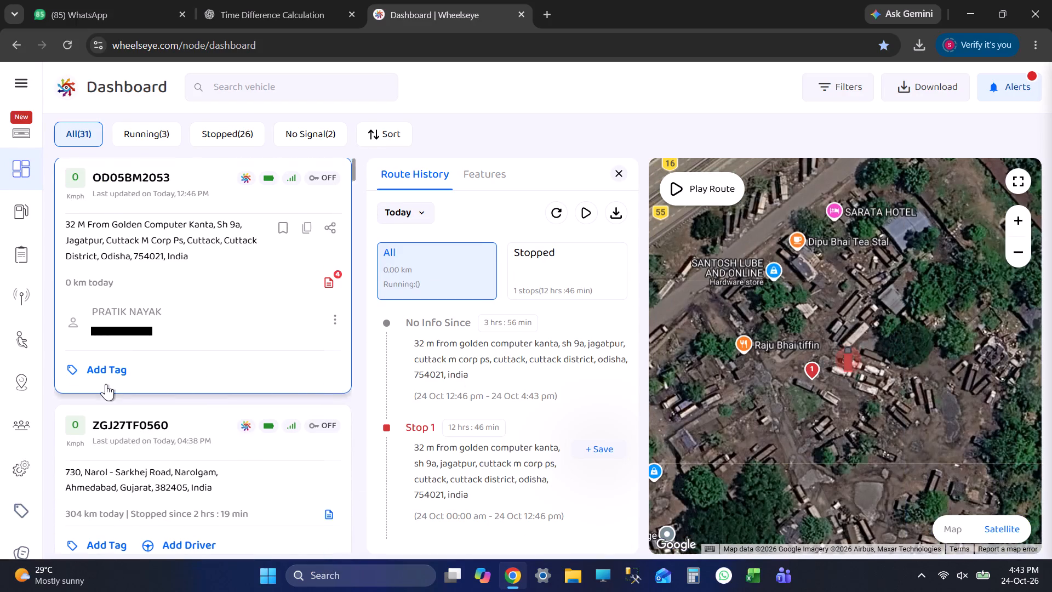
{"action": "scroll", "coordinate": [106, 384], "scroll_direction": "down", "scroll_amount": 1}
{"action": "left_click", "coordinate": [138, 265]}
{"action": "scroll", "coordinate": [168, 385], "scroll_direction": "down", "scroll_amount": 4}
{"action": "scroll", "coordinate": [170, 288], "scroll_direction": "up", "scroll_amount": 2}
{"action": "left_click", "coordinate": [168, 335]}
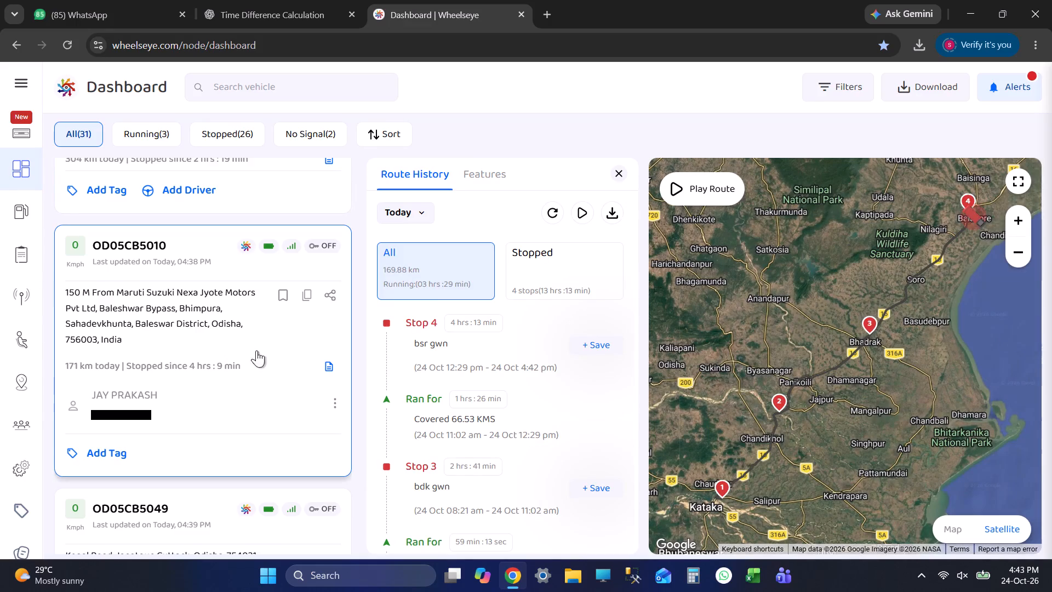
{"action": "scroll", "coordinate": [217, 382], "scroll_direction": "down", "scroll_amount": 2}
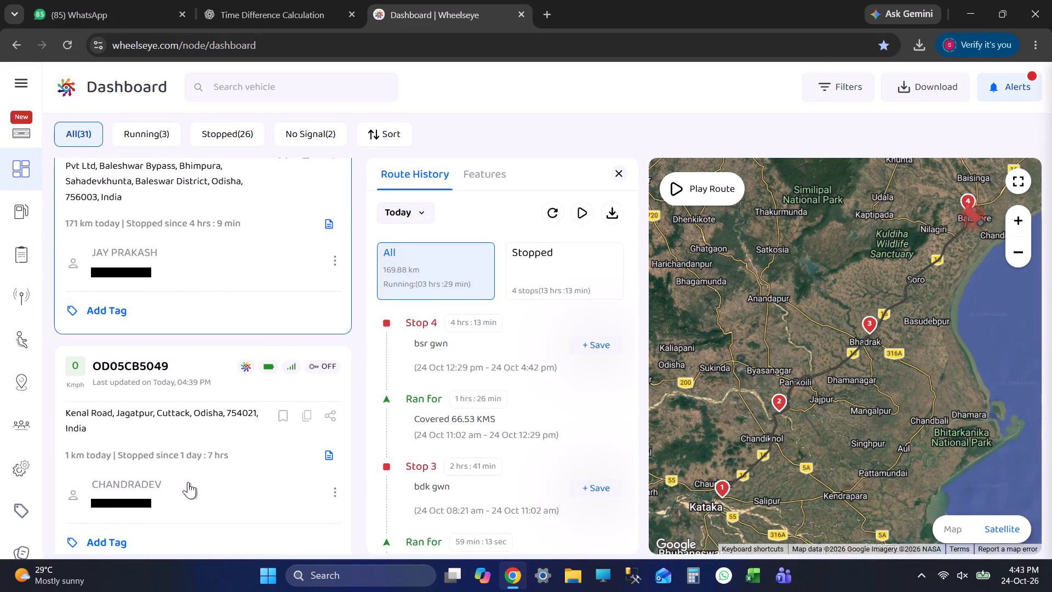
{"action": "left_click", "coordinate": [91, 457]}
{"action": "scroll", "coordinate": [172, 420], "scroll_direction": "down", "scroll_amount": 3}
{"action": "left_click", "coordinate": [175, 470]}
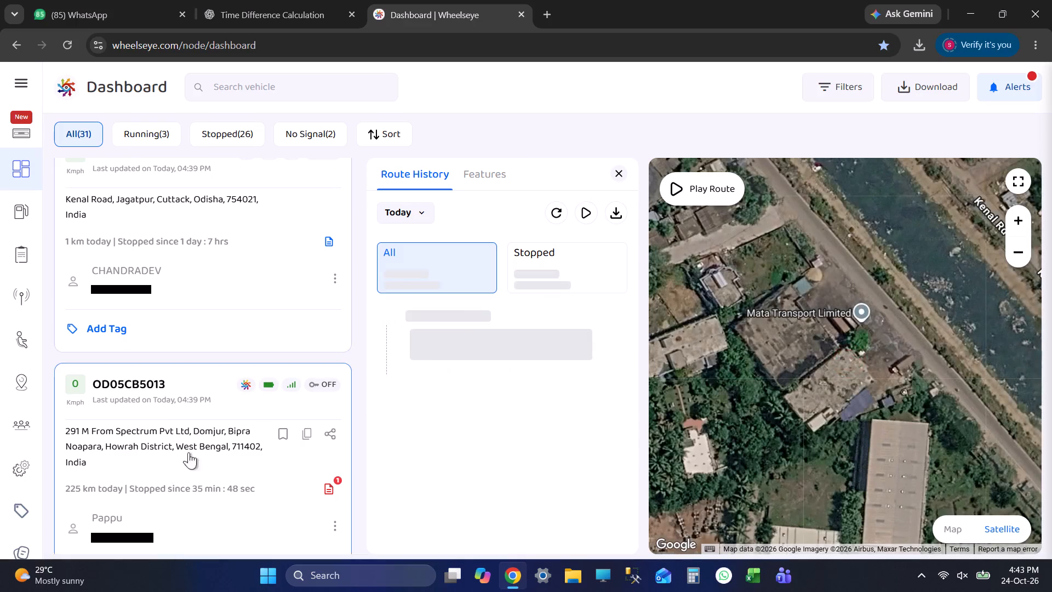
{"action": "scroll", "coordinate": [207, 437], "scroll_direction": "down", "scroll_amount": 3}
{"action": "left_click", "coordinate": [207, 462]}
{"action": "scroll", "coordinate": [256, 429], "scroll_direction": "down", "scroll_amount": 2}
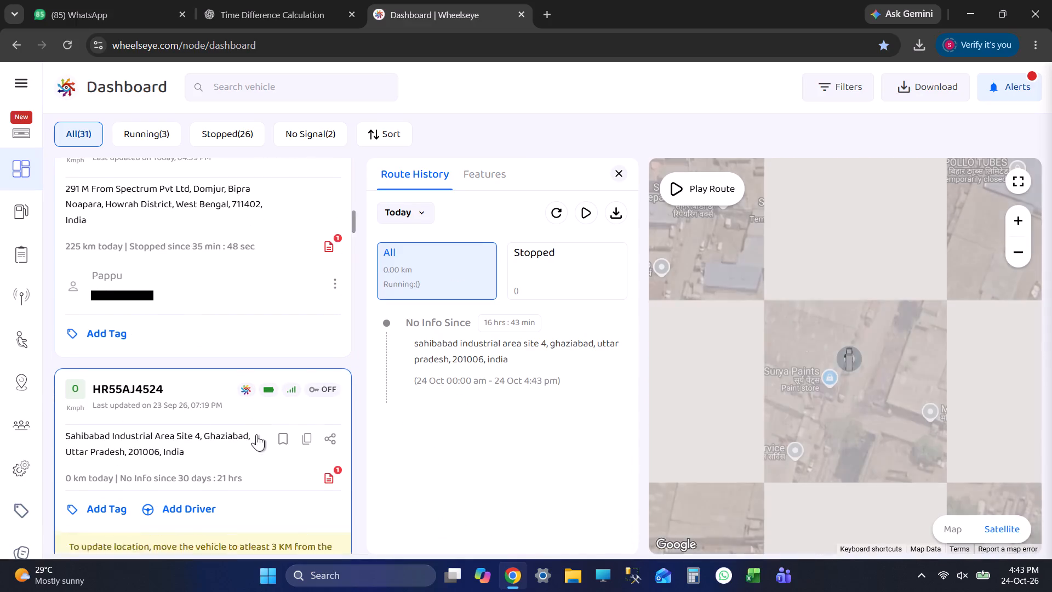
{"action": "scroll", "coordinate": [256, 434], "scroll_direction": "down", "scroll_amount": 1}
{"action": "scroll", "coordinate": [210, 445], "scroll_direction": "down", "scroll_amount": 5}
{"action": "left_click", "coordinate": [178, 270]}
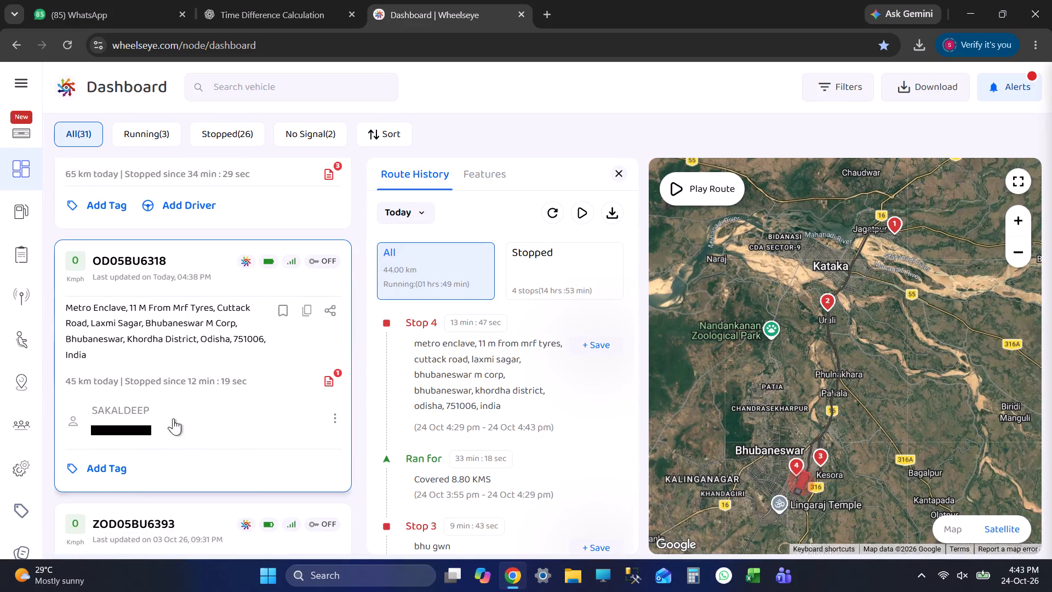
{"action": "scroll", "coordinate": [190, 418], "scroll_direction": "down", "scroll_amount": 1}
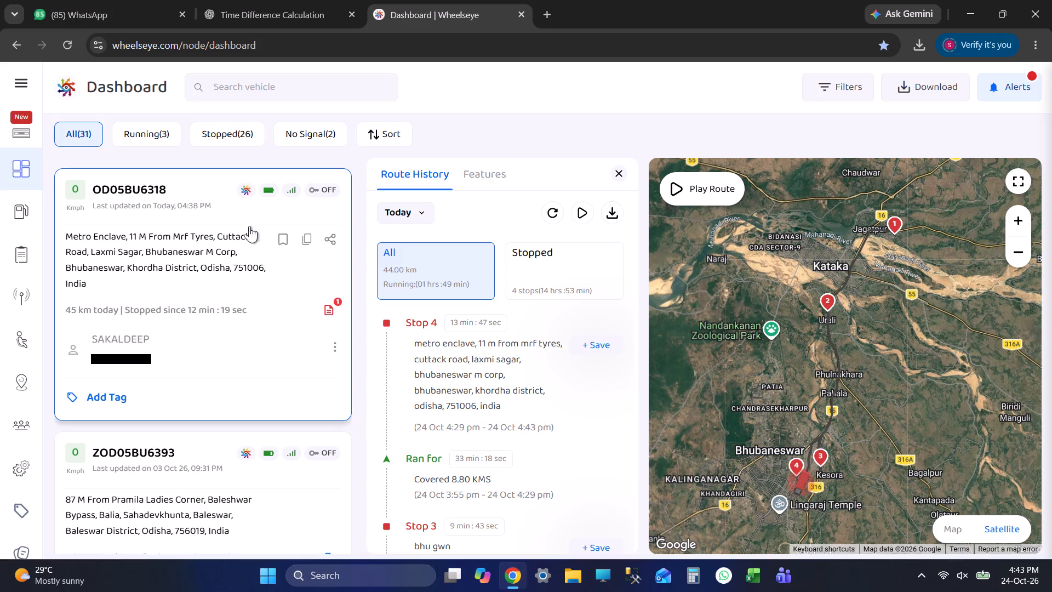
{"action": "scroll", "coordinate": [226, 341], "scroll_direction": "down", "scroll_amount": 6}
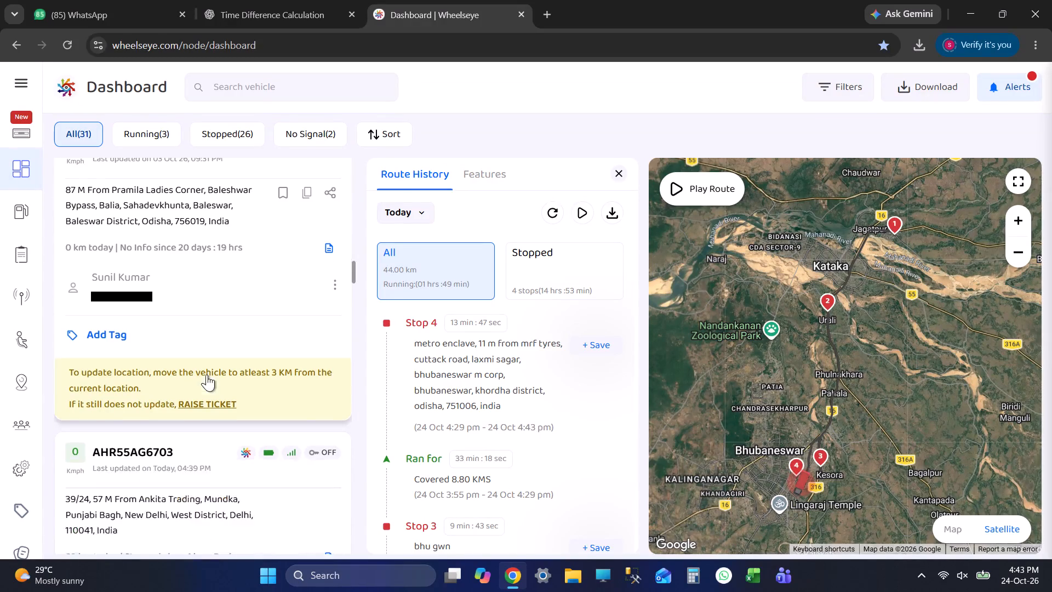
{"action": "scroll", "coordinate": [207, 374], "scroll_direction": "down", "scroll_amount": 2}
{"action": "left_click", "coordinate": [183, 274]}
{"action": "scroll", "coordinate": [222, 323], "scroll_direction": "down", "scroll_amount": 1}
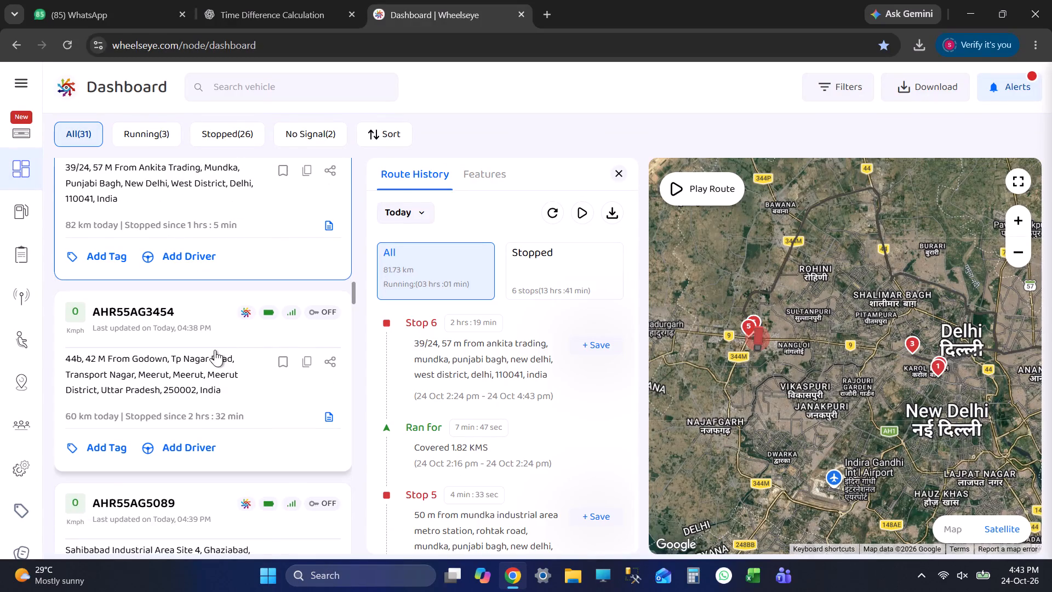
{"action": "left_click", "coordinate": [215, 350]}
{"action": "scroll", "coordinate": [526, 375], "scroll_direction": "down", "scroll_amount": 4}
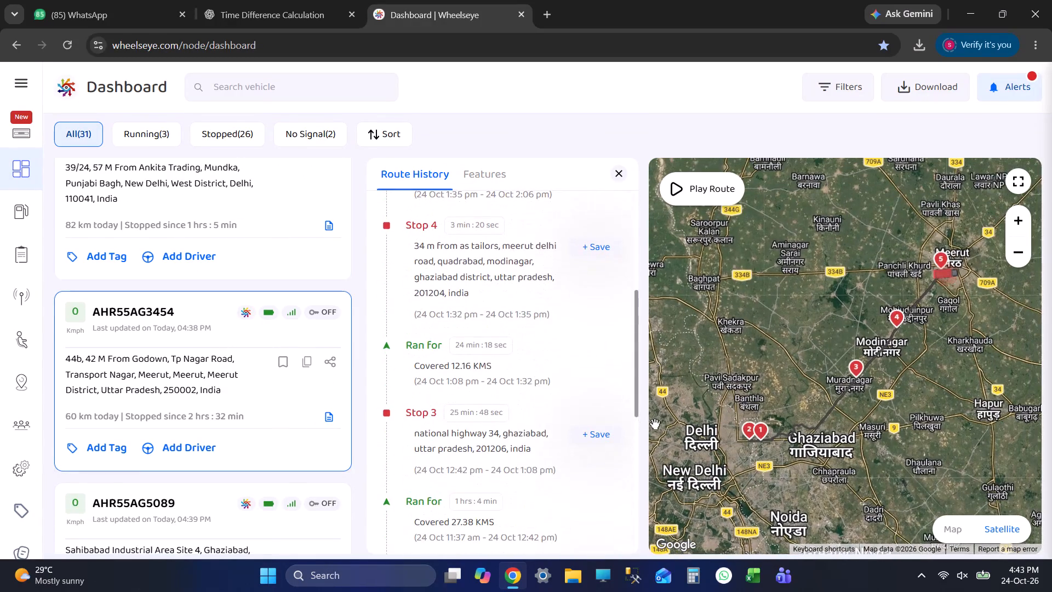
Minimize the browser and open the TRUCK BY PRADIP folder from the desktop.
{"action": "left_click", "coordinate": [975, 0]}
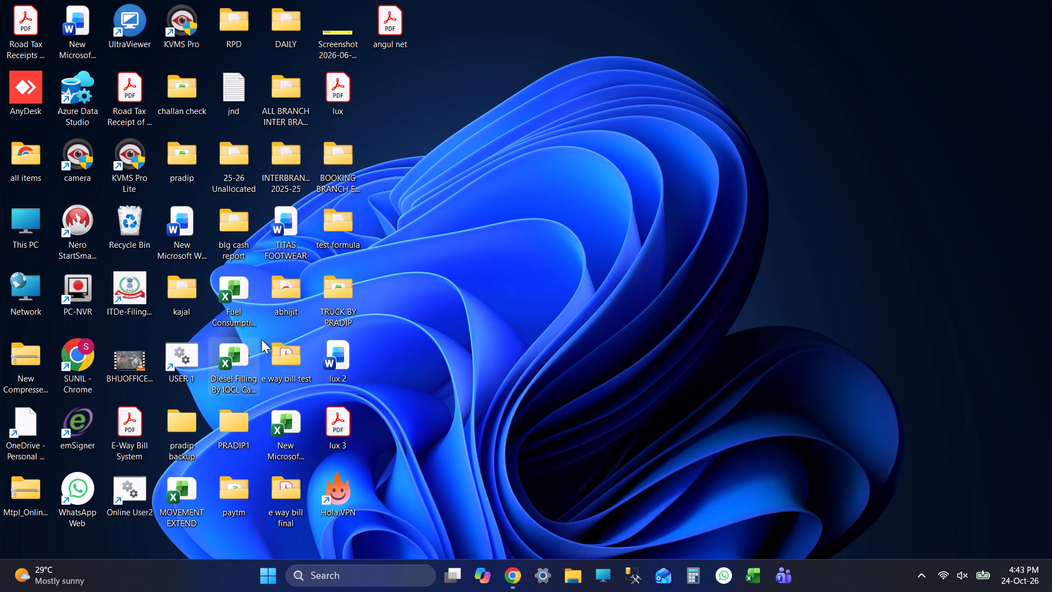
{"action": "double_click", "coordinate": [334, 288]}
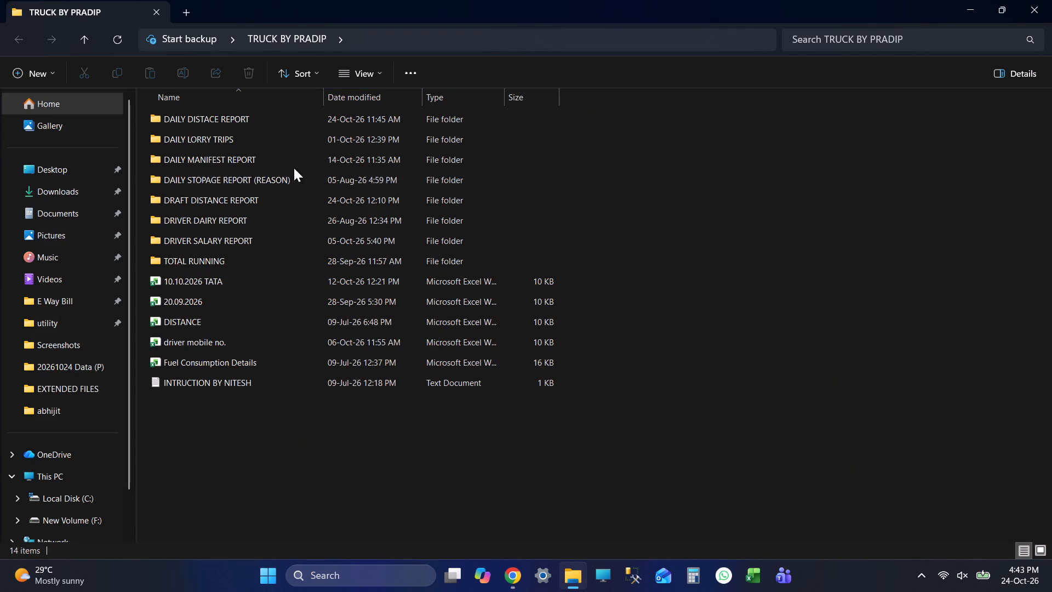
Open the 22.10.2026 TO 23.10.2026 workbook from the OCT folder inside DRIVER SALARY REPORT.
{"action": "double_click", "coordinate": [253, 127]}
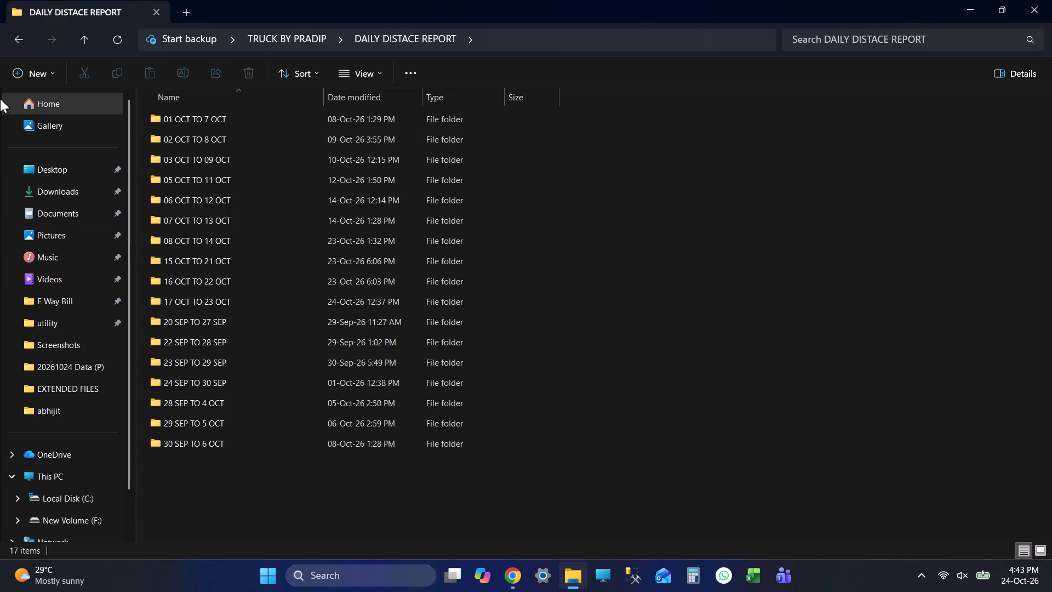
{"action": "left_click", "coordinate": [8, 39]}
{"action": "double_click", "coordinate": [214, 236]}
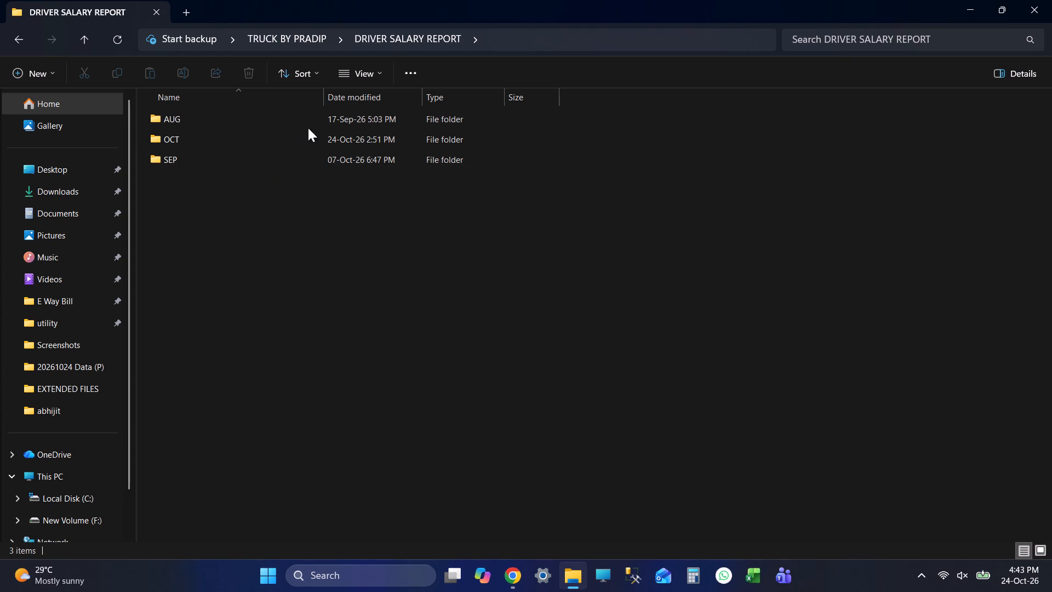
{"action": "double_click", "coordinate": [185, 134]}
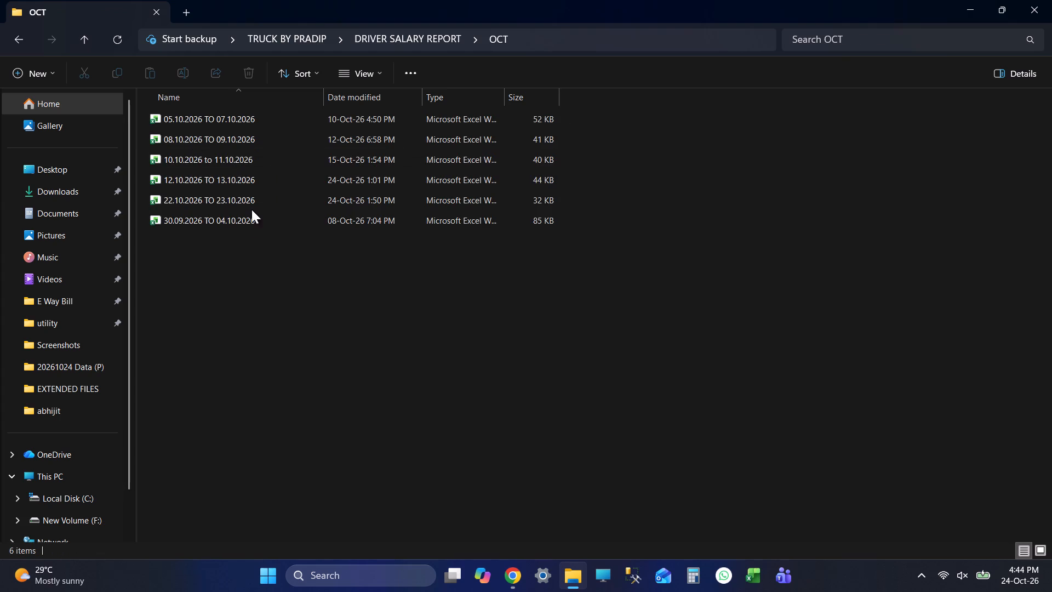
{"action": "double_click", "coordinate": [247, 197]}
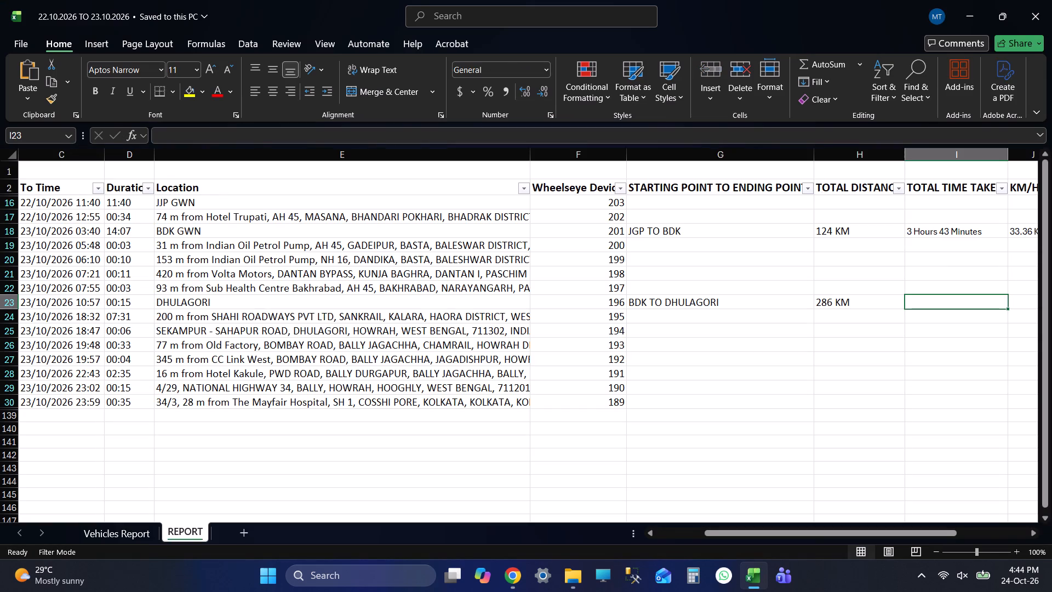
{"action": "left_click_drag", "start_coordinate": [745, 532], "coordinate": [615, 531]}
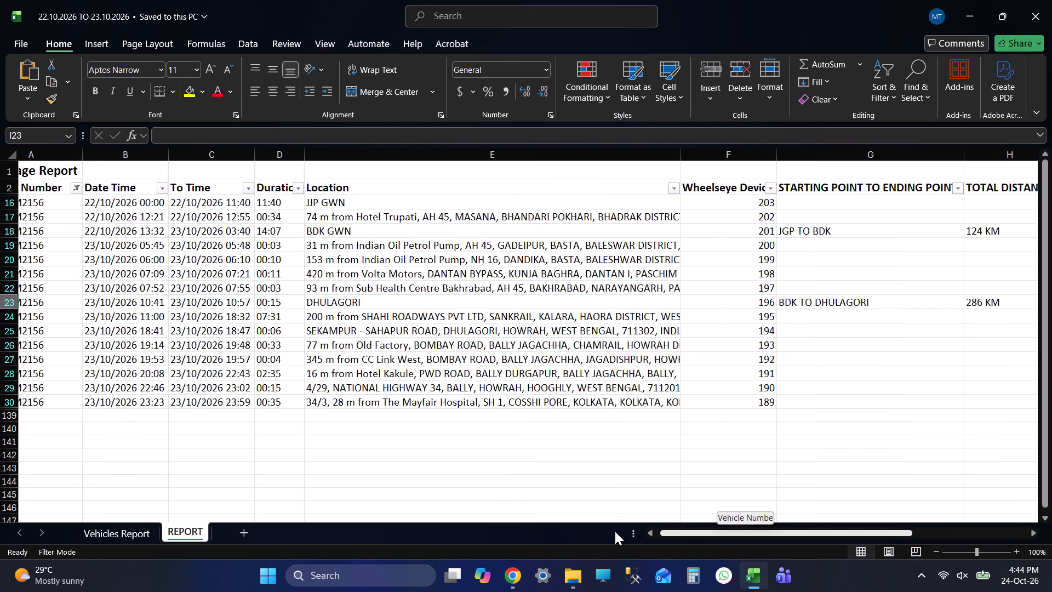
{"action": "left_click_drag", "start_coordinate": [615, 531], "coordinate": [578, 528]}
{"action": "left_click", "coordinate": [395, 296]}
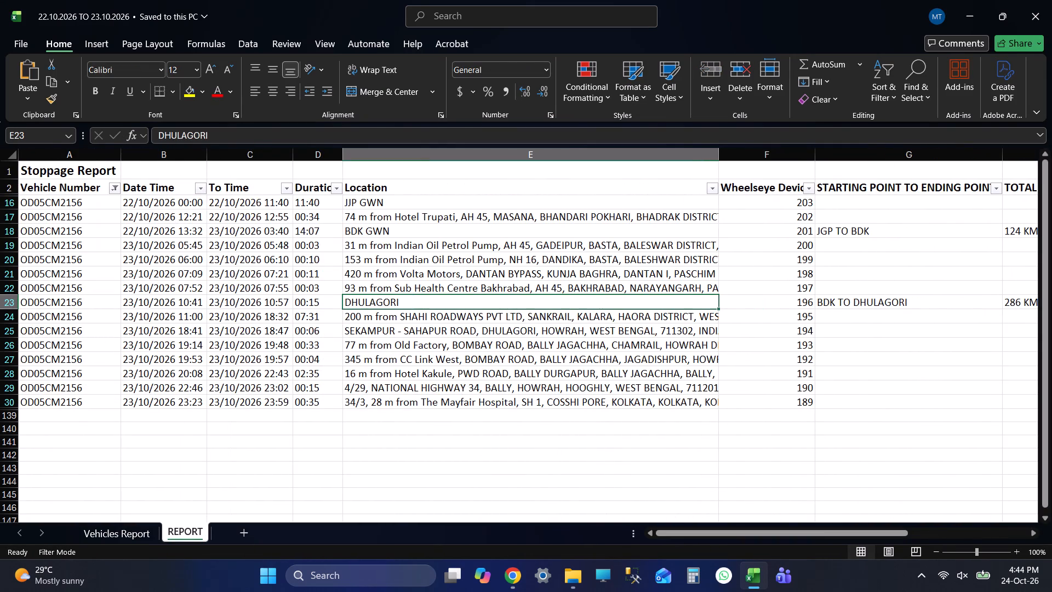
{"action": "key", "text": "shift+Tab"}
{"action": "key", "text": "shift+Tab"}
{"action": "key", "text": "shift+Tab"}
{"action": "key", "text": "shift+Tab"}
{"action": "key", "text": "shift+Tab"}
{"action": "key", "text": "shift+Tab"}
{"action": "key", "text": "shift+Tab"}
{"action": "key", "text": "shift+Tab"}
{"action": "key", "text": "shift+Tab"}
{"action": "key", "text": "ctrl+c"}
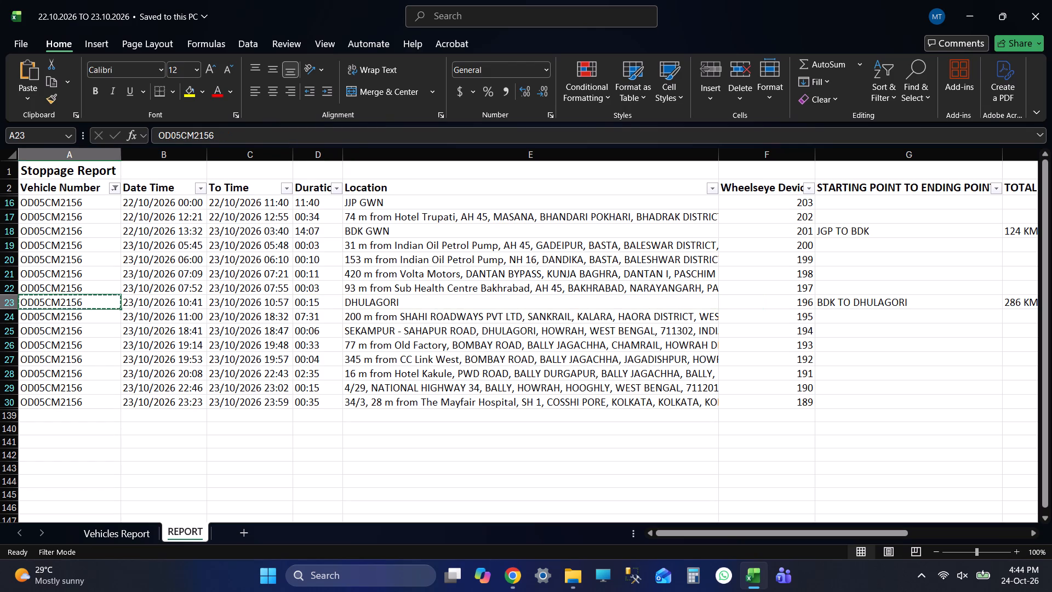
{"action": "key", "text": "alt+Tab"}
{"action": "key", "text": "alt+Tab"}
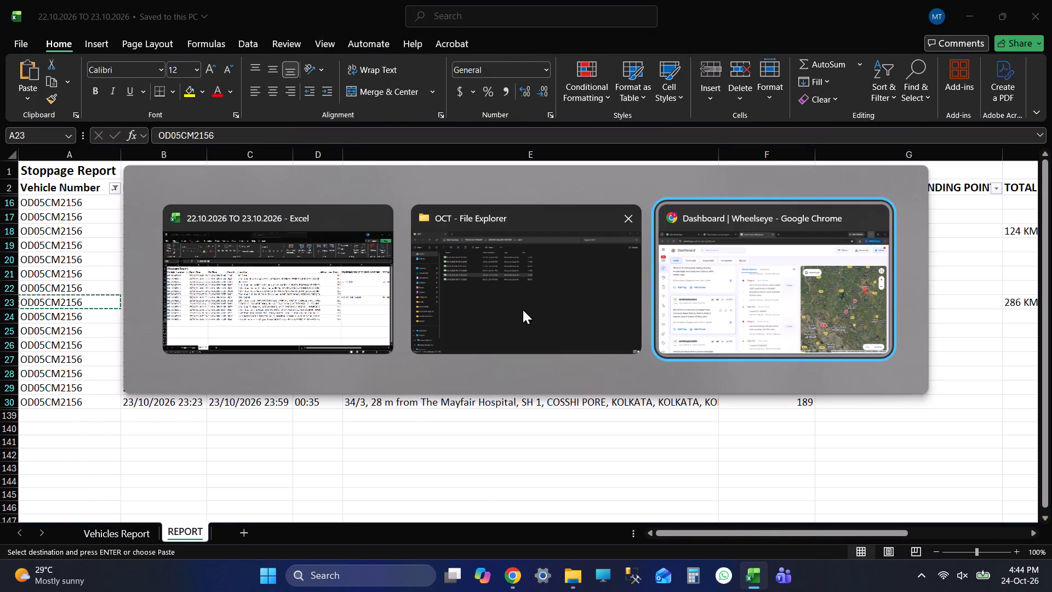
{"action": "key", "text": "alt+Tab"}
{"action": "key", "text": "alt+Tab"}
{"action": "key", "text": "alt+Tab"}
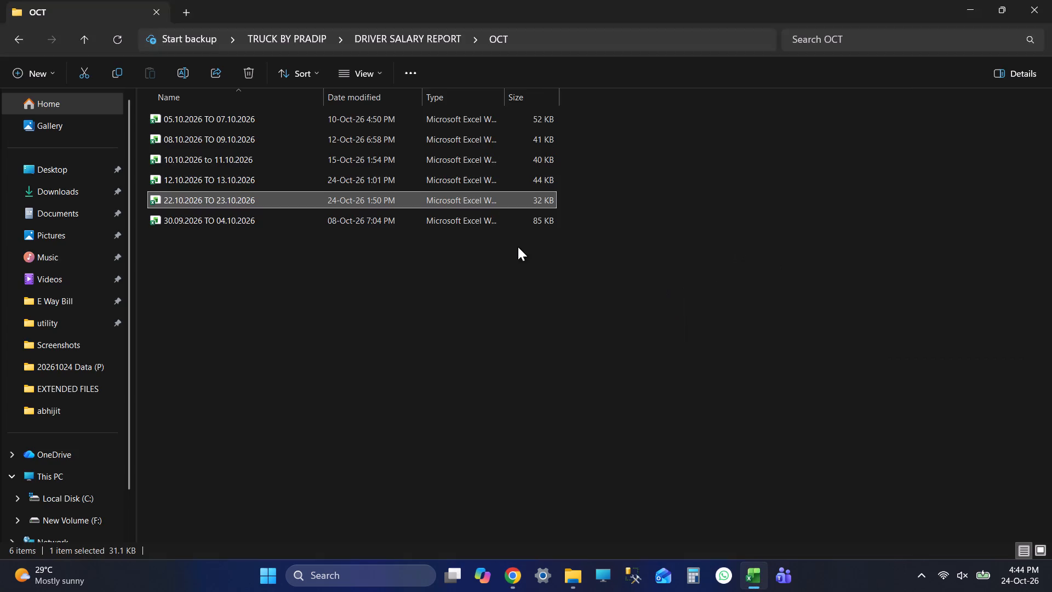
{"action": "key", "text": "alt+Tab"}
{"action": "key", "text": "alt+Tab"}
{"action": "left_click", "coordinate": [1051, 0]}
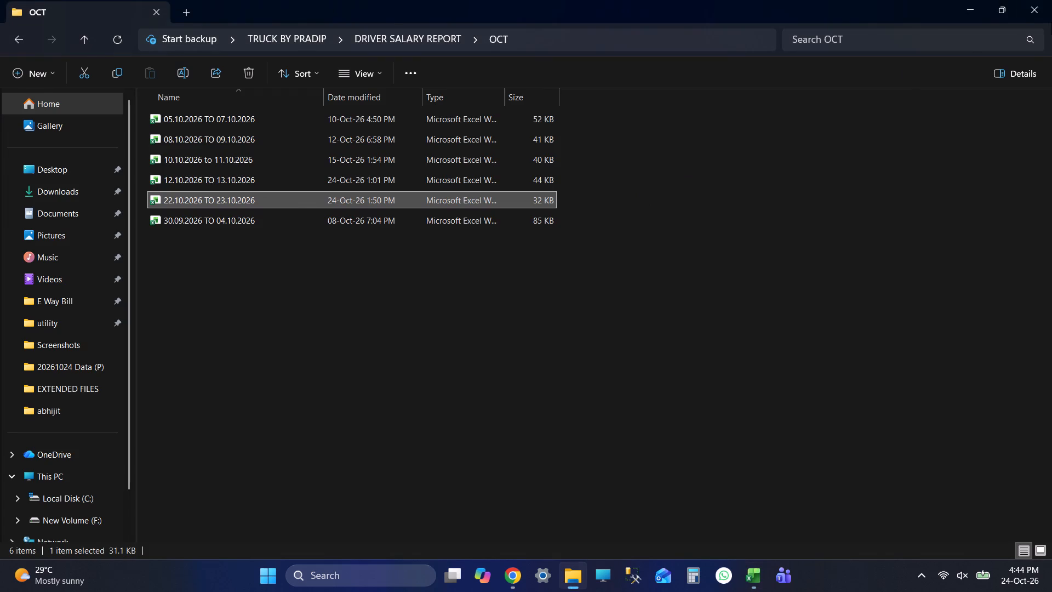
{"action": "key", "text": "alt+Tab"}
{"action": "key", "text": "alt+Tab"}
{"action": "key", "text": "alt+Tab"}
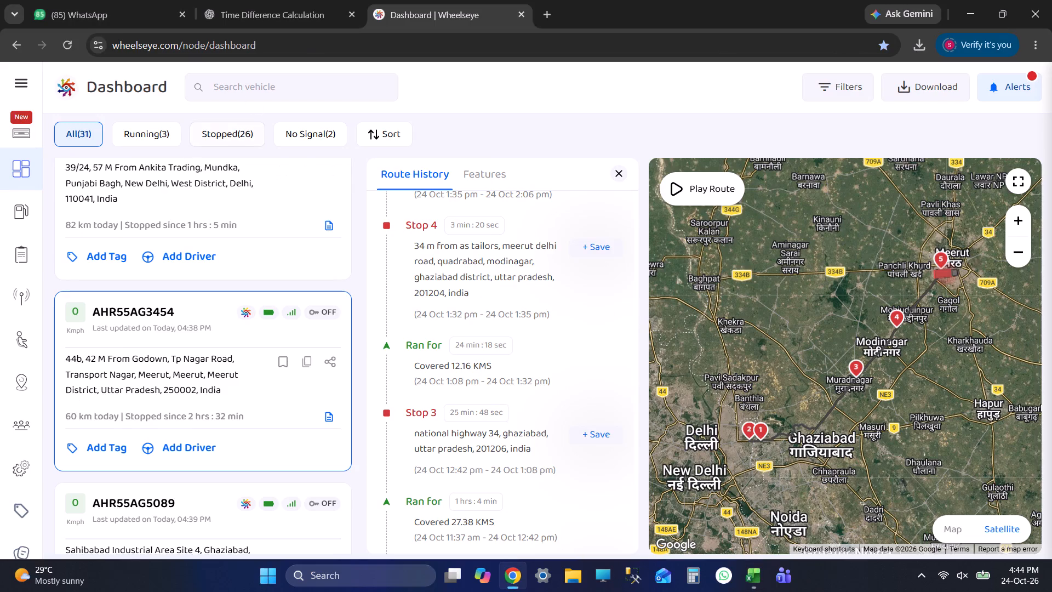
{"action": "left_click", "coordinate": [254, 98]}
{"action": "key", "text": "ctrl+v"}
{"action": "key", "text": "Return"}
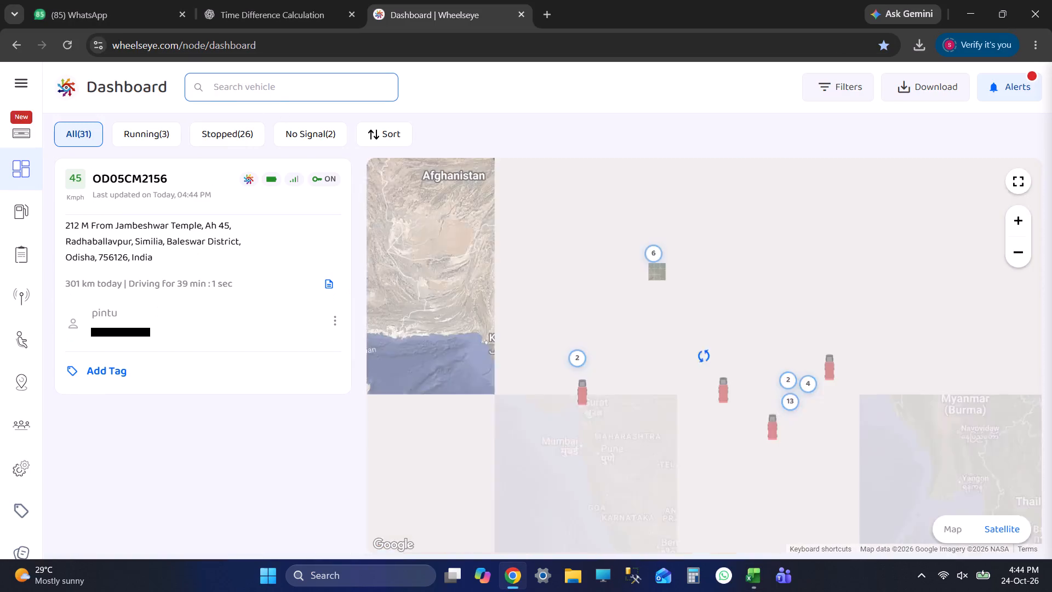
{"action": "left_click", "coordinate": [198, 265]}
{"action": "left_click", "coordinate": [421, 213]}
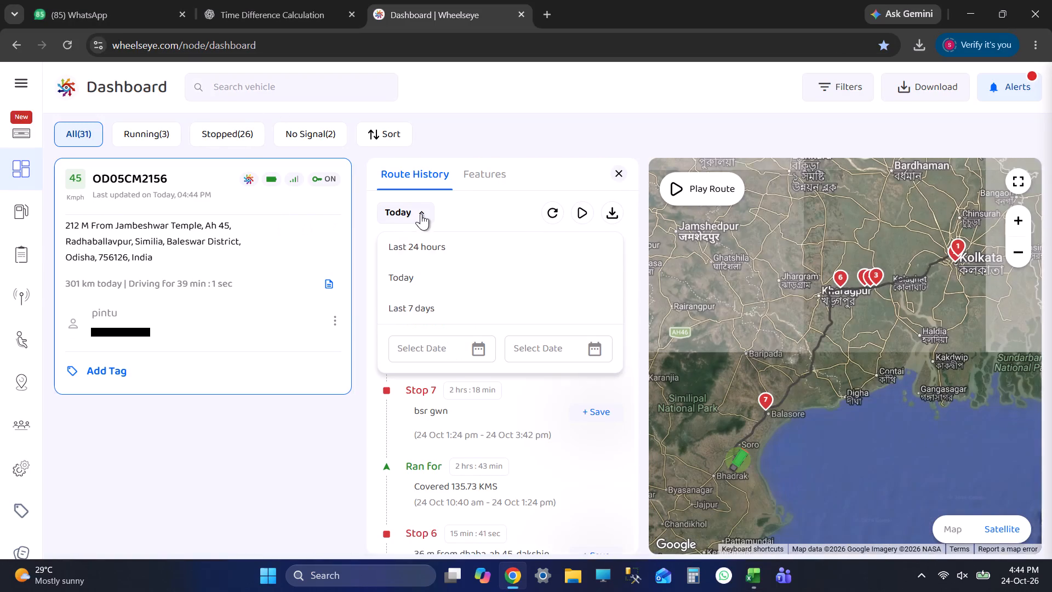
{"action": "left_click", "coordinate": [423, 307]}
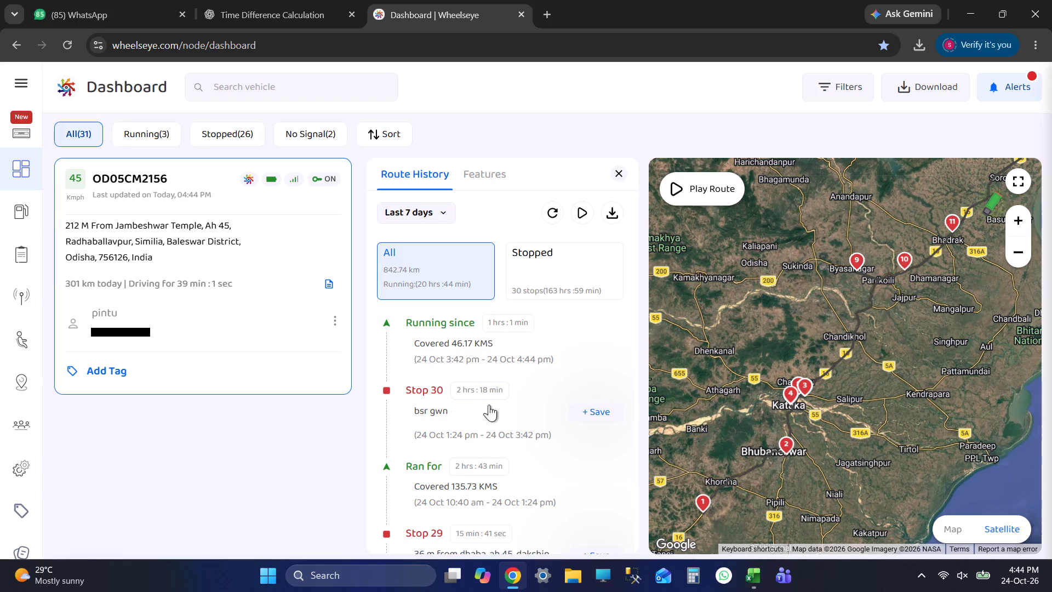
{"action": "scroll", "coordinate": [510, 462], "scroll_direction": "down", "scroll_amount": 11}
{"action": "scroll", "coordinate": [544, 480], "scroll_direction": "up", "scroll_amount": 1}
{"action": "scroll", "coordinate": [550, 465], "scroll_direction": "down", "scroll_amount": 5}
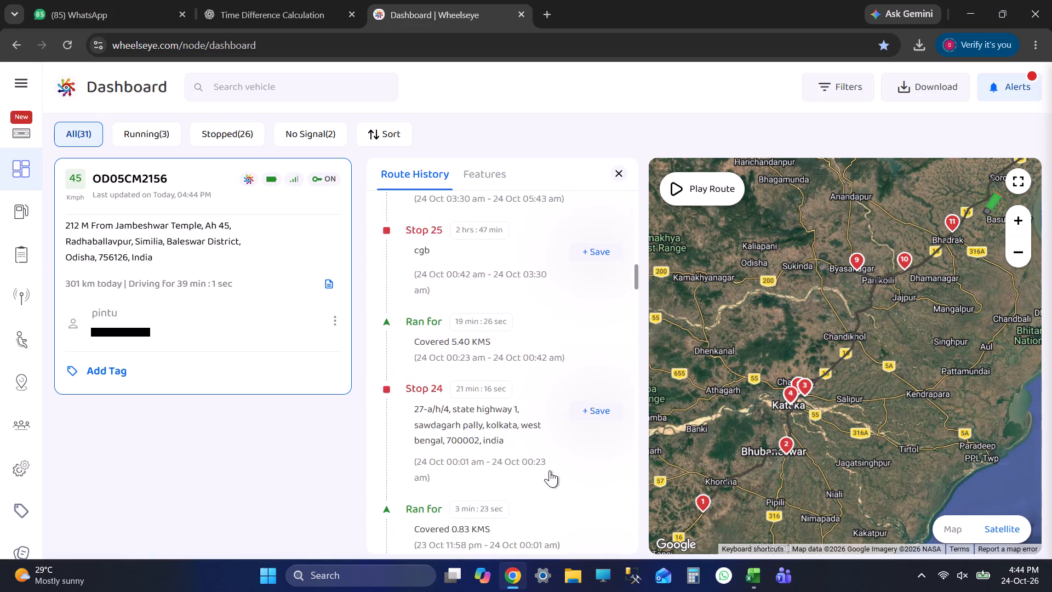
{"action": "scroll", "coordinate": [550, 470], "scroll_direction": "down", "scroll_amount": 2}
{"action": "scroll", "coordinate": [550, 480], "scroll_direction": "up", "scroll_amount": 1}
{"action": "scroll", "coordinate": [550, 480], "scroll_direction": "down", "scroll_amount": 6}
{"action": "scroll", "coordinate": [570, 464], "scroll_direction": "down", "scroll_amount": 16}
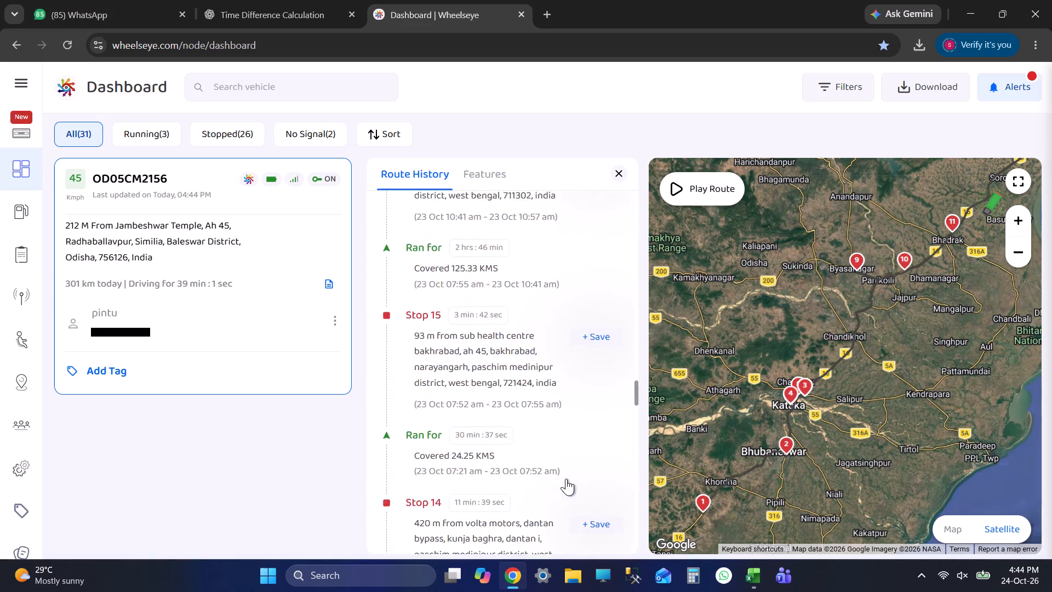
{"action": "scroll", "coordinate": [566, 479], "scroll_direction": "down", "scroll_amount": 3}
{"action": "scroll", "coordinate": [564, 488], "scroll_direction": "up", "scroll_amount": 1}
{"action": "scroll", "coordinate": [564, 488], "scroll_direction": "down", "scroll_amount": 3}
{"action": "scroll", "coordinate": [563, 494], "scroll_direction": "up", "scroll_amount": 1}
{"action": "scroll", "coordinate": [562, 496], "scroll_direction": "down", "scroll_amount": 1}
{"action": "scroll", "coordinate": [561, 497], "scroll_direction": "up", "scroll_amount": 1}
{"action": "scroll", "coordinate": [561, 497], "scroll_direction": "down", "scroll_amount": 1}
{"action": "scroll", "coordinate": [561, 497], "scroll_direction": "up", "scroll_amount": 1}
{"action": "scroll", "coordinate": [561, 497], "scroll_direction": "down", "scroll_amount": 5}
{"action": "scroll", "coordinate": [572, 477], "scroll_direction": "up", "scroll_amount": 1}
{"action": "scroll", "coordinate": [572, 476], "scroll_direction": "down", "scroll_amount": 3}
{"action": "scroll", "coordinate": [555, 424], "scroll_direction": "down", "scroll_amount": 8}
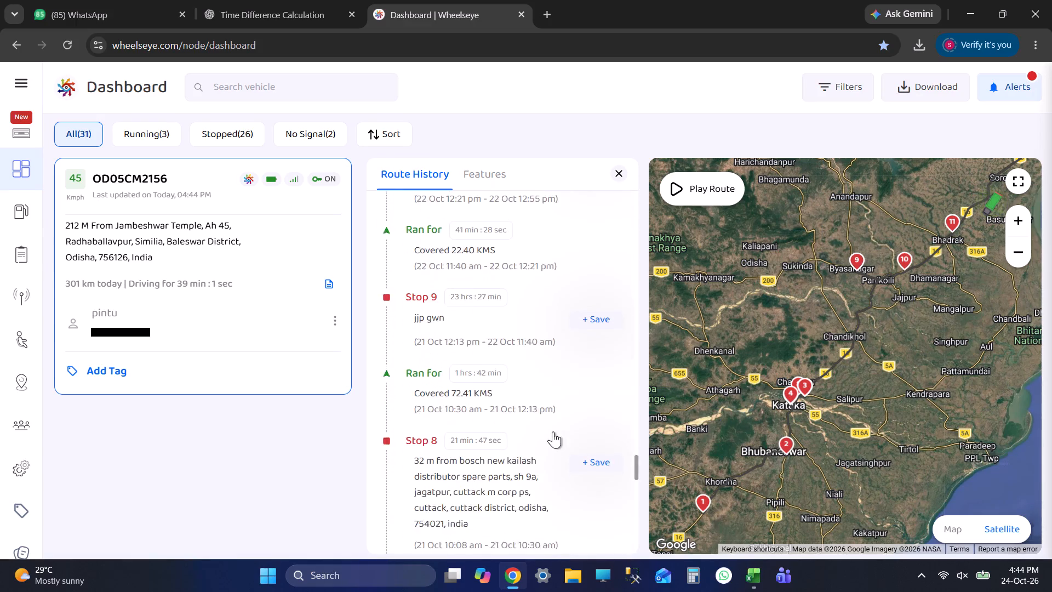
{"action": "scroll", "coordinate": [553, 431], "scroll_direction": "down", "scroll_amount": 1}
{"action": "scroll", "coordinate": [553, 431], "scroll_direction": "up", "scroll_amount": 7}
{"action": "scroll", "coordinate": [505, 321], "scroll_direction": "up", "scroll_amount": 1}
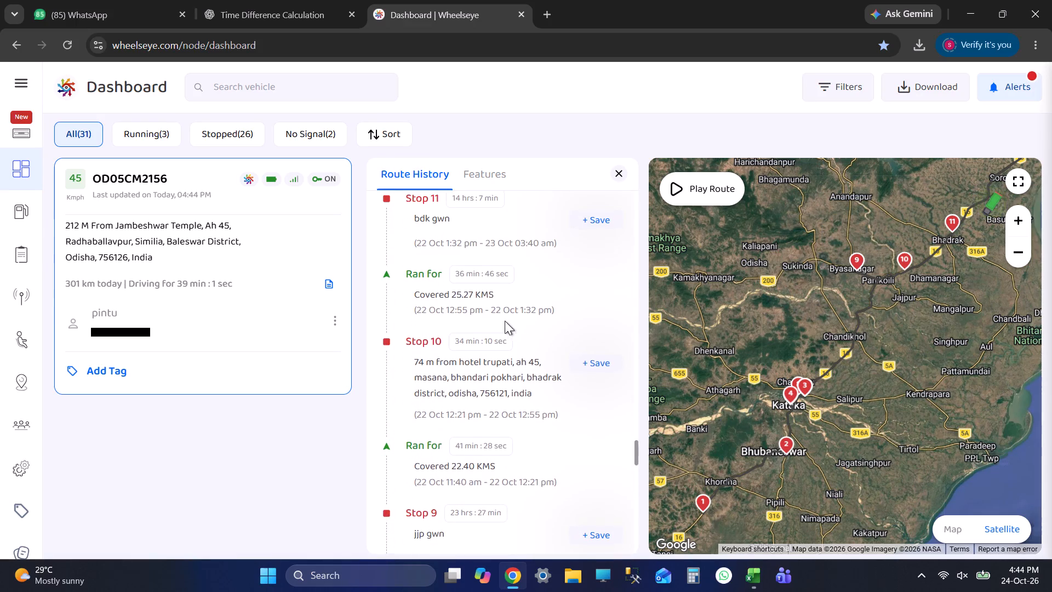
Examine the BDK GWN stop and the adjacent stop on the map, then check the Excel stoppage report and return to Wheelseye.
{"action": "left_click", "coordinate": [502, 305]}
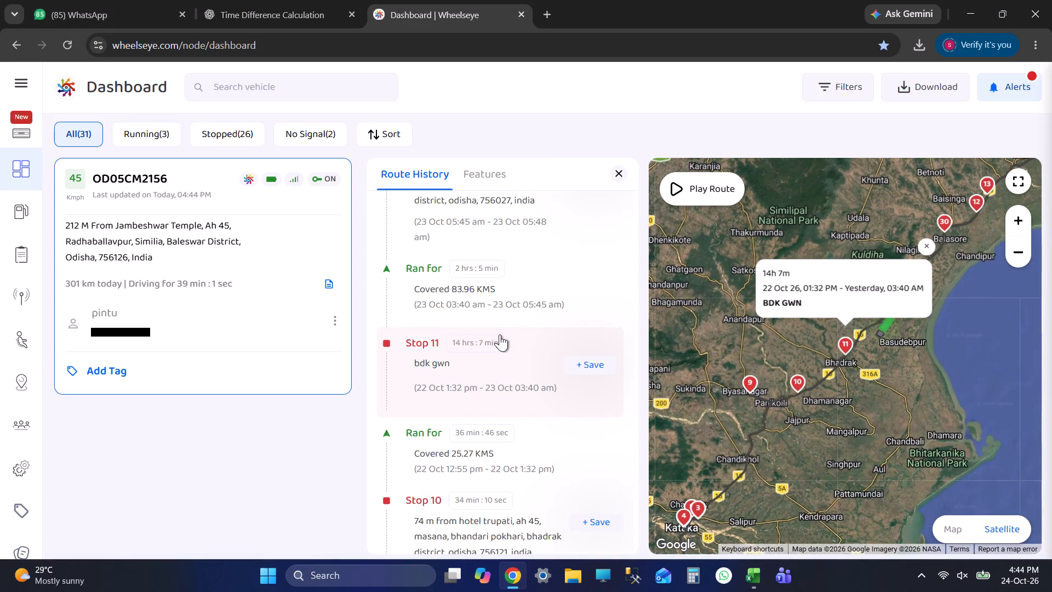
{"action": "scroll", "coordinate": [504, 343], "scroll_direction": "up", "scroll_amount": 3}
{"action": "scroll", "coordinate": [541, 377], "scroll_direction": "down", "scroll_amount": 3}
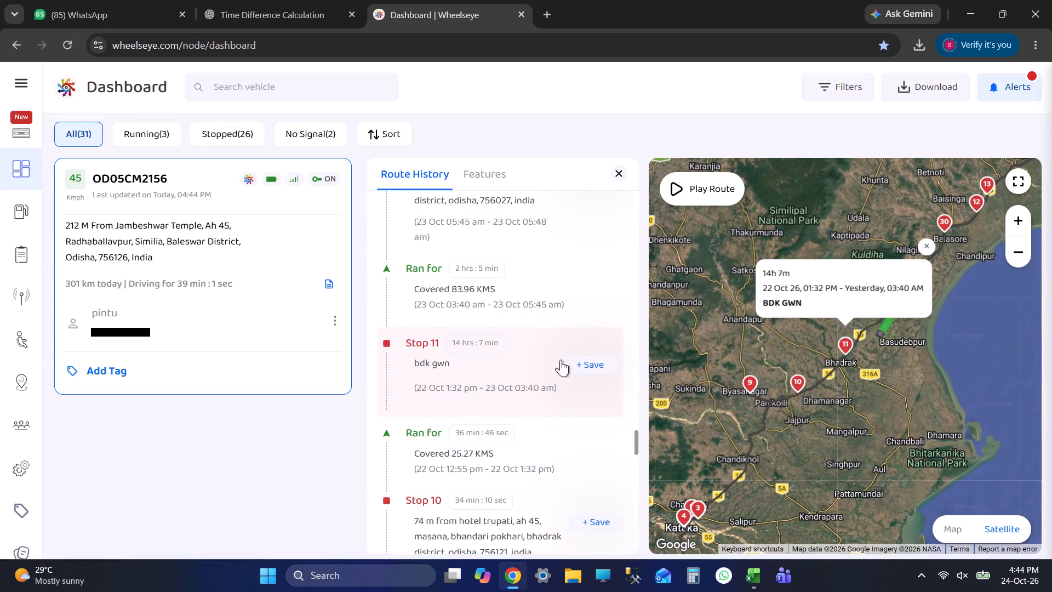
{"action": "scroll", "coordinate": [504, 311], "scroll_direction": "up", "scroll_amount": 2}
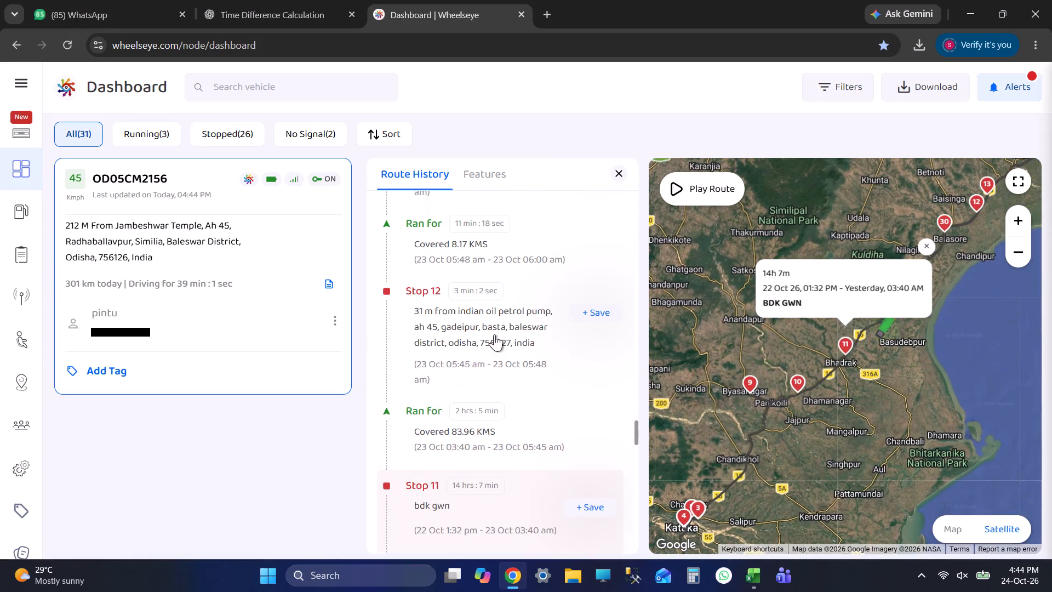
{"action": "left_click", "coordinate": [497, 334]}
{"action": "scroll", "coordinate": [517, 343], "scroll_direction": "up", "scroll_amount": 1}
{"action": "scroll", "coordinate": [540, 381], "scroll_direction": "down", "scroll_amount": 3}
{"action": "left_click", "coordinate": [501, 428]}
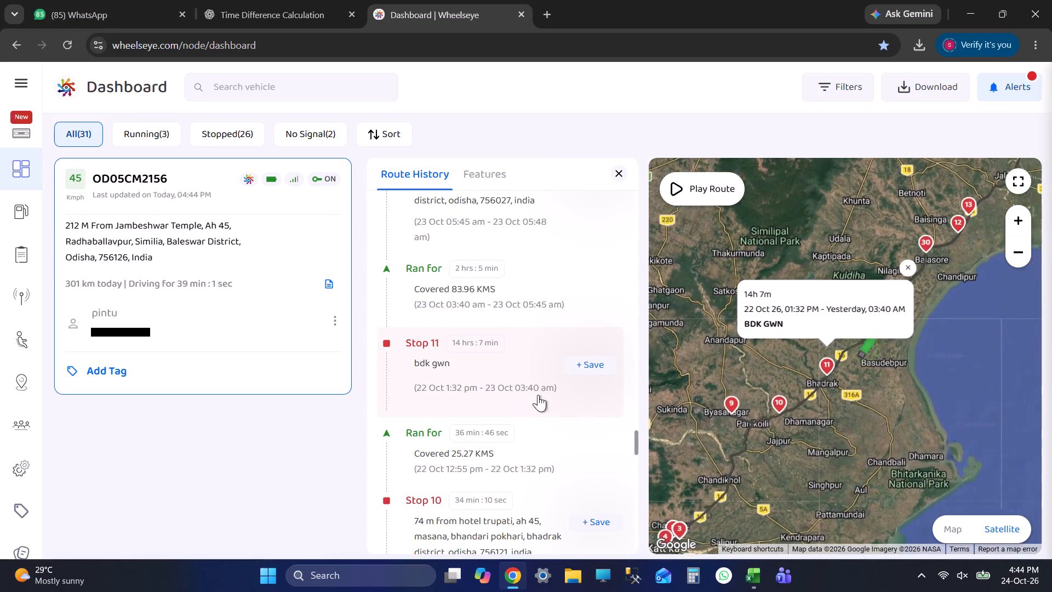
{"action": "key", "text": "alt+Tab"}
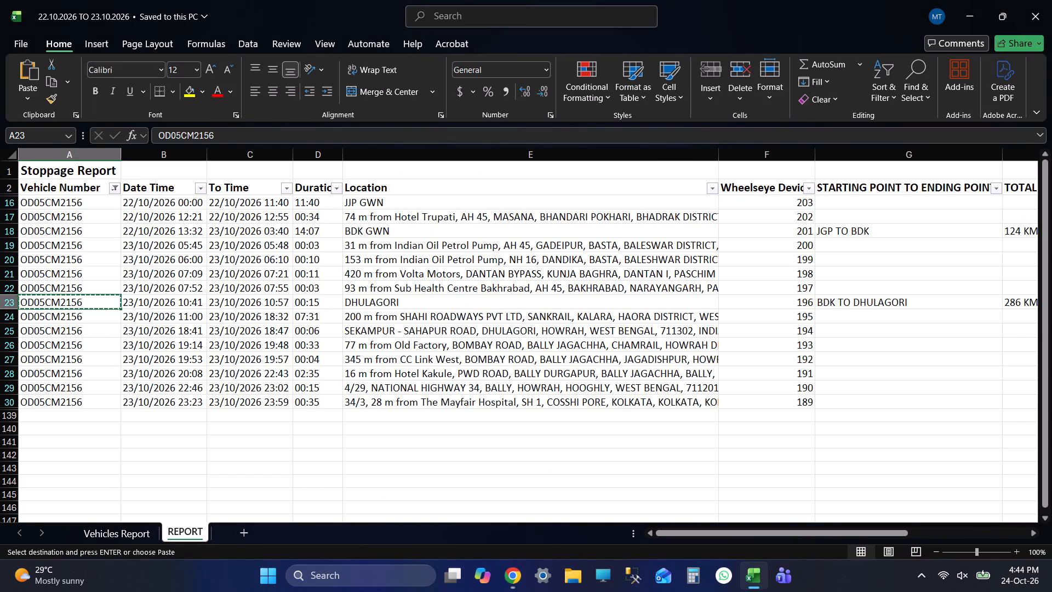
{"action": "key", "text": "alt+Tab"}
Examine the 23 October stops and runs after BDK GWN towards Dhulagori, locating the Volta Motors stop on the map.
{"action": "scroll", "coordinate": [533, 325], "scroll_direction": "up", "scroll_amount": 1}
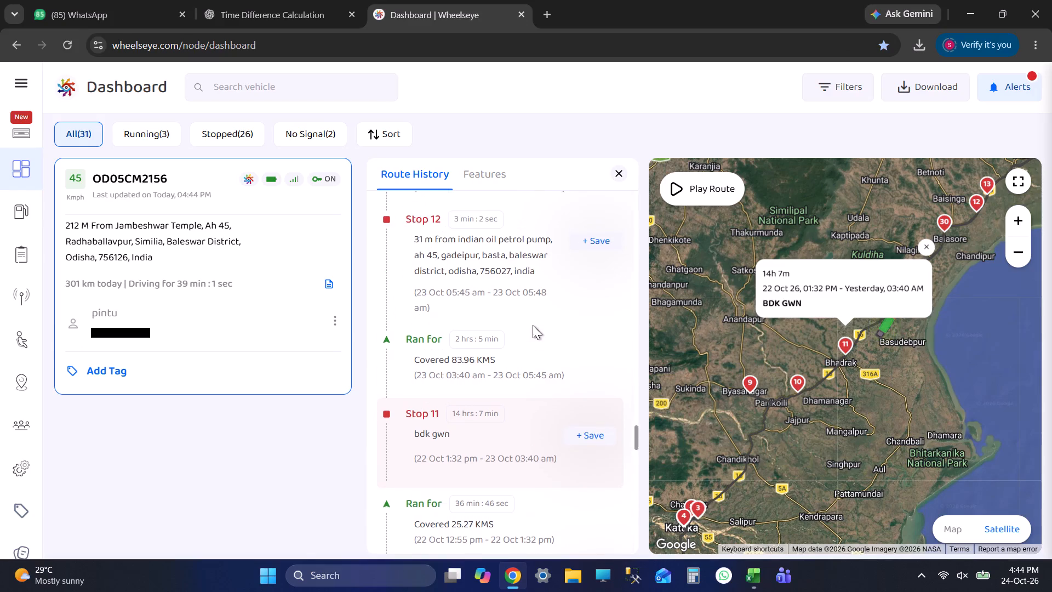
{"action": "scroll", "coordinate": [533, 325], "scroll_direction": "down", "scroll_amount": 2}
{"action": "scroll", "coordinate": [533, 325], "scroll_direction": "up", "scroll_amount": 2}
{"action": "left_click", "coordinate": [504, 284]}
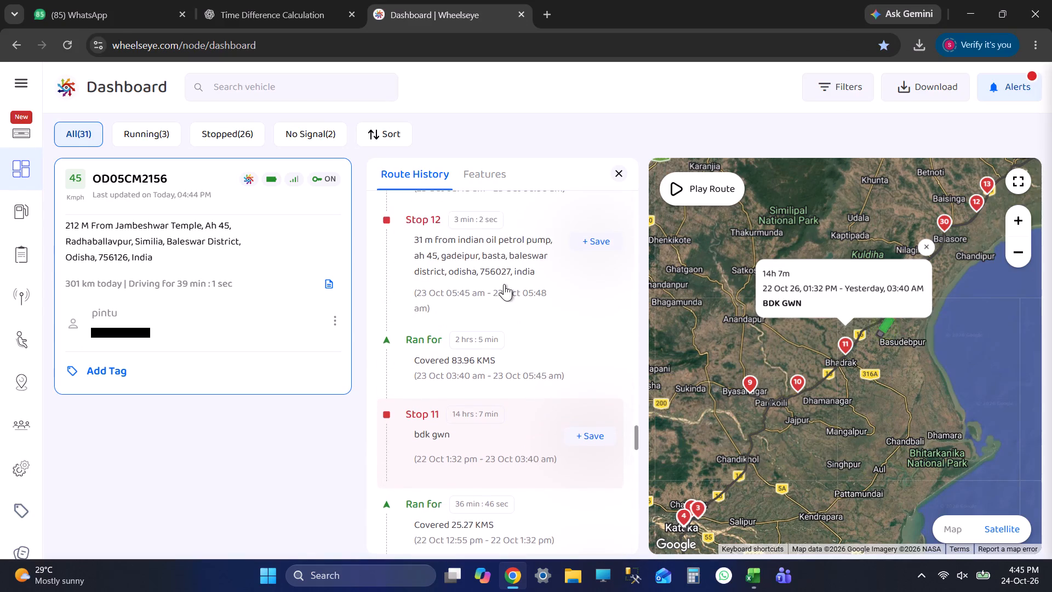
{"action": "scroll", "coordinate": [504, 338], "scroll_direction": "up", "scroll_amount": 3}
{"action": "left_click", "coordinate": [483, 335]}
{"action": "scroll", "coordinate": [509, 367], "scroll_direction": "up", "scroll_amount": 3}
{"action": "left_click", "coordinate": [501, 365]}
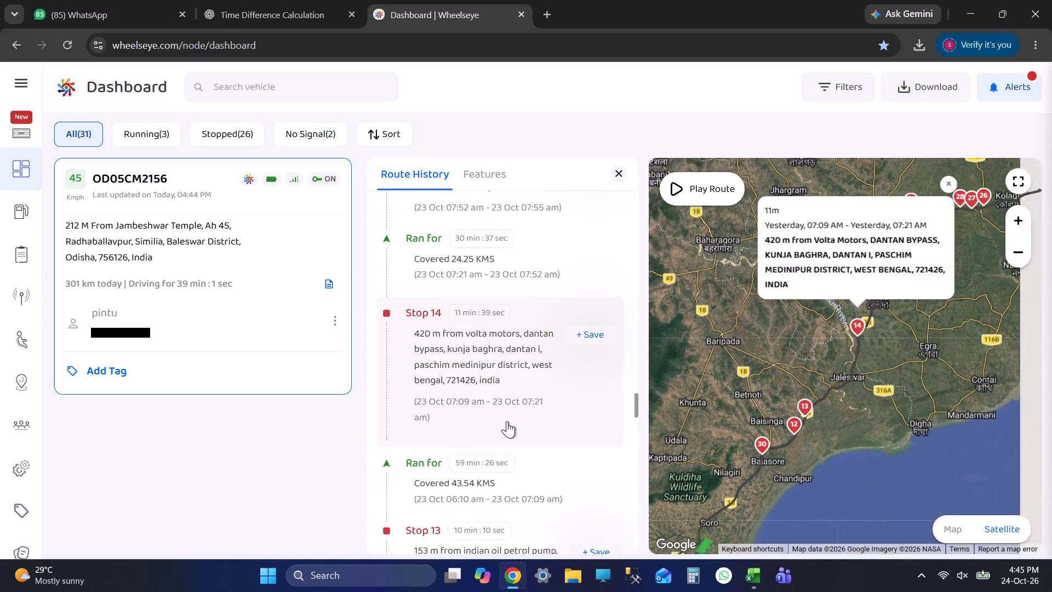
{"action": "scroll", "coordinate": [511, 421], "scroll_direction": "up", "scroll_amount": 3}
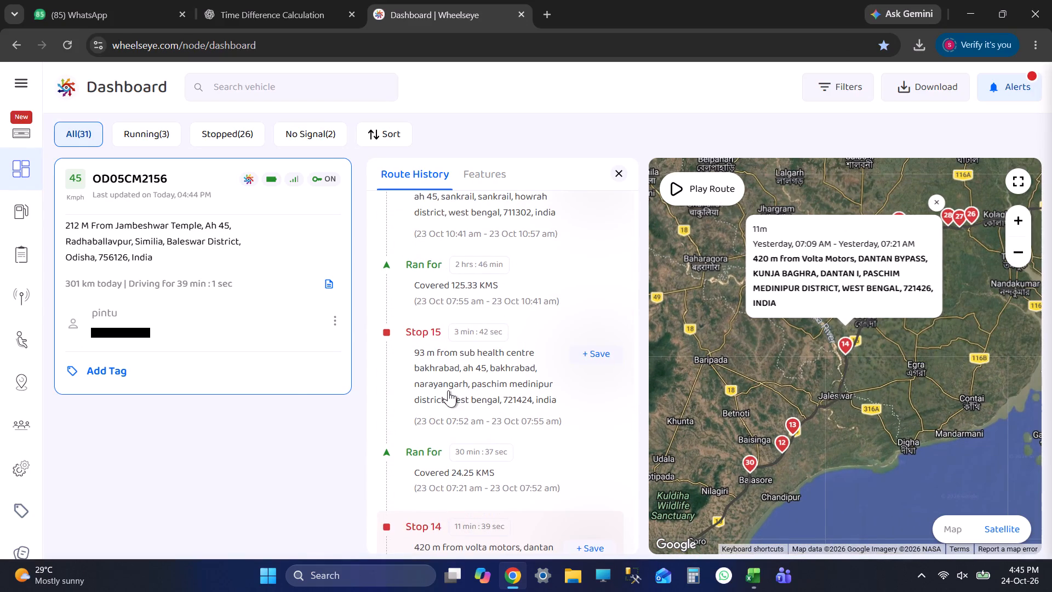
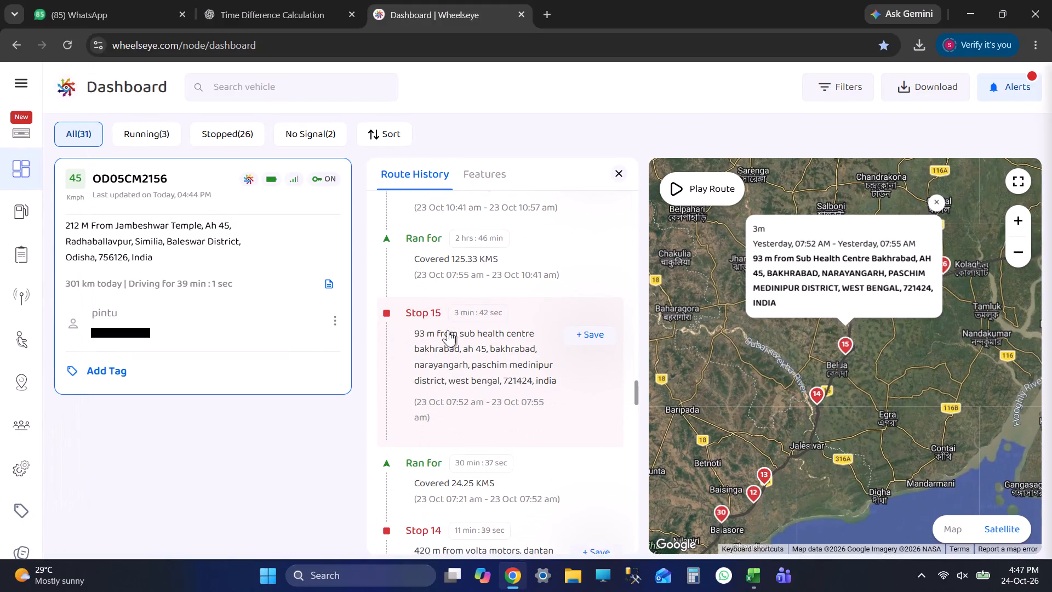
Examine the 23 October stops near Food Park, Sankrail and Shahi Roadways on the map, viewing the Shahi Roadways location up close.
{"action": "scroll", "coordinate": [457, 300], "scroll_direction": "up", "scroll_amount": 2}
{"action": "left_click", "coordinate": [472, 310]}
{"action": "scroll", "coordinate": [484, 365], "scroll_direction": "up", "scroll_amount": 3}
{"action": "left_click", "coordinate": [480, 339]}
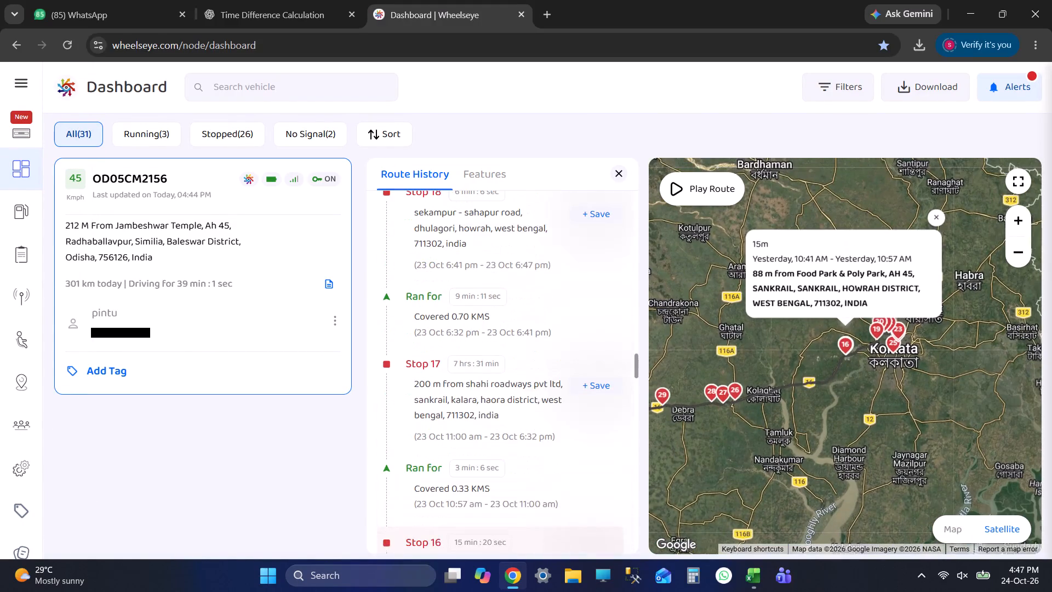
{"action": "left_click", "coordinate": [491, 372]}
{"action": "scroll", "coordinate": [878, 367], "scroll_direction": "up", "scroll_amount": 3}
{"action": "scroll", "coordinate": [781, 327], "scroll_direction": "up", "scroll_amount": 6}
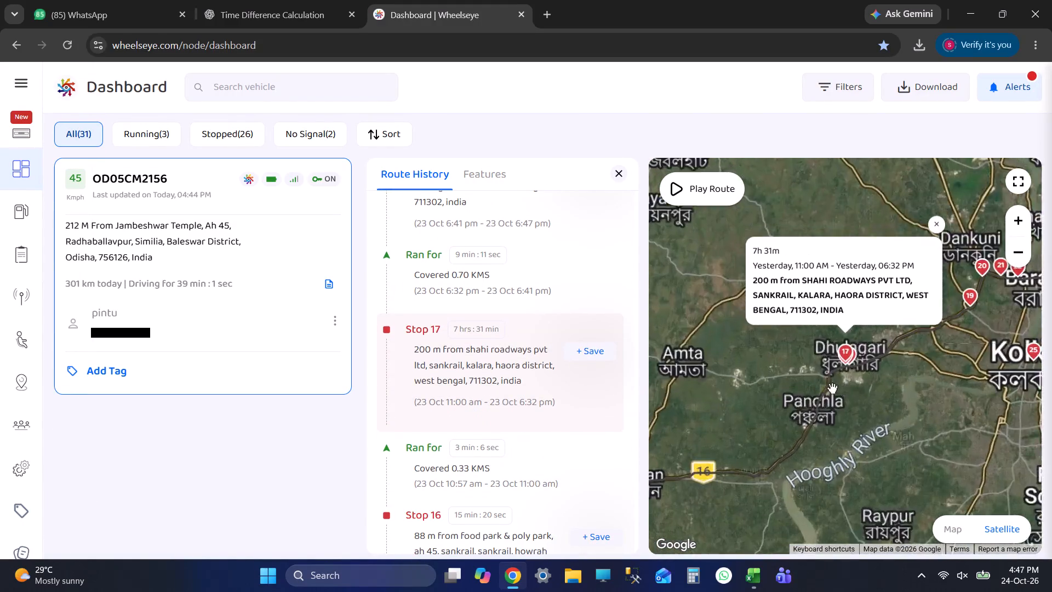
{"action": "scroll", "coordinate": [832, 388], "scroll_direction": "up", "scroll_amount": 11}
{"action": "scroll", "coordinate": [838, 348], "scroll_direction": "up", "scroll_amount": 10}
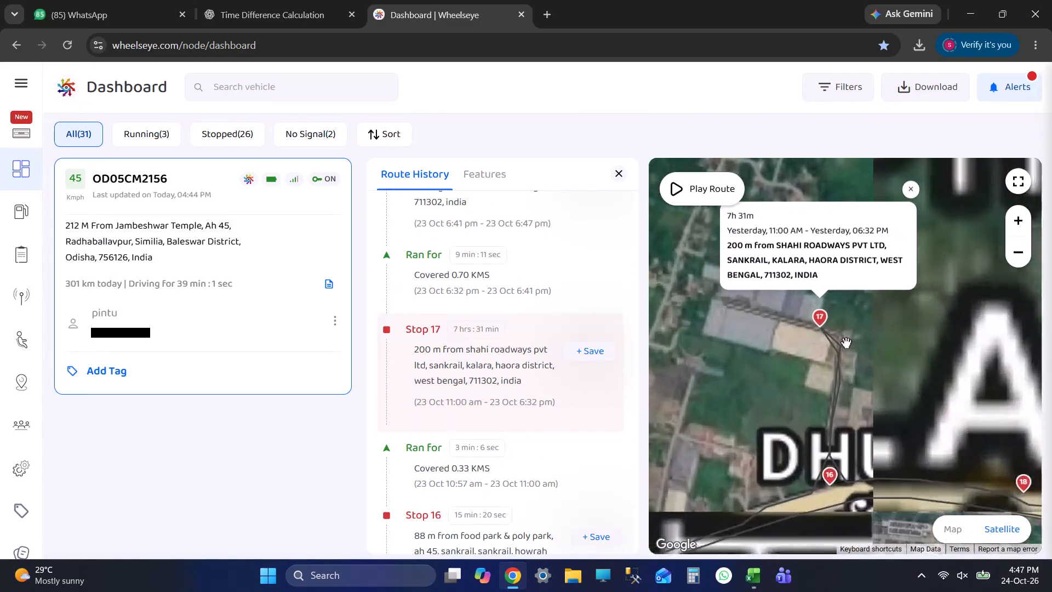
{"action": "double_click", "coordinate": [485, 370]}
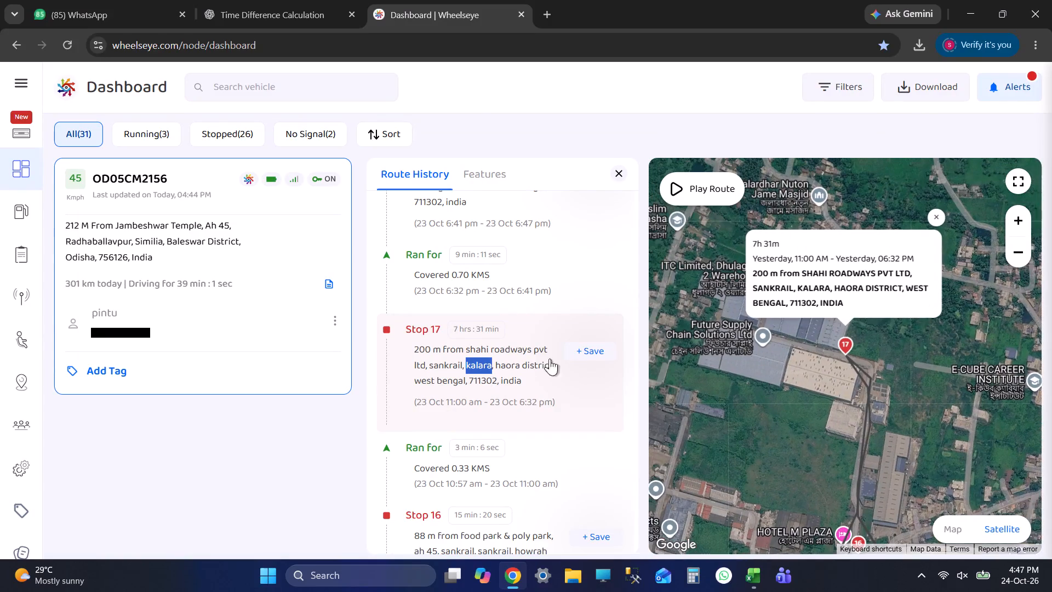
{"action": "scroll", "coordinate": [875, 351], "scroll_direction": "down", "scroll_amount": 3}
{"action": "scroll", "coordinate": [860, 356], "scroll_direction": "up", "scroll_amount": 5}
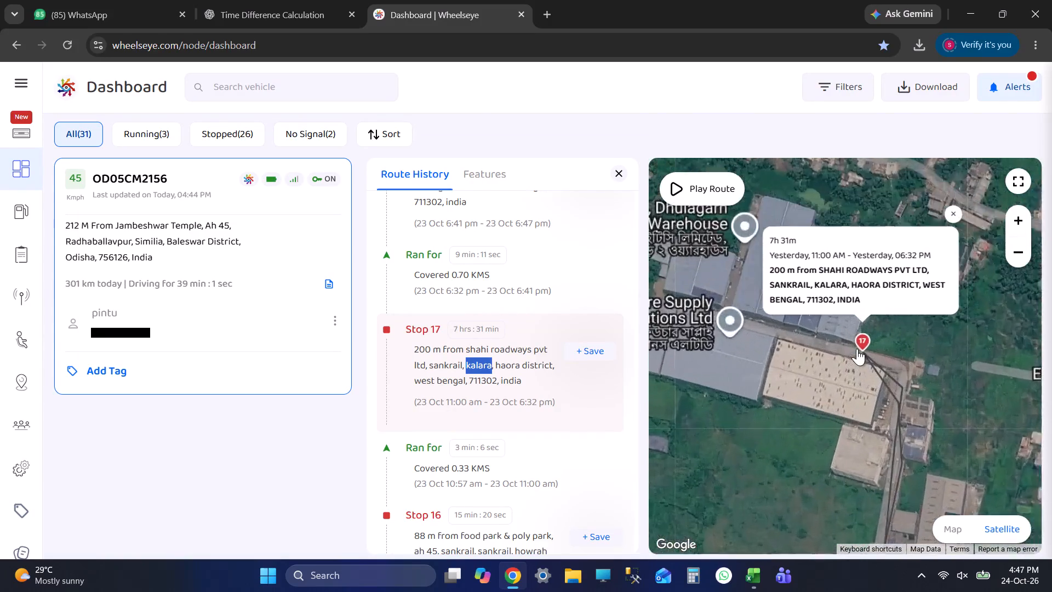
{"action": "scroll", "coordinate": [857, 352], "scroll_direction": "down", "scroll_amount": 6}
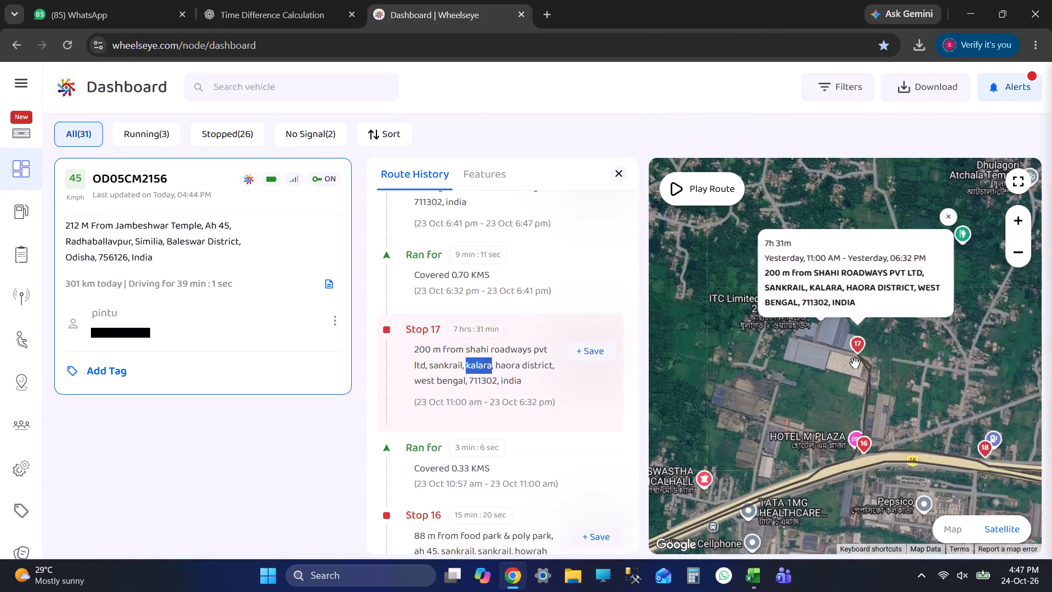
{"action": "scroll", "coordinate": [853, 367], "scroll_direction": "down", "scroll_amount": 2}
{"action": "scroll", "coordinate": [442, 425], "scroll_direction": "up", "scroll_amount": 2}
Examine the 23 October evening stops from Sekampur - Sahapur Road through Old Factory and CC Link West to Hotel Kakule on the map.
{"action": "left_click", "coordinate": [472, 341]}
{"action": "scroll", "coordinate": [501, 334], "scroll_direction": "up", "scroll_amount": 1}
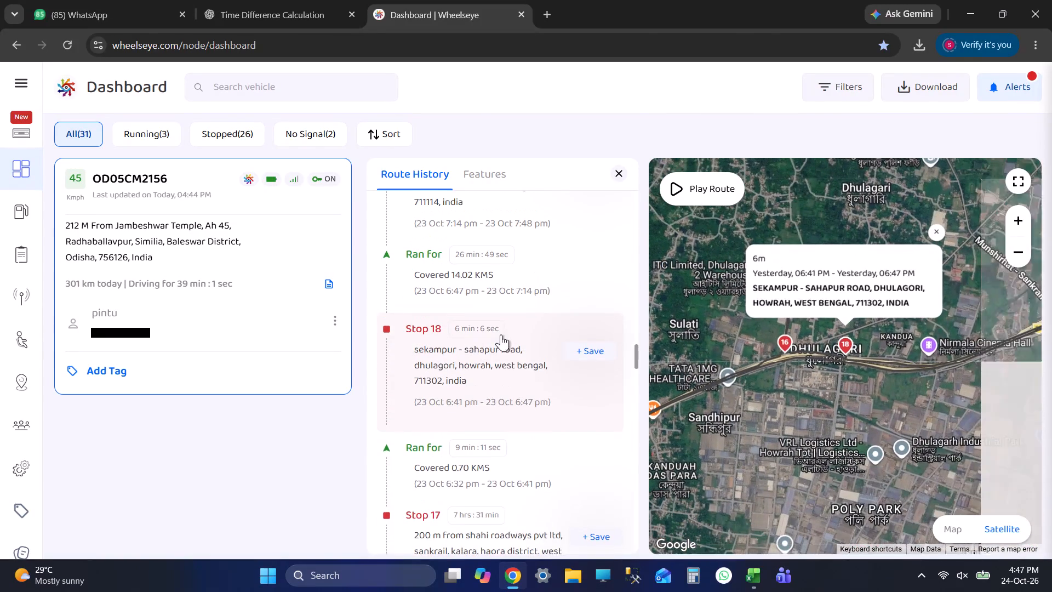
{"action": "scroll", "coordinate": [501, 334], "scroll_direction": "up", "scroll_amount": 2}
{"action": "left_click", "coordinate": [518, 389]}
{"action": "scroll", "coordinate": [553, 391], "scroll_direction": "up", "scroll_amount": 3}
{"action": "left_click", "coordinate": [518, 356]}
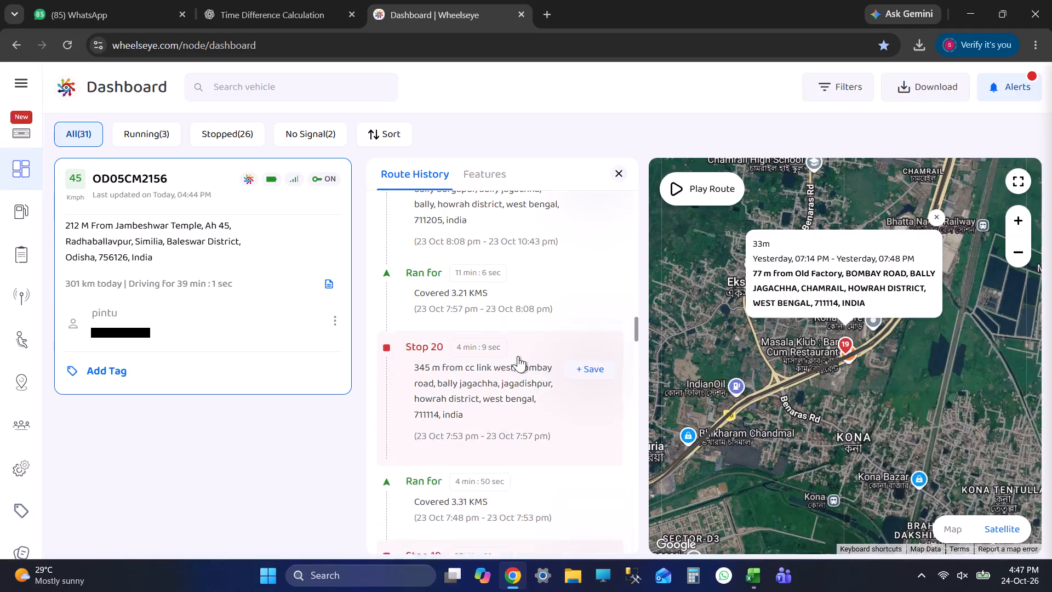
{"action": "scroll", "coordinate": [840, 355], "scroll_direction": "down", "scroll_amount": 11}
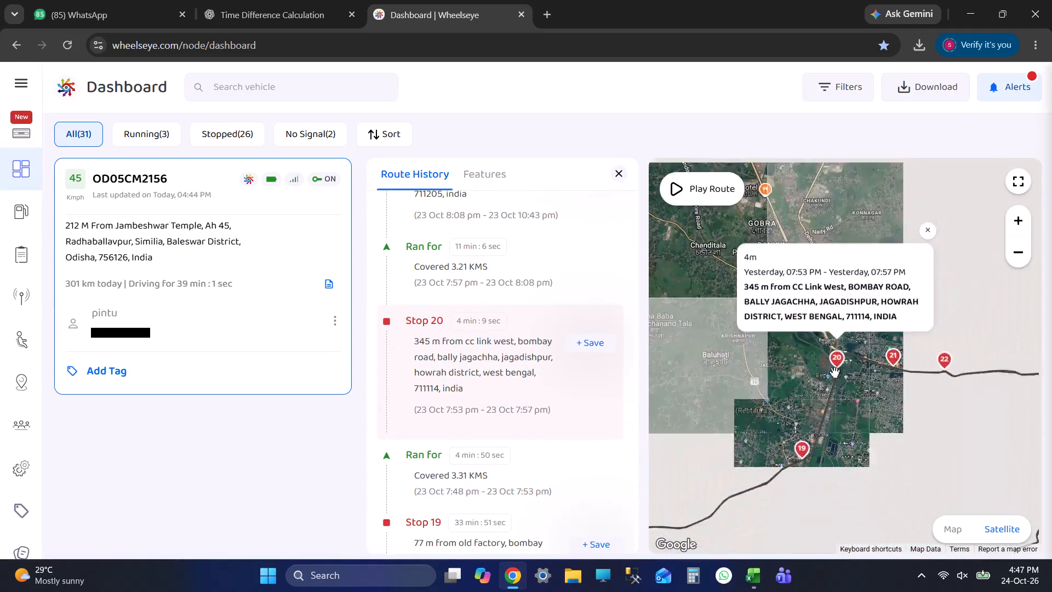
{"action": "scroll", "coordinate": [442, 391], "scroll_direction": "up", "scroll_amount": 3}
{"action": "left_click", "coordinate": [456, 365]}
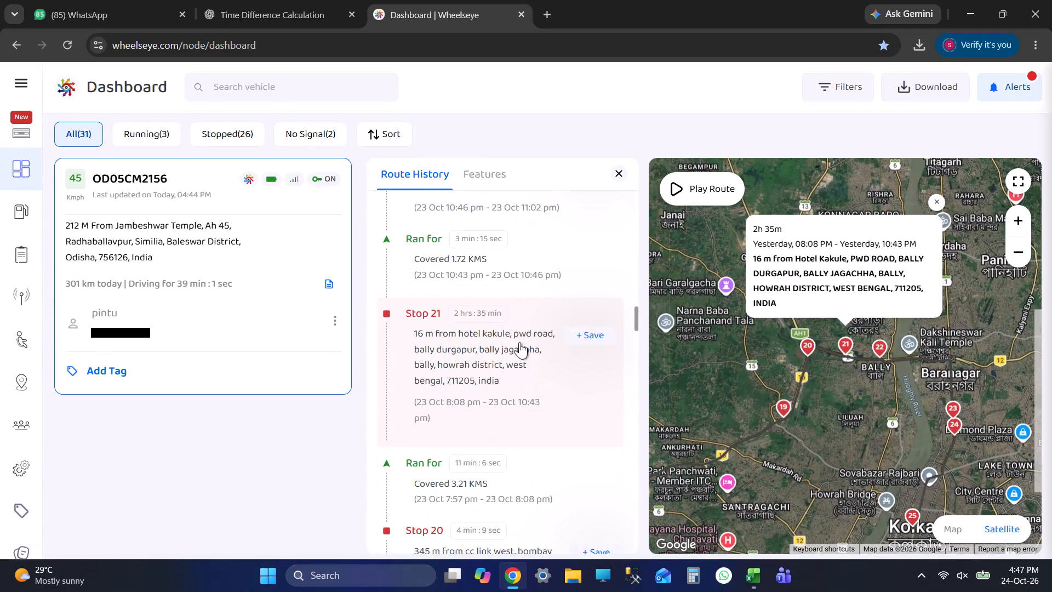
Examine the following stops from National Highway 34, Bally to CGB in Kolkata on the map, then recheck the earlier 23 October entries.
{"action": "scroll", "coordinate": [519, 341], "scroll_direction": "up", "scroll_amount": 2}
{"action": "left_click", "coordinate": [493, 312]}
{"action": "scroll", "coordinate": [493, 312], "scroll_direction": "up", "scroll_amount": 2}
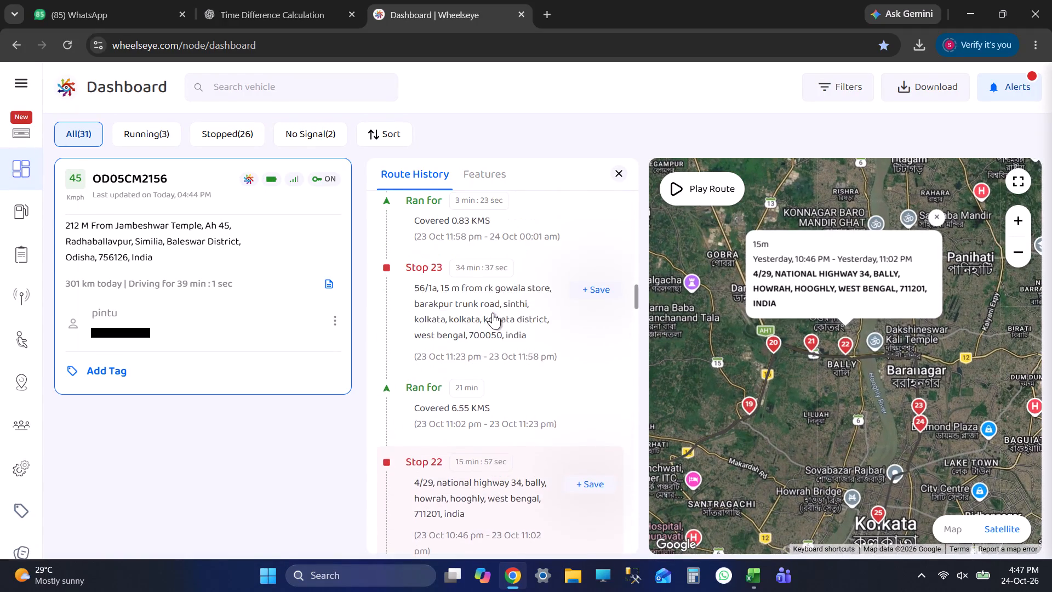
{"action": "left_click", "coordinate": [493, 312]}
{"action": "scroll", "coordinate": [493, 312], "scroll_direction": "up", "scroll_amount": 2}
{"action": "left_click", "coordinate": [493, 312]}
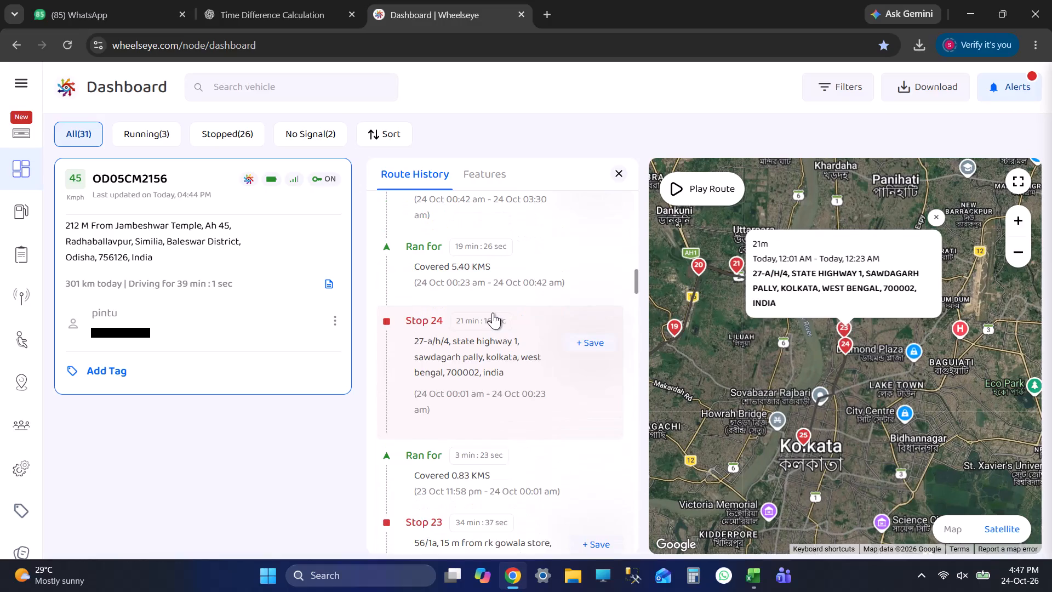
{"action": "scroll", "coordinate": [493, 312], "scroll_direction": "up", "scroll_amount": 3}
{"action": "left_click", "coordinate": [487, 362]}
{"action": "scroll", "coordinate": [513, 360], "scroll_direction": "up", "scroll_amount": 3}
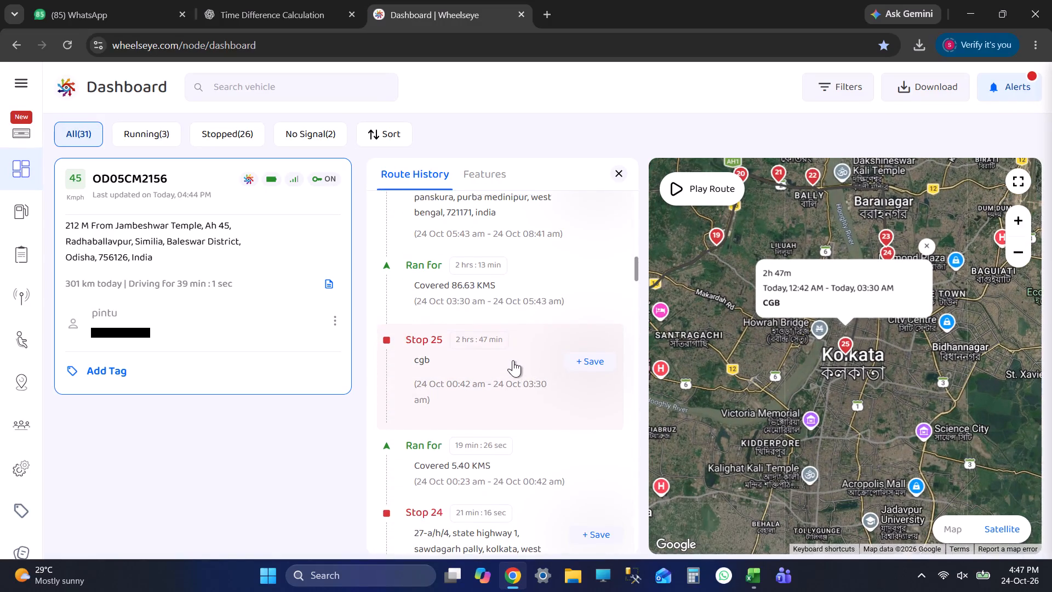
{"action": "scroll", "coordinate": [514, 397], "scroll_direction": "down", "scroll_amount": 10}
{"action": "scroll", "coordinate": [521, 388], "scroll_direction": "up", "scroll_amount": 1}
{"action": "scroll", "coordinate": [521, 391], "scroll_direction": "down", "scroll_amount": 8}
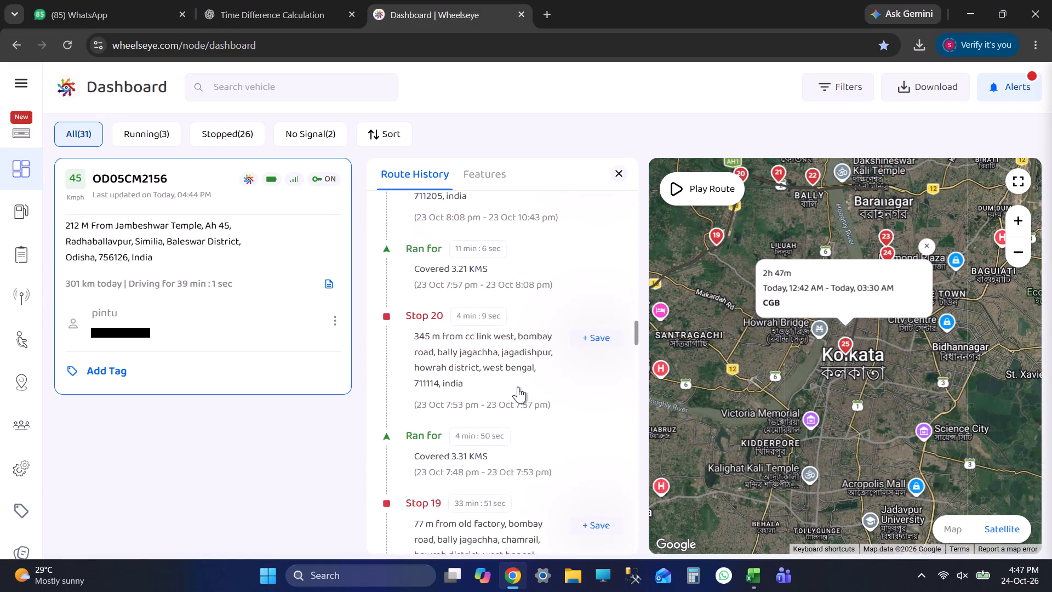
{"action": "scroll", "coordinate": [518, 386], "scroll_direction": "down", "scroll_amount": 3}
{"action": "key", "text": "alt+Tab"}
{"action": "key", "text": "alt+Tab"}
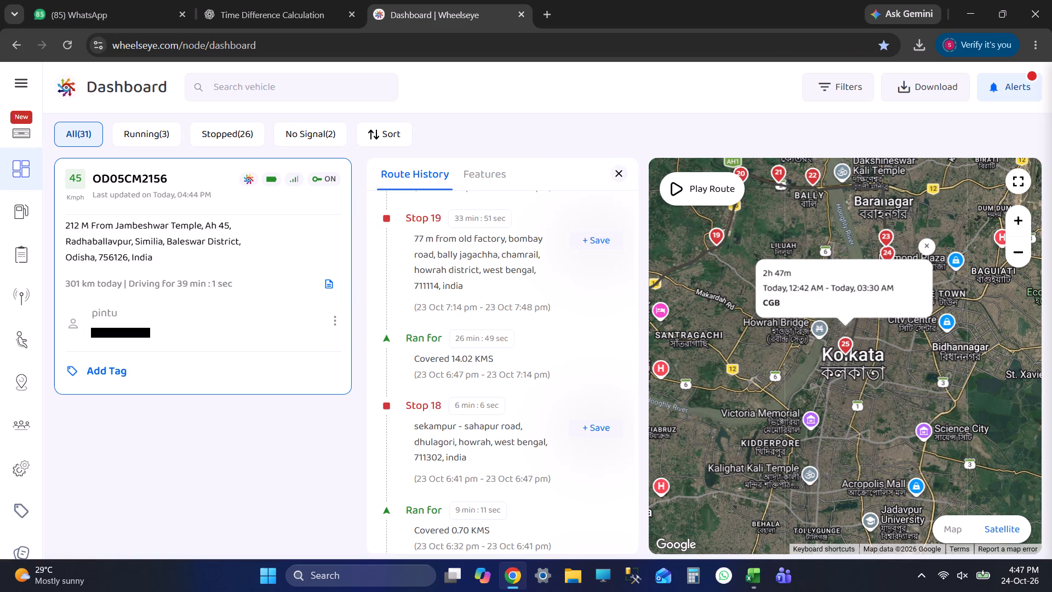
Set a custom route history start of 23 October 2026 at 03:05, consulting the BDK GWN departure time in the Excel stoppage report.
{"action": "scroll", "coordinate": [477, 364], "scroll_direction": "up", "scroll_amount": 6}
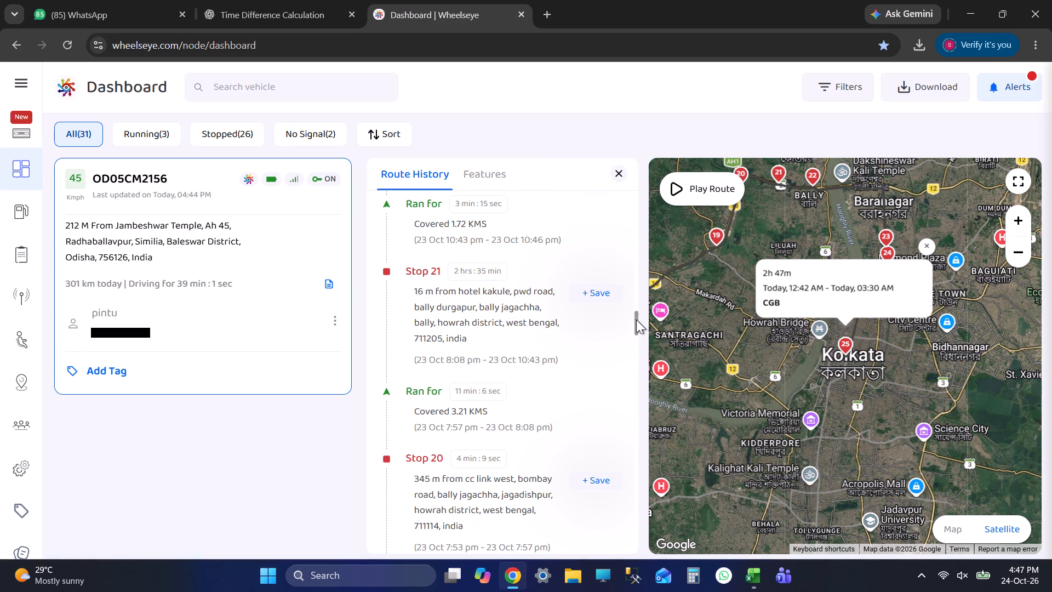
{"action": "left_click", "coordinate": [634, 318]}
{"action": "left_click_drag", "start_coordinate": [635, 321], "coordinate": [643, 271]}
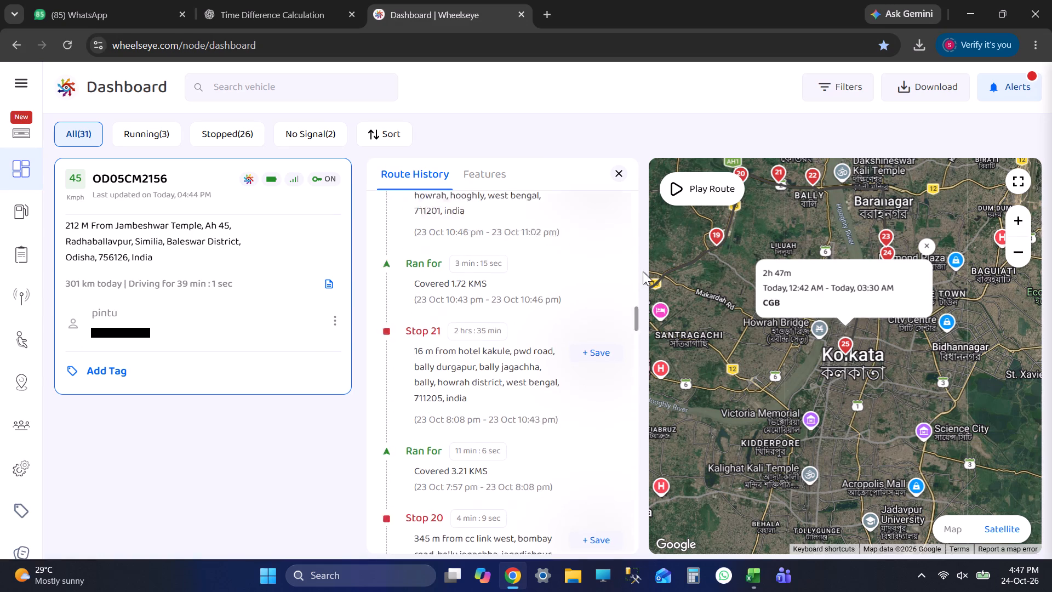
{"action": "left_click_drag", "start_coordinate": [643, 271], "coordinate": [634, 158]}
{"action": "left_click", "coordinate": [405, 217]}
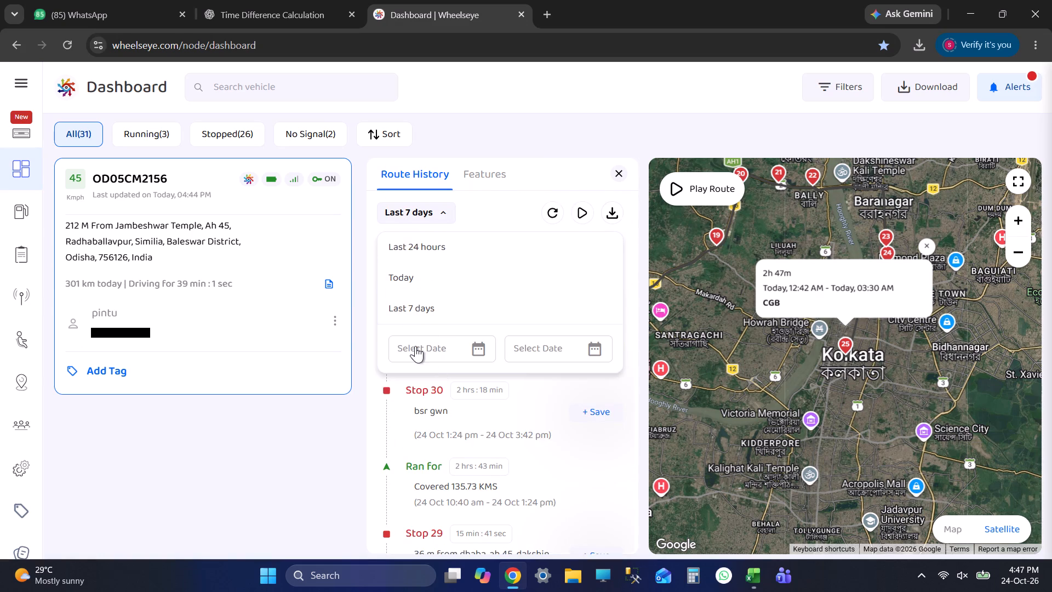
{"action": "left_click", "coordinate": [415, 348]}
{"action": "key", "text": "alt+Tab"}
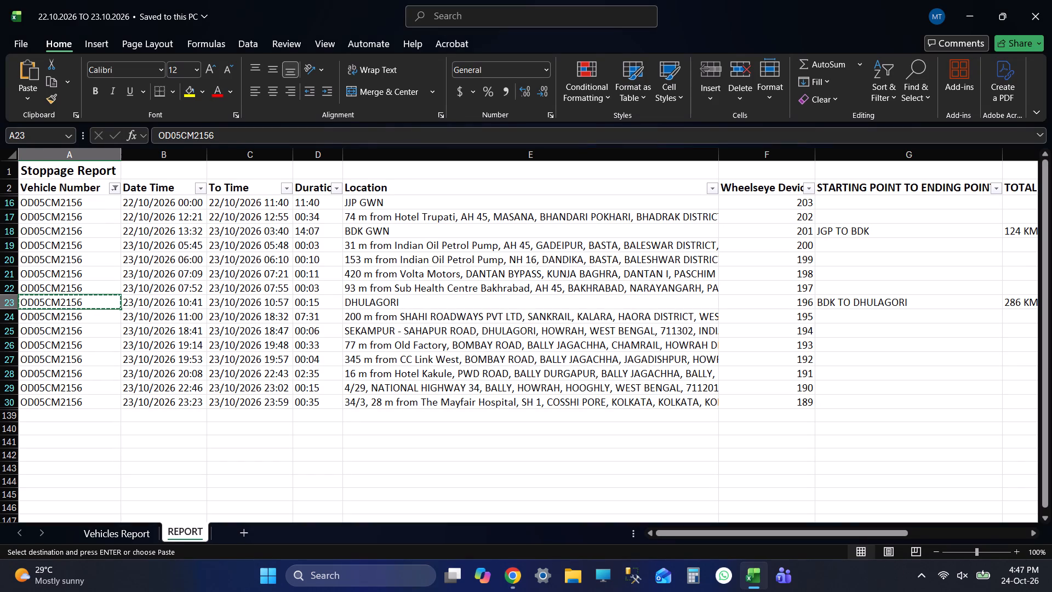
{"action": "left_click", "coordinate": [371, 235]}
{"action": "key", "text": "shift+Tab"}
{"action": "key", "text": "shift+Tab"}
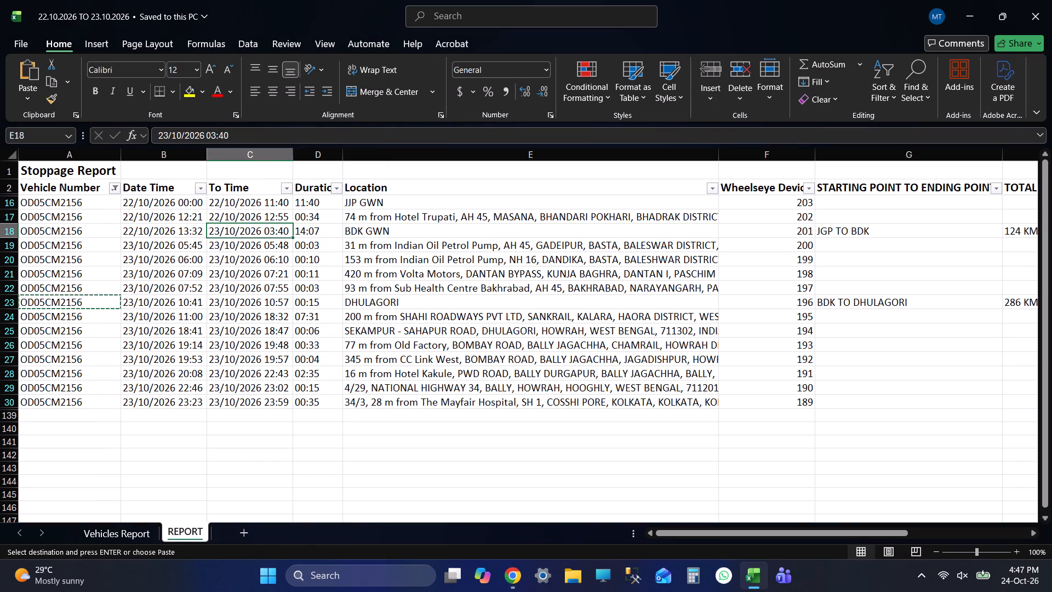
{"action": "key", "text": "alt+Tab"}
{"action": "left_click", "coordinate": [577, 394]}
{"action": "key", "text": "alt+Tab"}
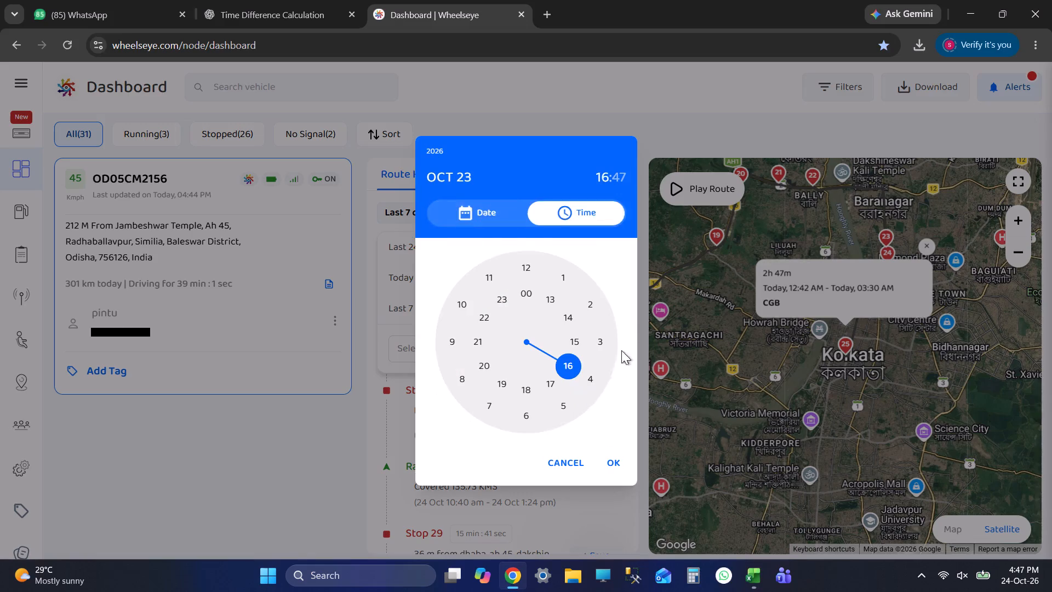
{"action": "key", "text": "alt+Tab"}
{"action": "key", "text": "alt+Tab"}
{"action": "key", "text": "alt+Tab"}
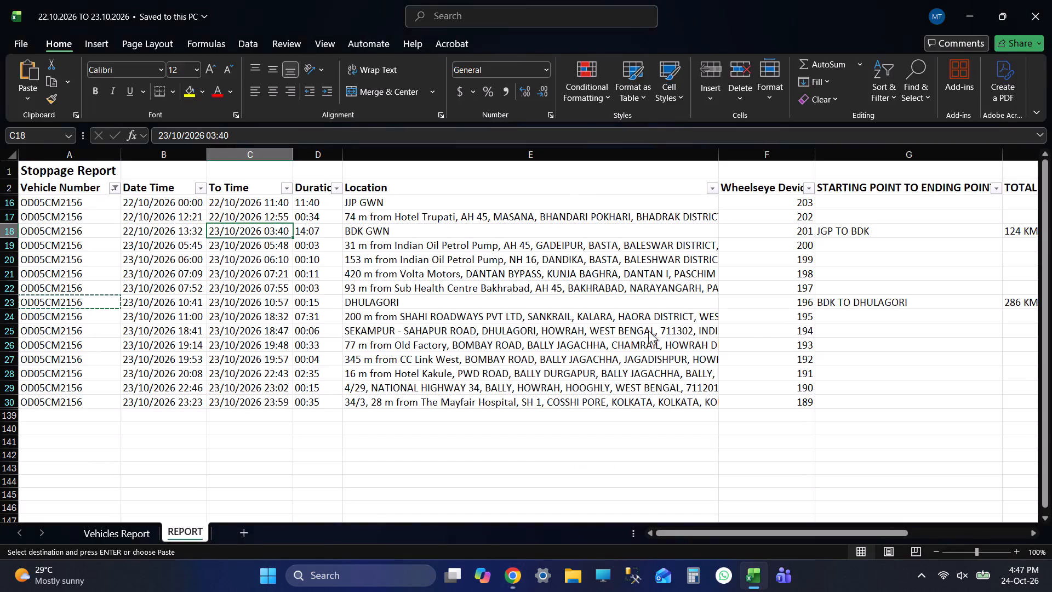
{"action": "left_click", "coordinate": [593, 306]}
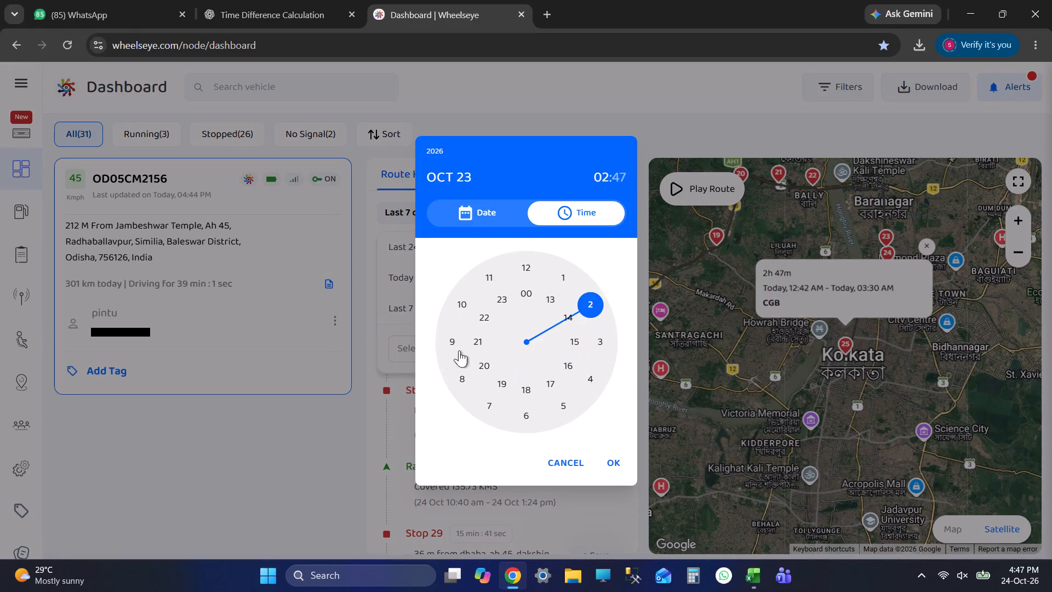
{"action": "key", "text": "alt+Tab"}
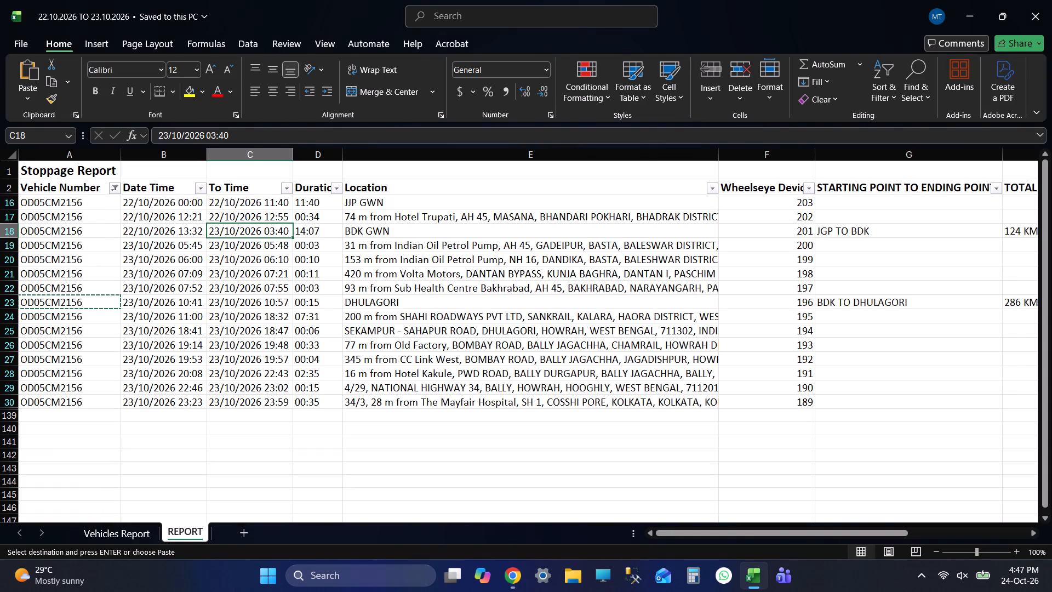
{"action": "key", "text": "alt+Tab"}
{"action": "left_click", "coordinate": [605, 169]}
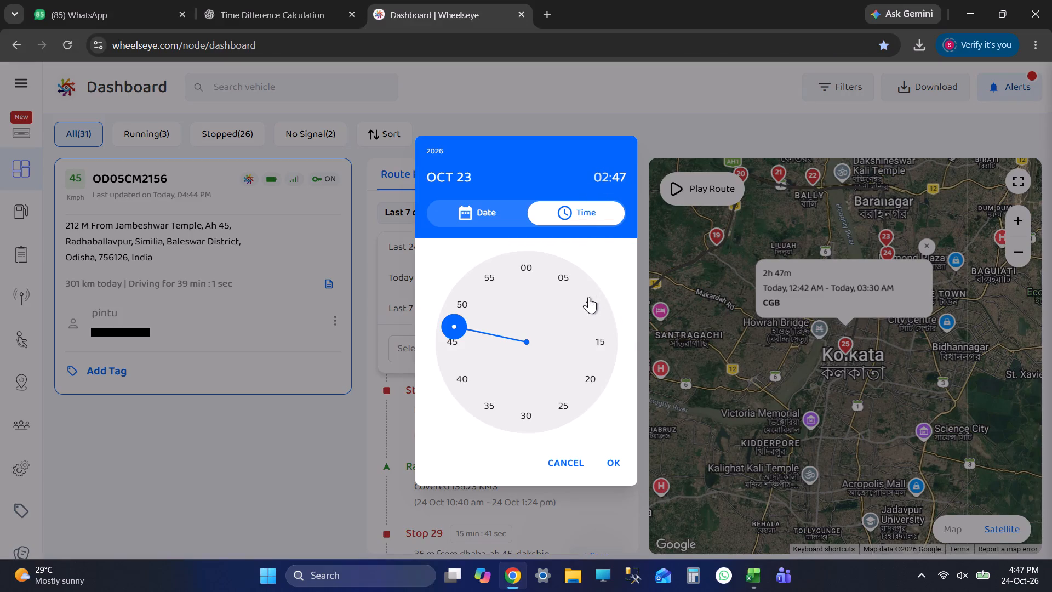
{"action": "left_click", "coordinate": [602, 339]}
{"action": "left_click", "coordinate": [570, 272]}
{"action": "left_click", "coordinate": [608, 425]}
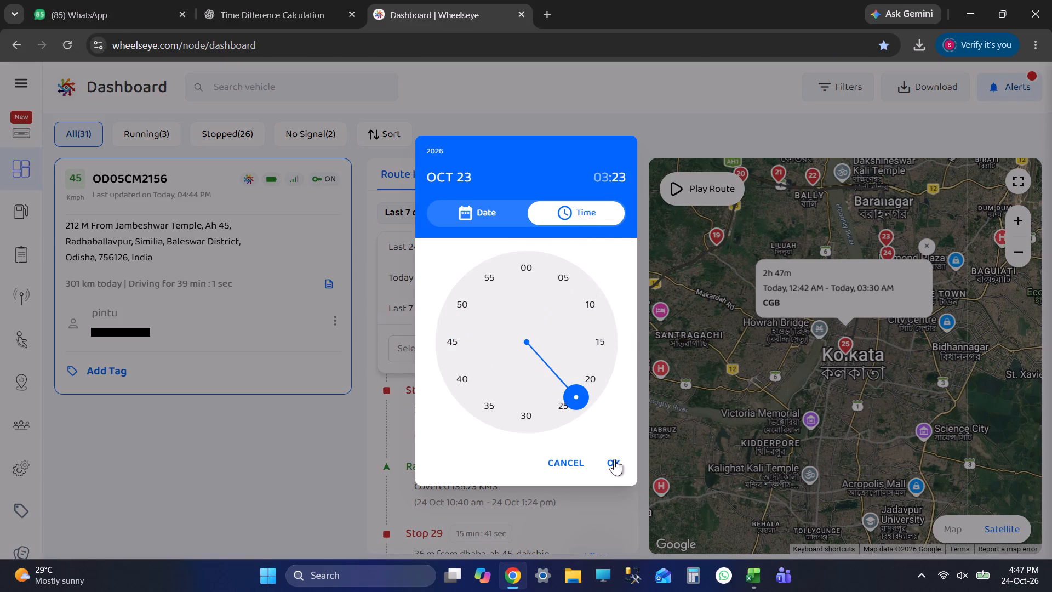
{"action": "left_click", "coordinate": [563, 280]}
{"action": "left_click", "coordinate": [616, 466]}
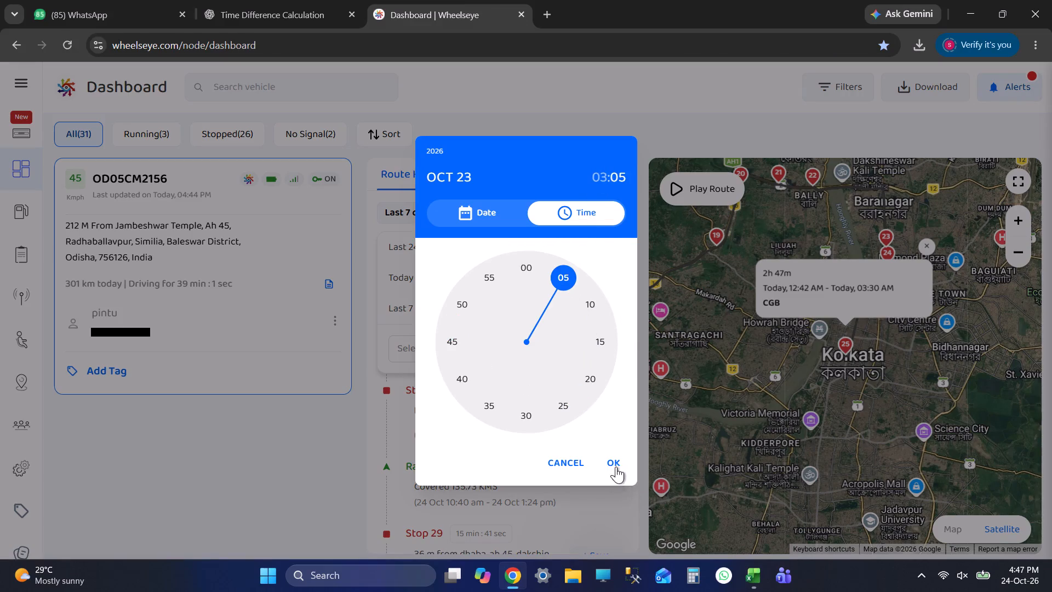
Set the route history's end to 23 October 2026 at 10:58, consulting the Dhulagori arrival time in Excel, and apply the custom period.
{"action": "left_click", "coordinate": [542, 338]}
{"action": "key", "text": "alt+Tab"}
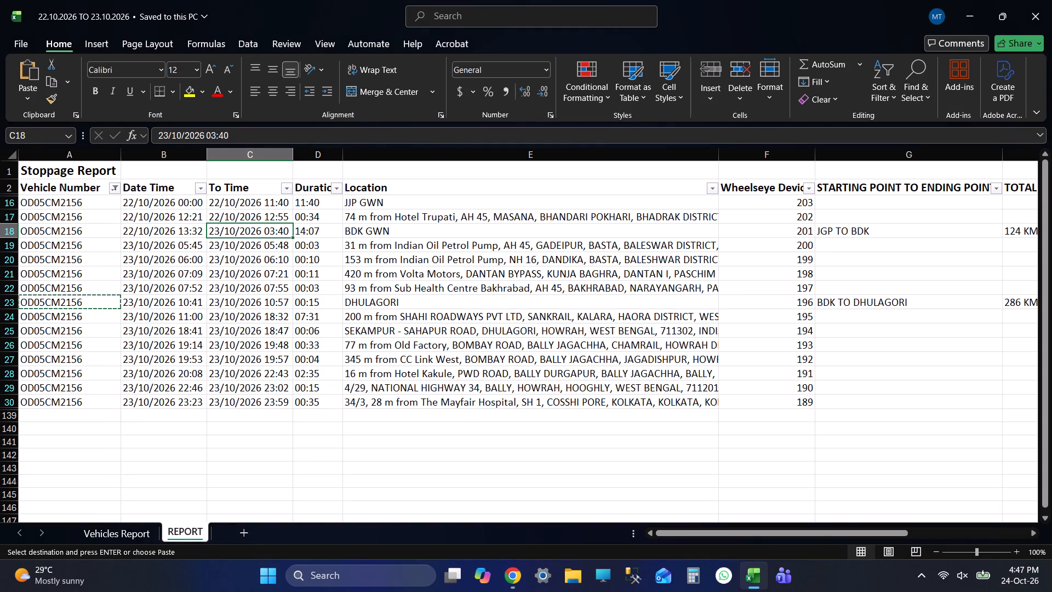
{"action": "left_click", "coordinate": [374, 301]}
{"action": "key", "text": "shift+Tab"}
{"action": "key", "text": "shift+Tab"}
{"action": "key", "text": "shift+Tab"}
{"action": "key", "text": "alt+Tab"}
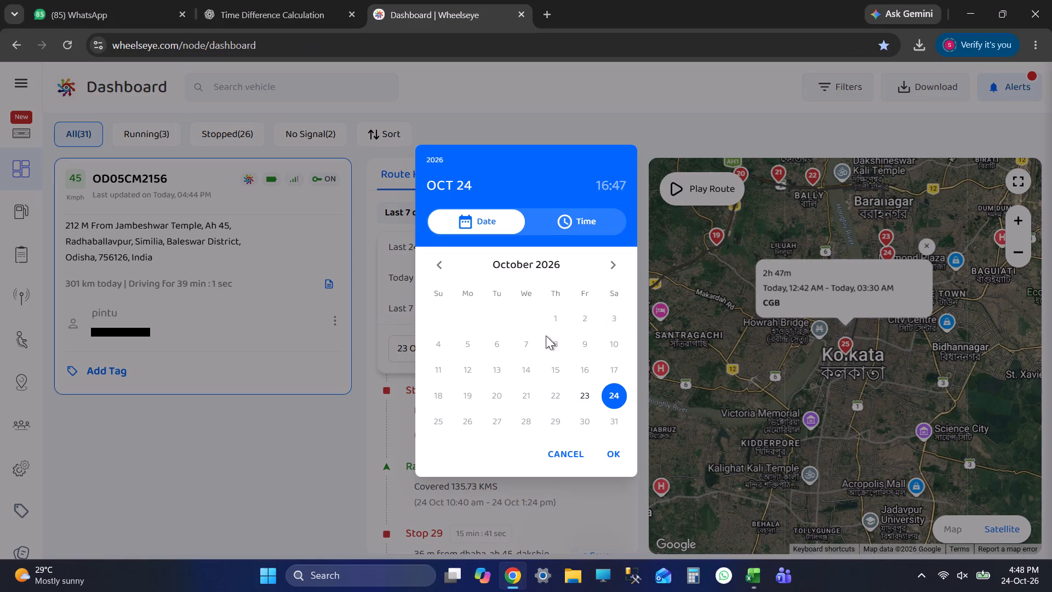
{"action": "left_click", "coordinate": [586, 395]}
{"action": "key", "text": "alt+Tab"}
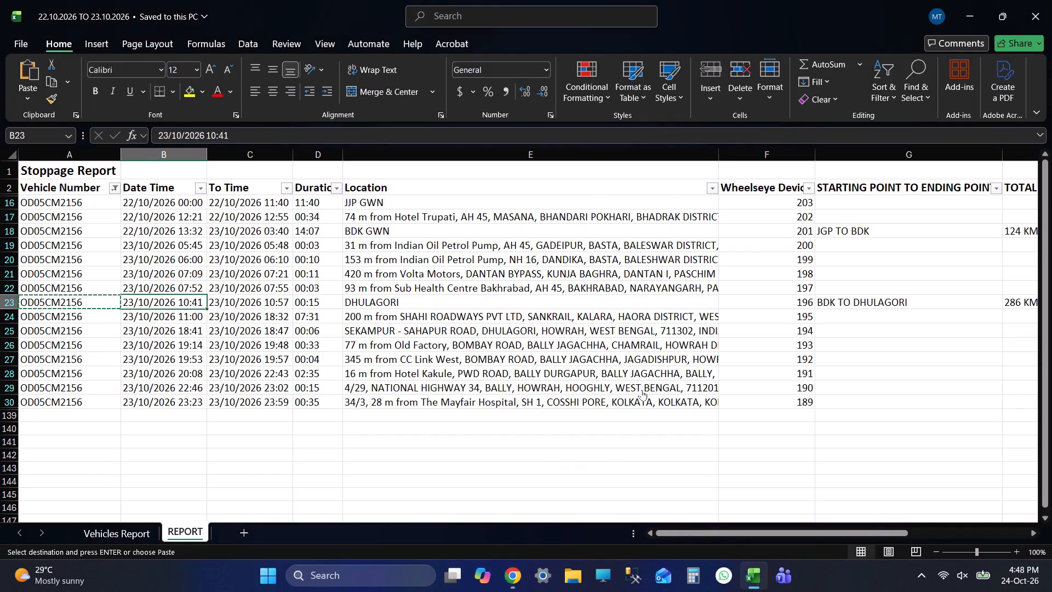
{"action": "key", "text": "alt+Tab"}
{"action": "left_click", "coordinate": [467, 301]}
{"action": "key", "text": "alt+Tab"}
{"action": "key", "text": "alt+Tab"}
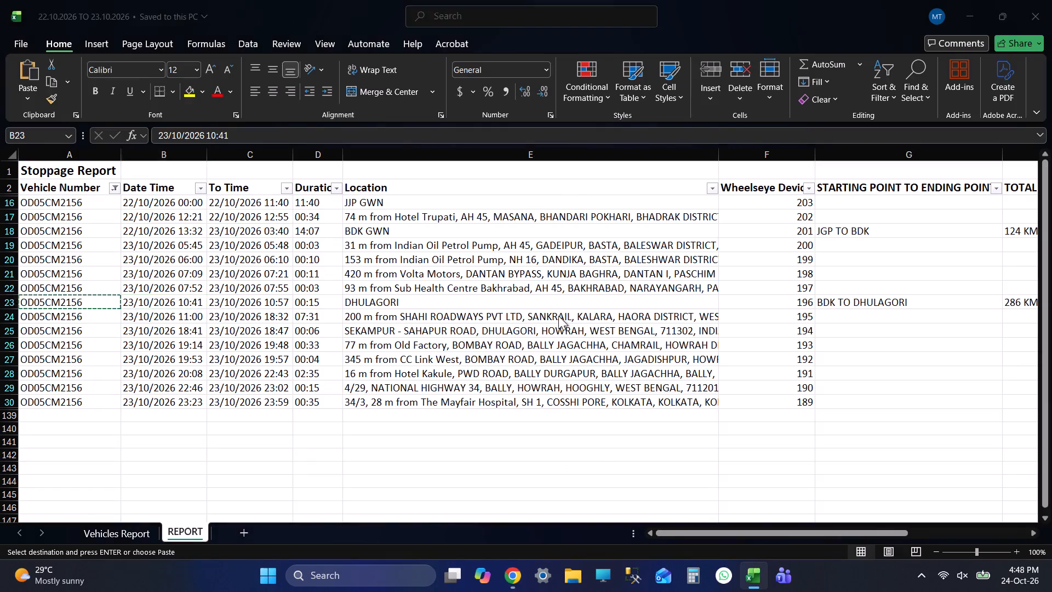
{"action": "left_click", "coordinate": [508, 269]}
{"action": "left_click", "coordinate": [600, 466]}
{"action": "left_click", "coordinate": [609, 464]}
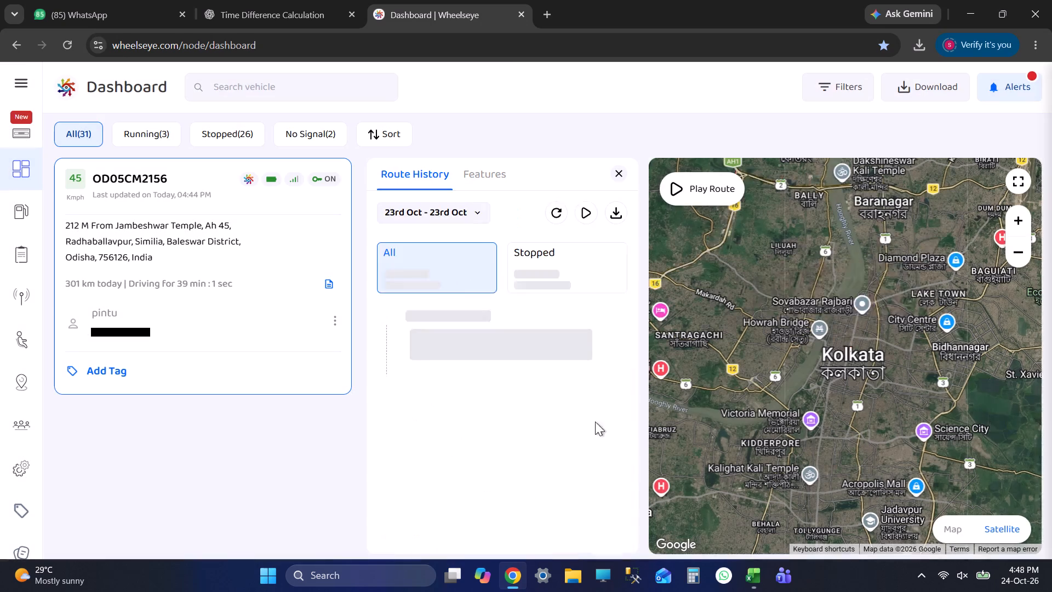
Examine the custom period's distance and running time, and locate its last stop near Decotel Pvt Ltd in Dhulagori on the map.
{"action": "scroll", "coordinate": [500, 338], "scroll_direction": "up", "scroll_amount": 7}
{"action": "scroll", "coordinate": [500, 344], "scroll_direction": "down", "scroll_amount": 1}
{"action": "scroll", "coordinate": [500, 344], "scroll_direction": "up", "scroll_amount": 7}
{"action": "scroll", "coordinate": [500, 344], "scroll_direction": "down", "scroll_amount": 1}
{"action": "scroll", "coordinate": [500, 344], "scroll_direction": "up", "scroll_amount": 6}
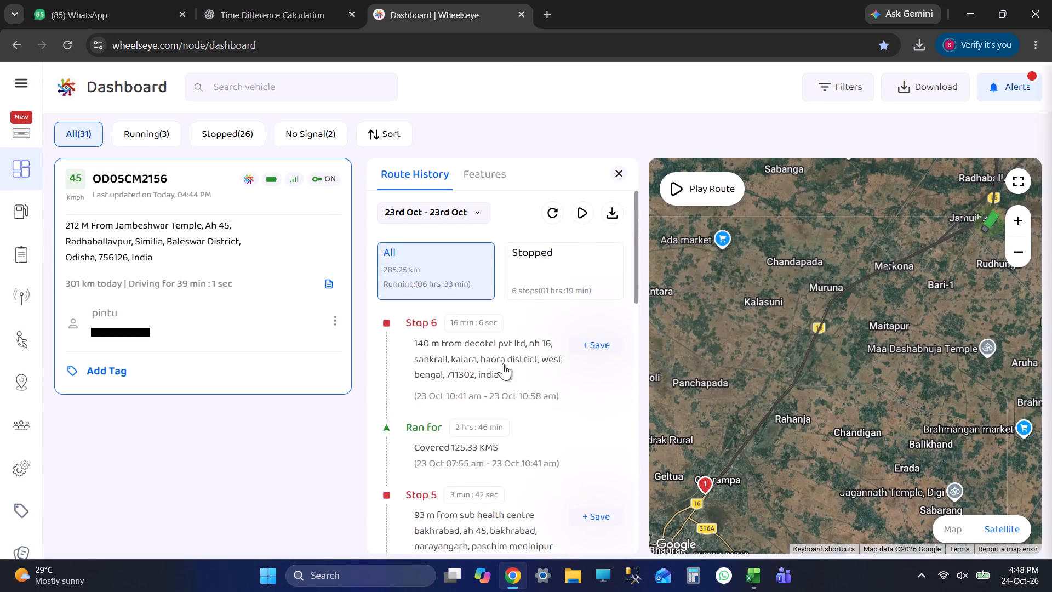
{"action": "left_click", "coordinate": [506, 379]}
{"action": "scroll", "coordinate": [870, 357], "scroll_direction": "up", "scroll_amount": 16}
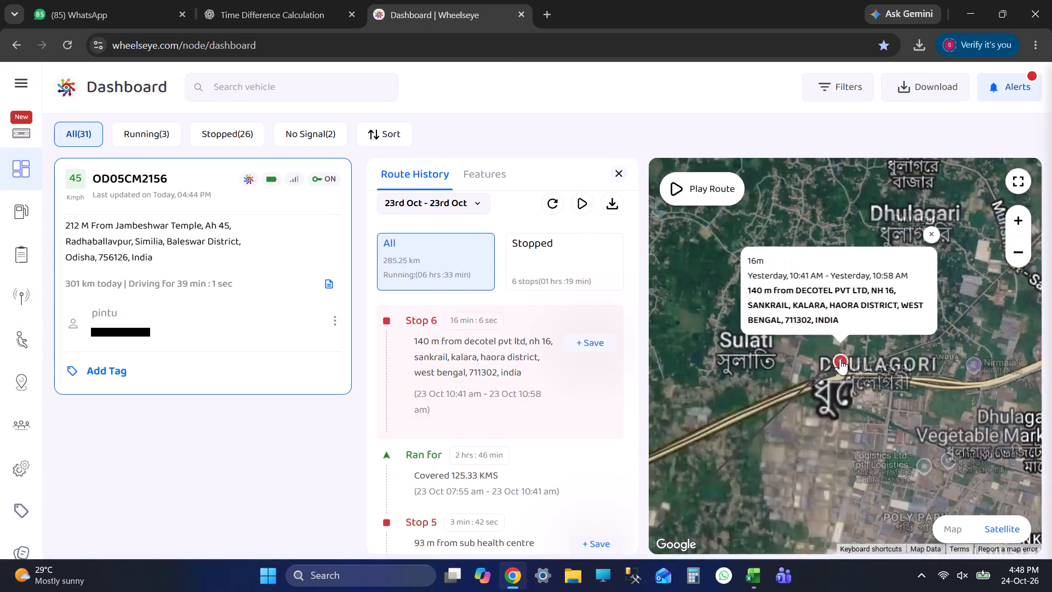
{"action": "scroll", "coordinate": [840, 358], "scroll_direction": "up", "scroll_amount": 11}
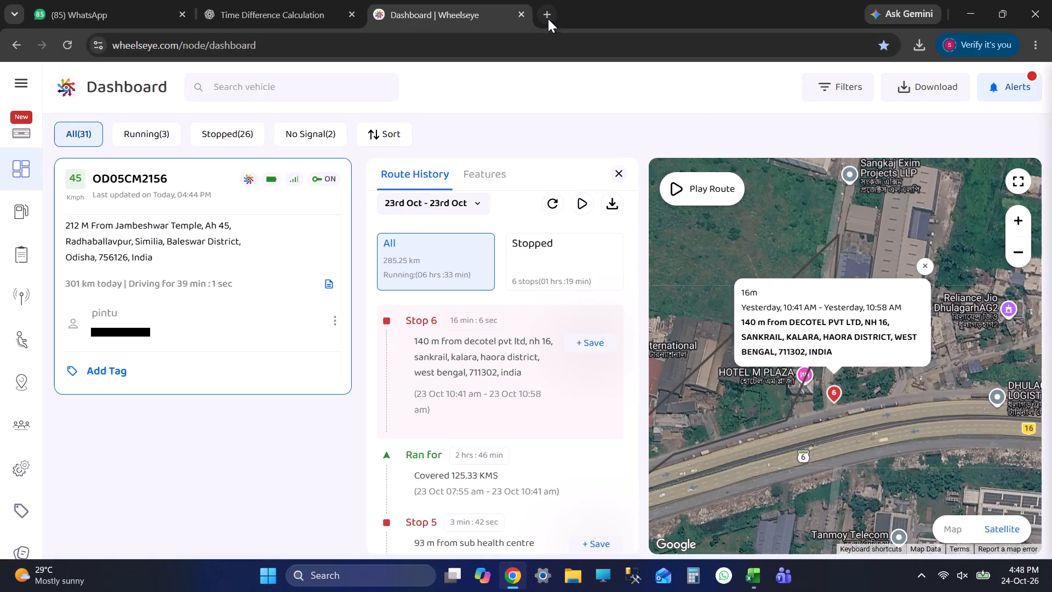
Open the Easy way Bills site in a new tab, load the MATA TRANSPORT PVT LTD dashboard to check its e-way bill counts, and close it.
{"action": "left_click_drag", "start_coordinate": [548, 19], "coordinate": [553, 15]}
{"action": "left_click", "coordinate": [202, 66]}
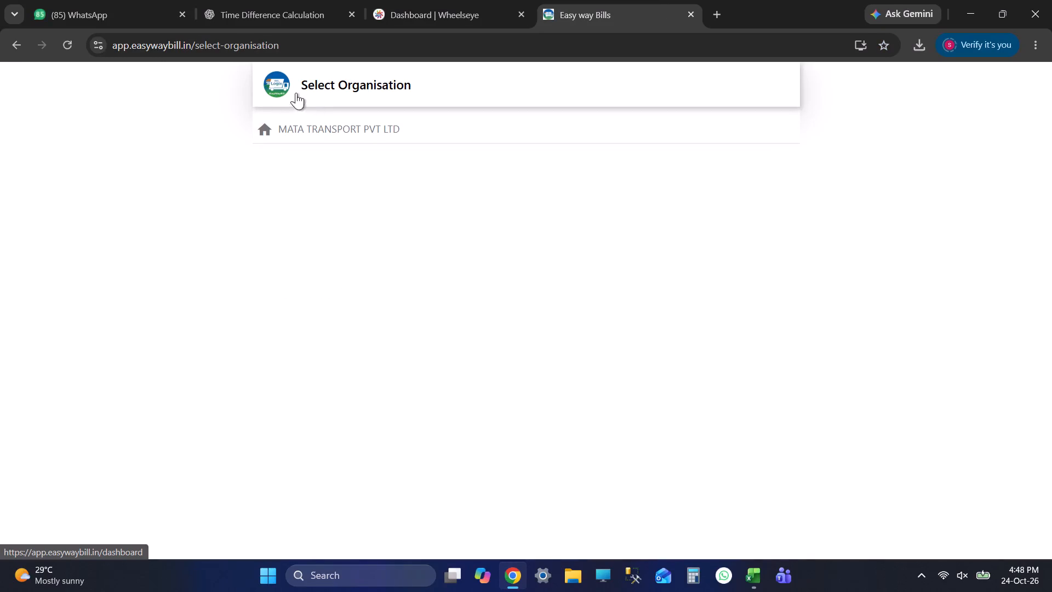
{"action": "left_click", "coordinate": [327, 123]}
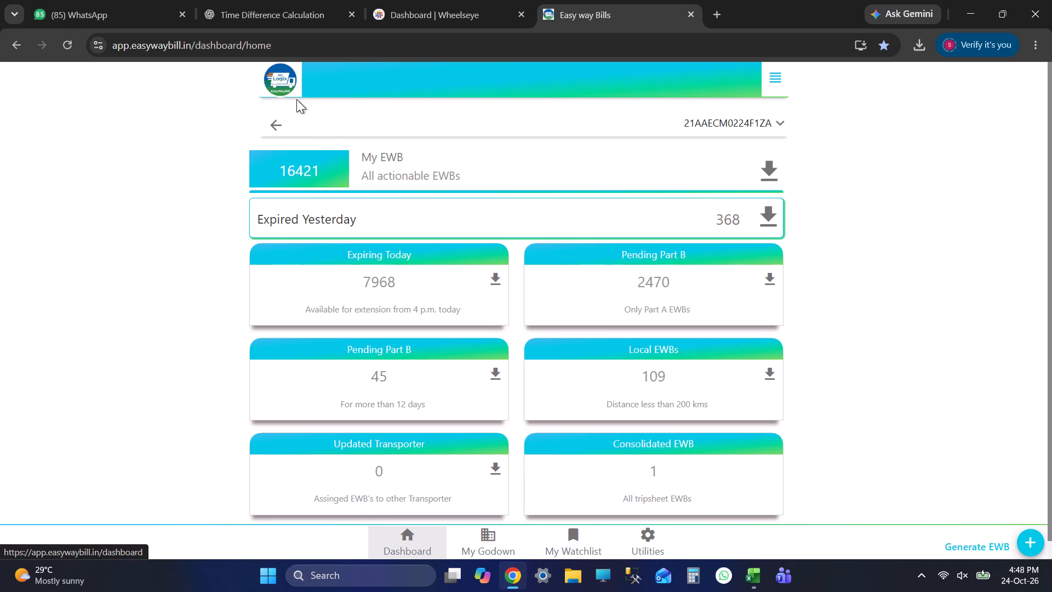
{"action": "left_click", "coordinate": [63, 42]}
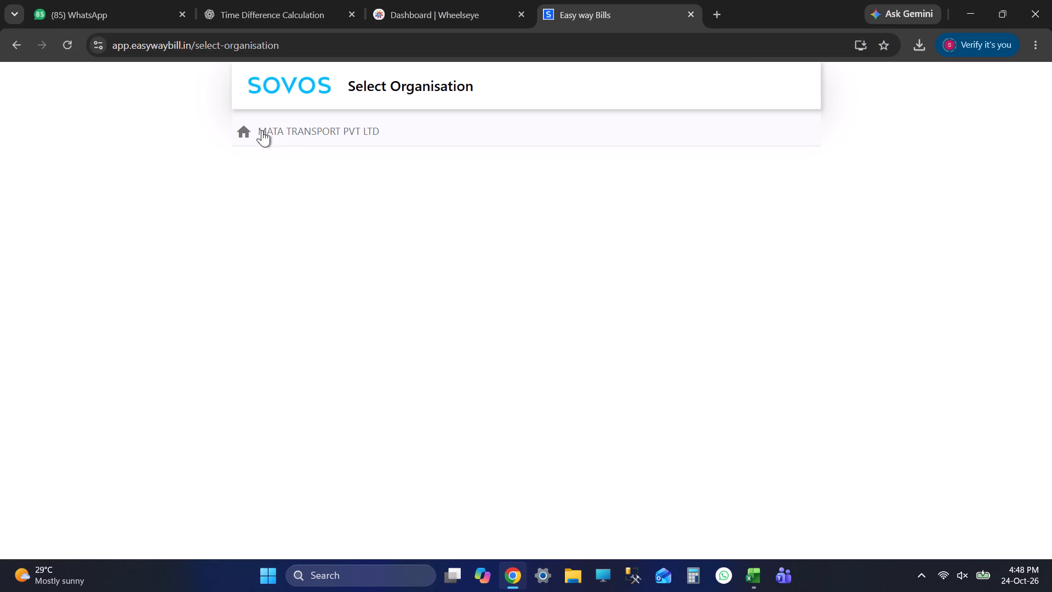
{"action": "left_click", "coordinate": [334, 133]}
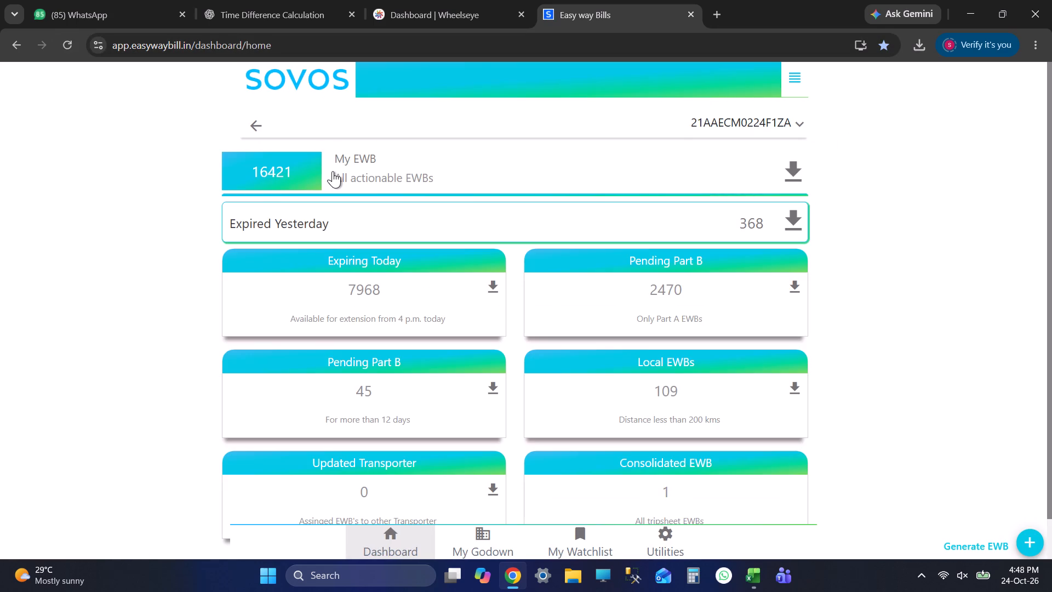
{"action": "left_click", "coordinate": [690, 18]}
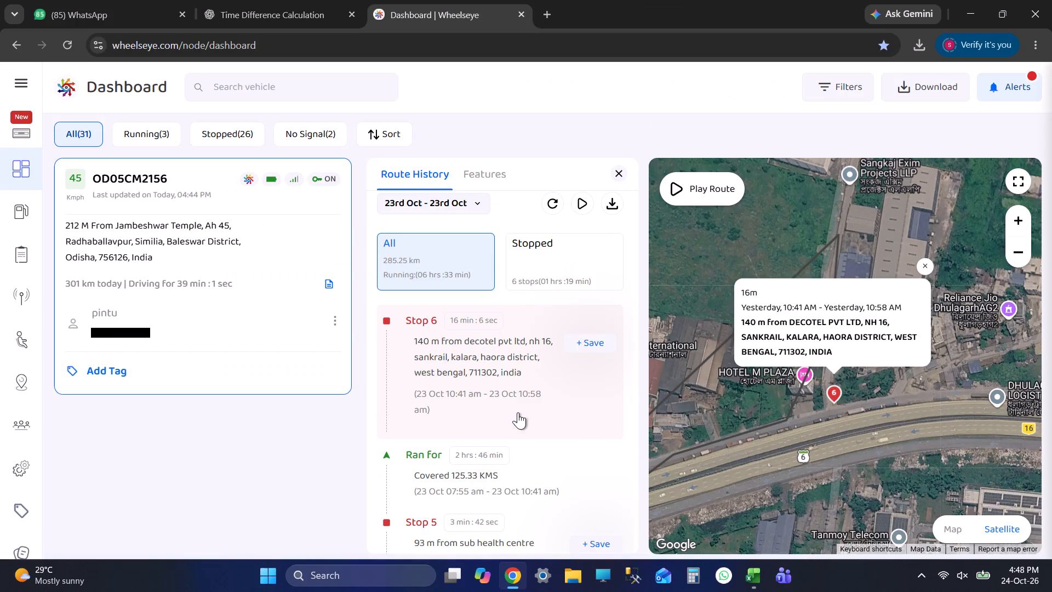
Examine the custom period's first two stops on the map, BDK GWN and the Indian Oil petrol pump at Gadeipur, Basta.
{"action": "scroll", "coordinate": [518, 414], "scroll_direction": "down", "scroll_amount": 1}
{"action": "scroll", "coordinate": [519, 420], "scroll_direction": "up", "scroll_amount": 1}
{"action": "scroll", "coordinate": [521, 421], "scroll_direction": "down", "scroll_amount": 17}
{"action": "scroll", "coordinate": [527, 431], "scroll_direction": "up", "scroll_amount": 1}
{"action": "scroll", "coordinate": [523, 432], "scroll_direction": "down", "scroll_amount": 1}
{"action": "left_click", "coordinate": [480, 506]}
{"action": "scroll", "coordinate": [490, 457], "scroll_direction": "down", "scroll_amount": 2}
{"action": "scroll", "coordinate": [490, 458], "scroll_direction": "up", "scroll_amount": 1}
{"action": "scroll", "coordinate": [490, 458], "scroll_direction": "down", "scroll_amount": 2}
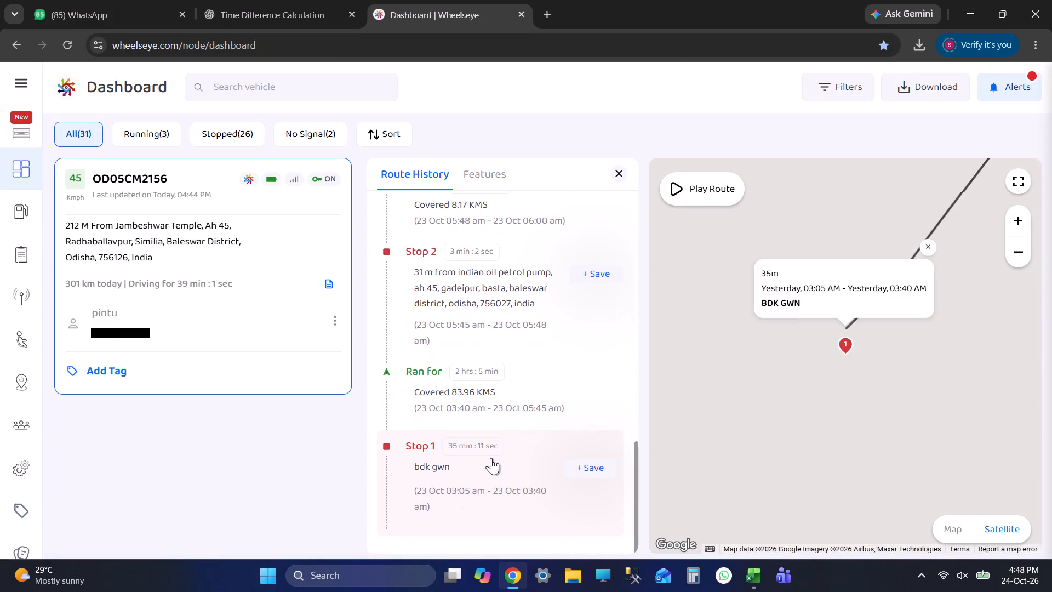
{"action": "left_click", "coordinate": [481, 320]}
{"action": "scroll", "coordinate": [468, 349], "scroll_direction": "down", "scroll_amount": 1}
{"action": "scroll", "coordinate": [468, 349], "scroll_direction": "up", "scroll_amount": 4}
{"action": "scroll", "coordinate": [518, 429], "scroll_direction": "down", "scroll_amount": 2}
{"action": "scroll", "coordinate": [518, 433], "scroll_direction": "up", "scroll_amount": 1}
{"action": "scroll", "coordinate": [518, 433], "scroll_direction": "down", "scroll_amount": 7}
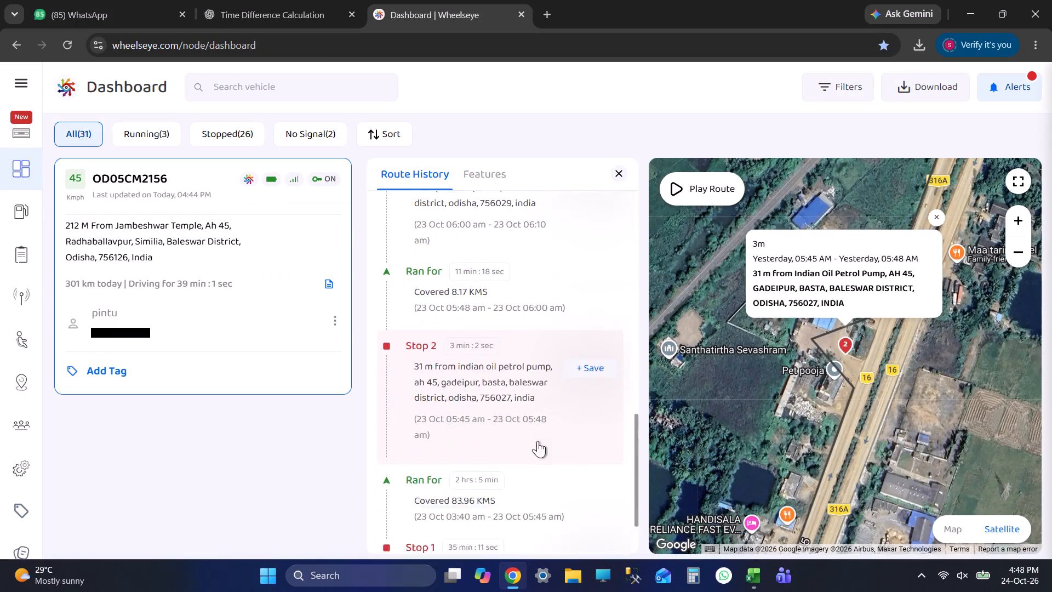
{"action": "scroll", "coordinate": [788, 452], "scroll_direction": "up", "scroll_amount": 1}
{"action": "scroll", "coordinate": [789, 454], "scroll_direction": "down", "scroll_amount": 1}
{"action": "scroll", "coordinate": [789, 455], "scroll_direction": "up", "scroll_amount": 1}
{"action": "scroll", "coordinate": [789, 456], "scroll_direction": "down", "scroll_amount": 8}
{"action": "scroll", "coordinate": [444, 441], "scroll_direction": "down", "scroll_amount": 3}
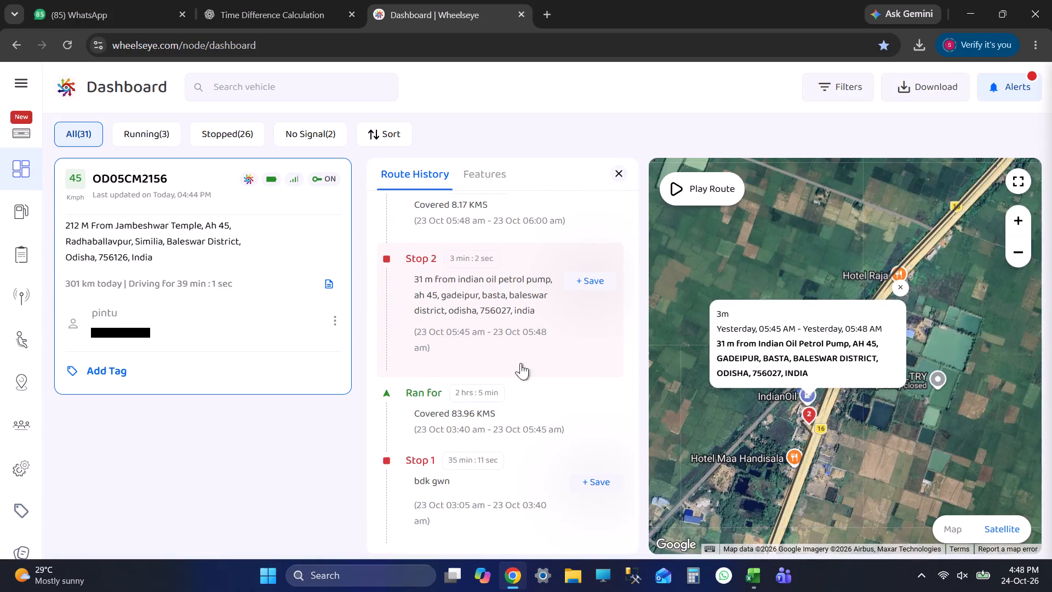
{"action": "scroll", "coordinate": [550, 363], "scroll_direction": "up", "scroll_amount": 3}
Examine the custom period's remaining stops on the map in travel order, from Dandika, Basta to Decotel Pvt Ltd in Sankrail.
{"action": "left_click", "coordinate": [505, 337]}
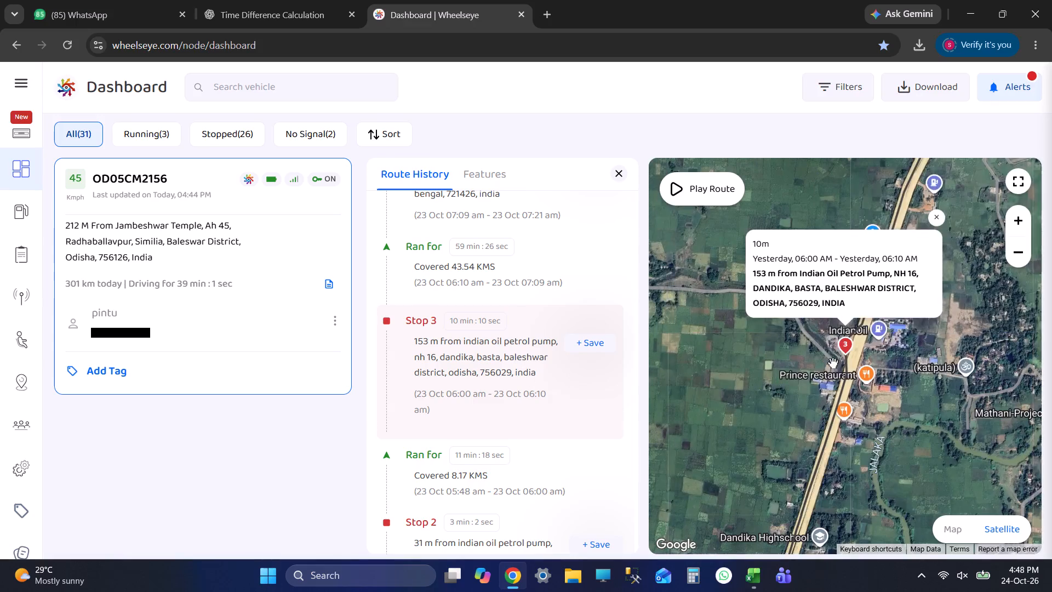
{"action": "scroll", "coordinate": [833, 352], "scroll_direction": "up", "scroll_amount": 4}
{"action": "left_click_drag", "start_coordinate": [801, 360], "coordinate": [727, 437]}
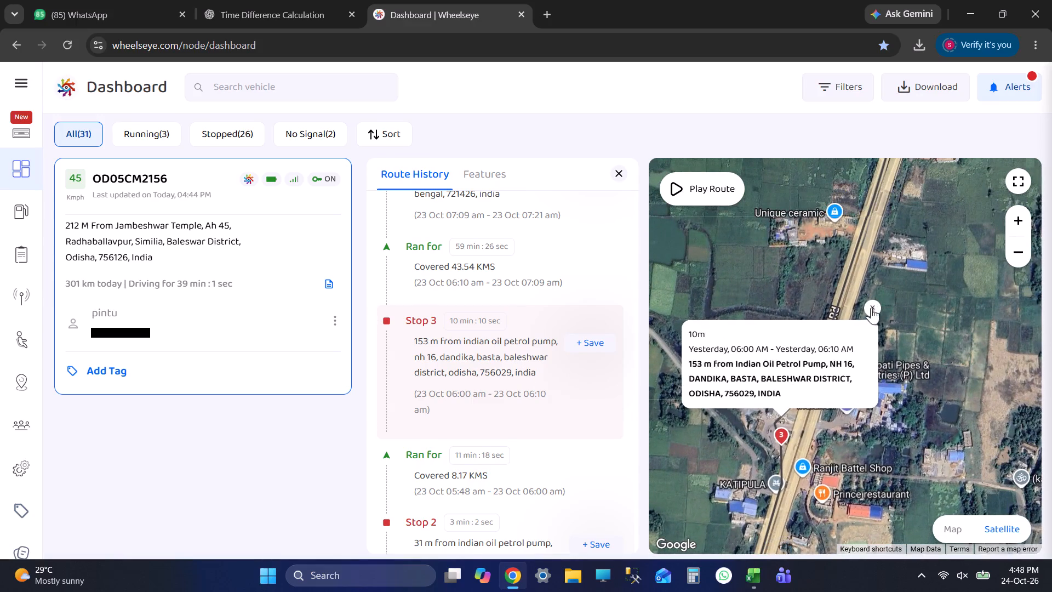
{"action": "left_click", "coordinate": [864, 308]}
{"action": "scroll", "coordinate": [467, 373], "scroll_direction": "up", "scroll_amount": 2}
{"action": "left_click", "coordinate": [466, 335]}
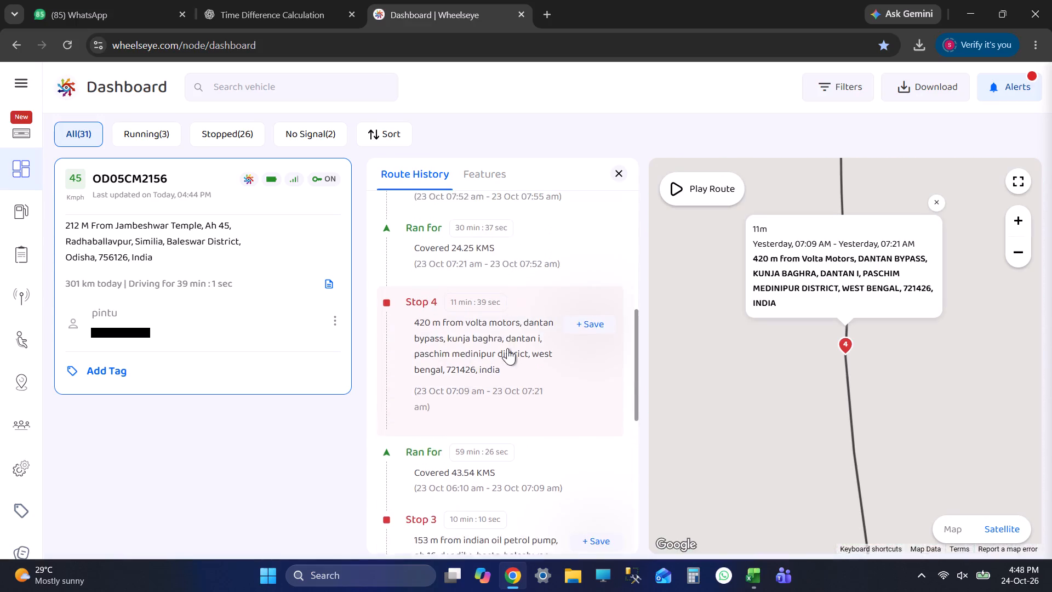
{"action": "scroll", "coordinate": [511, 353], "scroll_direction": "up", "scroll_amount": 3}
{"action": "left_click", "coordinate": [499, 360]}
{"action": "scroll", "coordinate": [510, 366], "scroll_direction": "up", "scroll_amount": 2}
{"action": "left_click", "coordinate": [510, 352]}
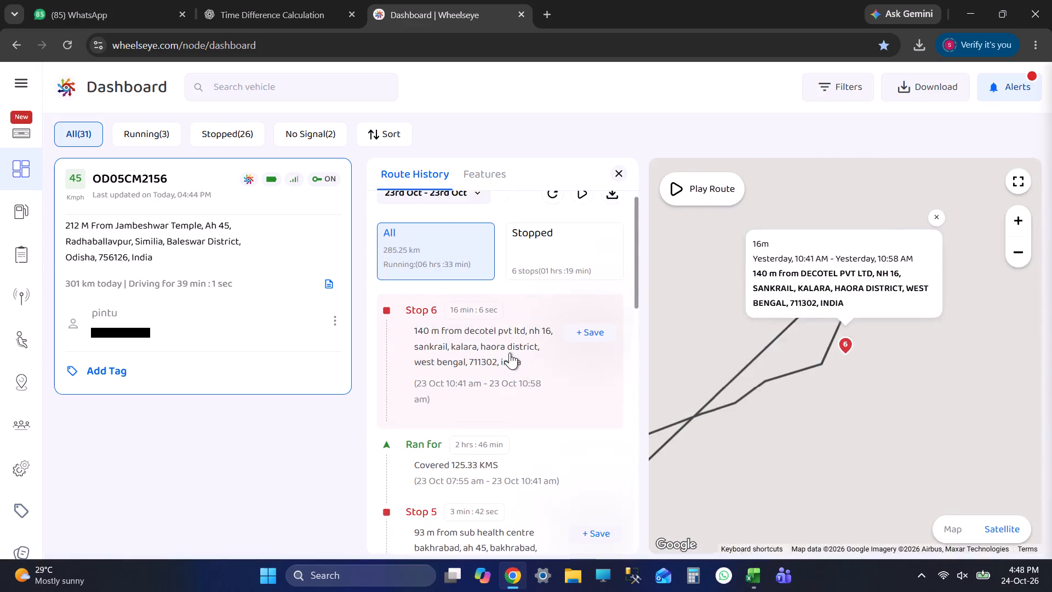
{"action": "scroll", "coordinate": [510, 351], "scroll_direction": "up", "scroll_amount": 3}
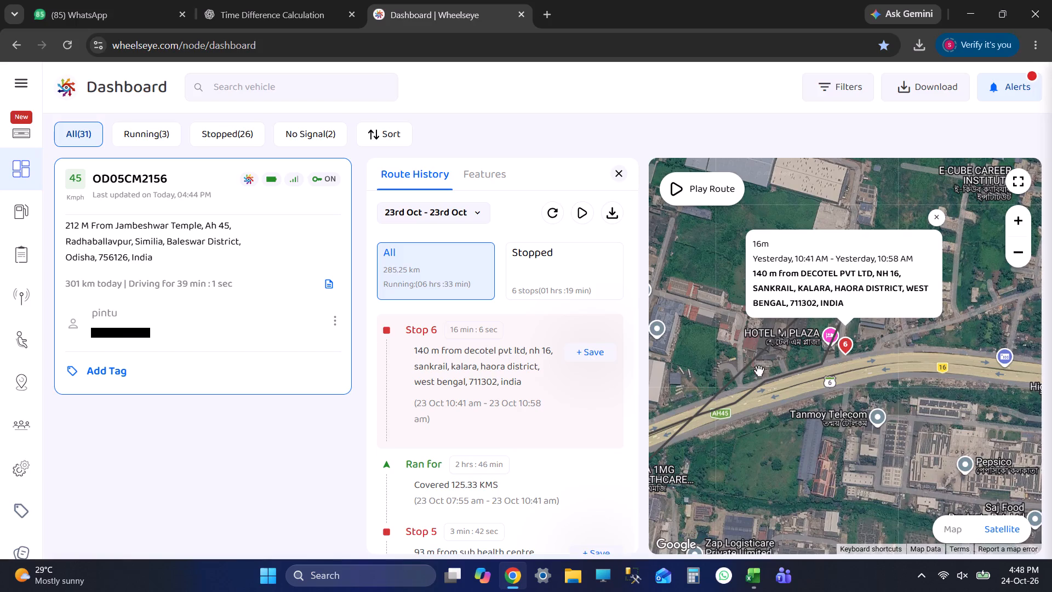
Compare the BDK TO DHULAGORI row in the Excel report, including its total time cell, with the Wheelseye route history.
{"action": "key", "text": "alt+Tab"}
{"action": "key", "text": "Tab"}
{"action": "key", "text": "Tab"}
{"action": "key", "text": "Tab"}
{"action": "key", "text": "Tab"}
{"action": "key", "text": "Tab"}
{"action": "key", "text": "Tab"}
{"action": "key", "text": "Tab"}
{"action": "key", "text": "Tab"}
{"action": "key", "text": "Tab"}
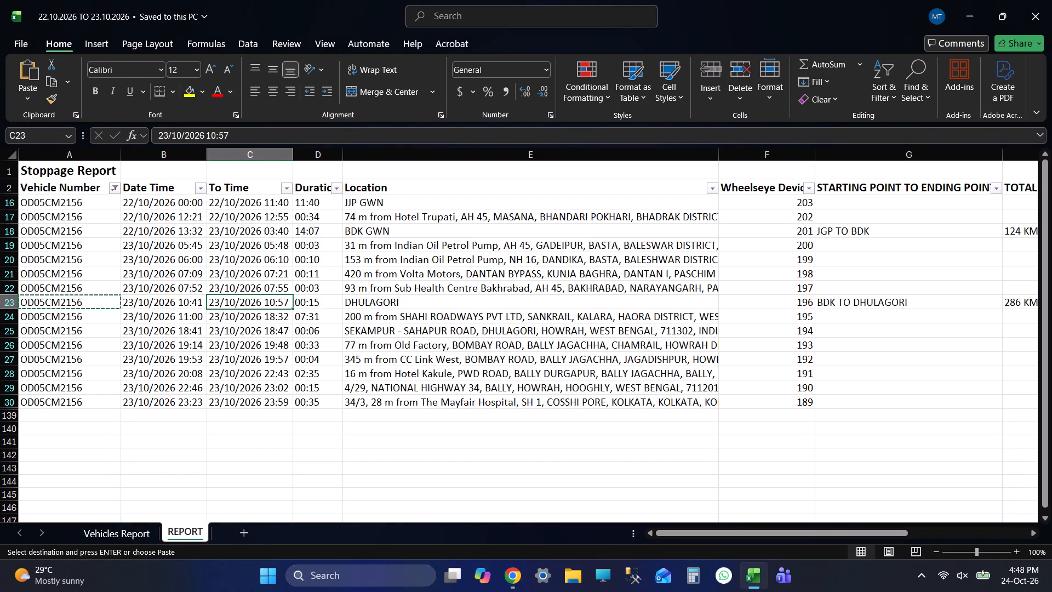
{"action": "key", "text": "shift+Tab"}
{"action": "key", "text": "alt+Tab"}
{"action": "key", "text": "alt+Tab"}
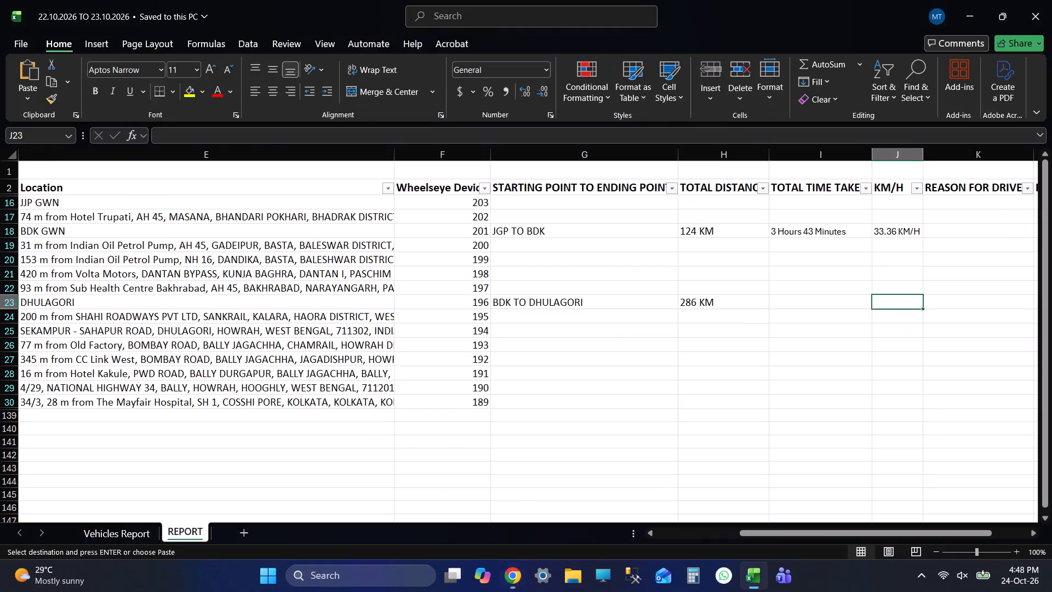
{"action": "key", "text": "shift+Tab"}
{"action": "key", "text": "alt+Tab"}
{"action": "scroll", "coordinate": [437, 297], "scroll_direction": "up", "scroll_amount": 4}
{"action": "scroll", "coordinate": [538, 342], "scroll_direction": "down", "scroll_amount": 2}
{"action": "scroll", "coordinate": [528, 333], "scroll_direction": "up", "scroll_amount": 2}
{"action": "scroll", "coordinate": [528, 329], "scroll_direction": "down", "scroll_amount": 1}
{"action": "scroll", "coordinate": [528, 329], "scroll_direction": "up", "scroll_amount": 2}
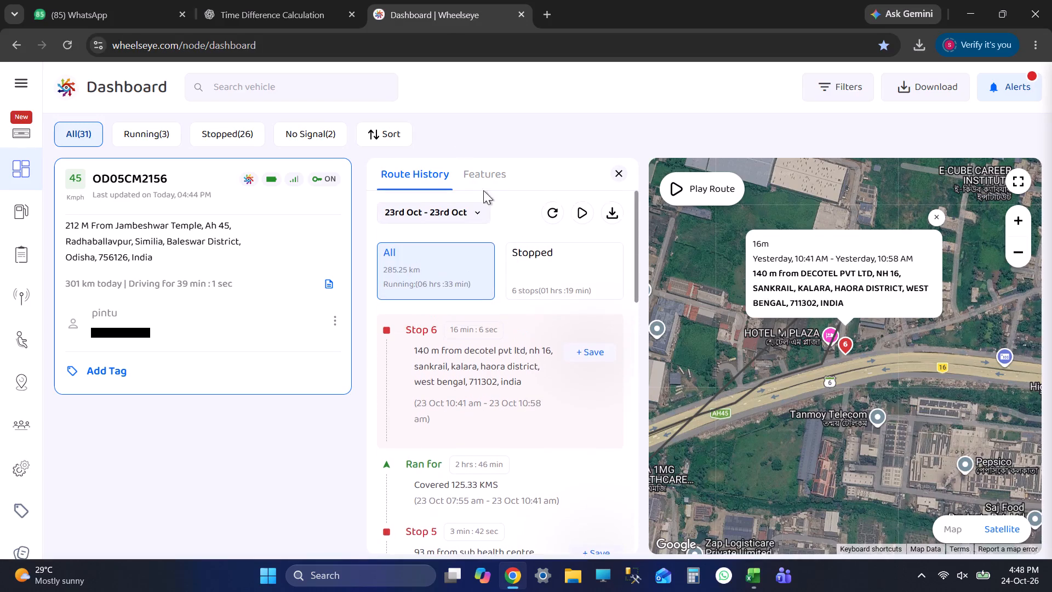
Copy the BDK GWN departure time, 23/10/2026 03:40, from the stoppage report into a new message in ChatGPT's Time Difference Calculation chat.
{"action": "left_click", "coordinate": [251, 0]}
{"action": "key", "text": "alt+Tab"}
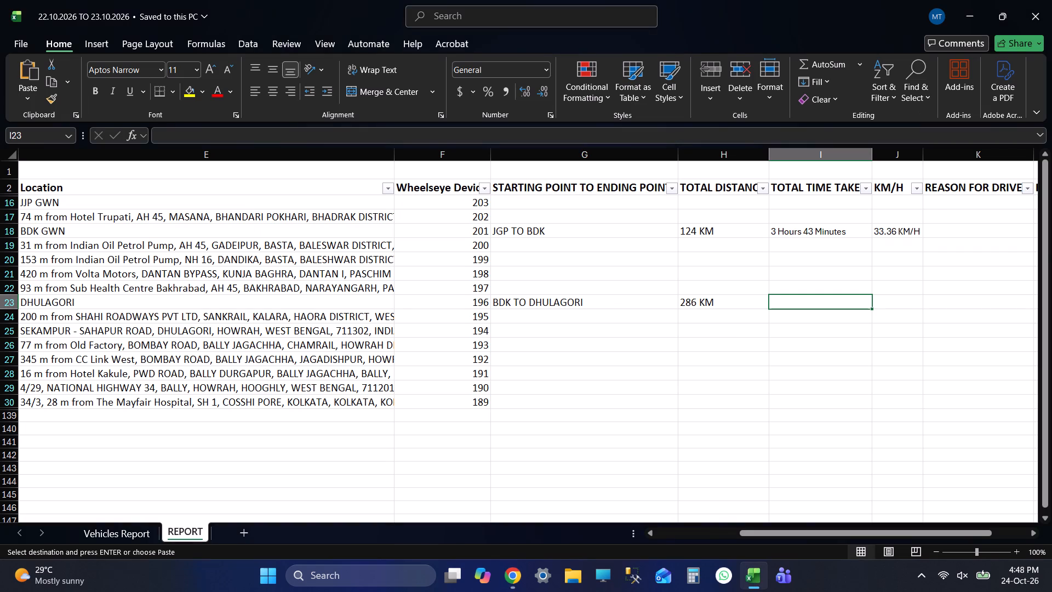
{"action": "key", "text": "alt+Tab"}
{"action": "key", "text": "alt+Tab"}
{"action": "left_click", "coordinate": [511, 230]}
{"action": "key", "text": "shift+Tab"}
{"action": "key", "text": "shift+Tab"}
{"action": "key", "text": "shift+Tab"}
{"action": "key", "text": "shift+Tab"}
{"action": "key", "text": "shift+Tab"}
{"action": "key", "text": "shift+Tab"}
{"action": "key", "text": "shift+Tab"}
{"action": "key", "text": "shift+Tab"}
{"action": "key", "text": "shift+Tab"}
{"action": "key", "text": "shift+Tab"}
{"action": "key", "text": "shift+Tab"}
{"action": "key", "text": "shift+Tab"}
{"action": "key", "text": "shift+Tab"}
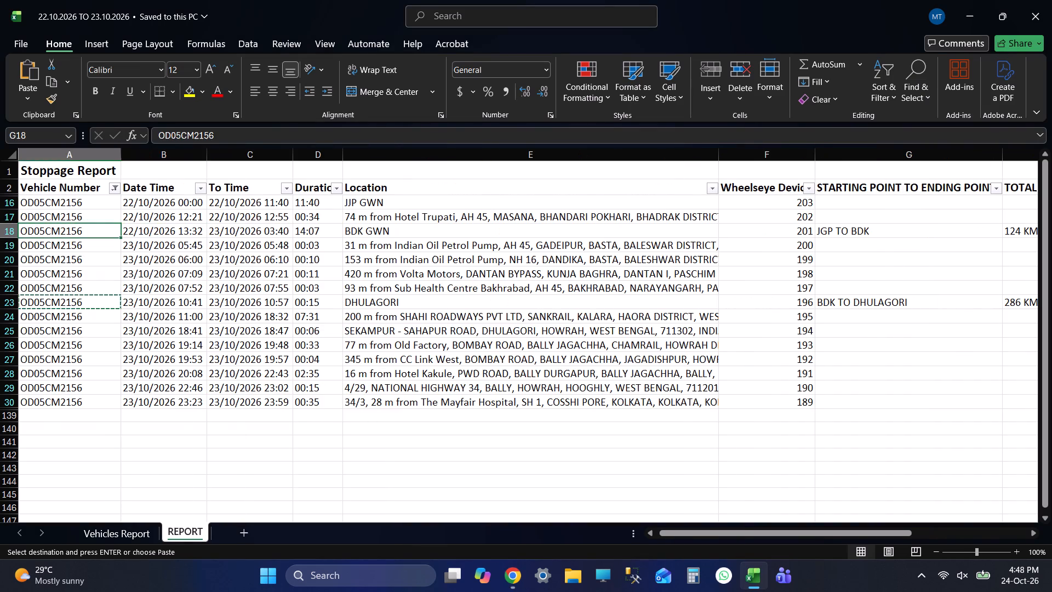
{"action": "key", "text": "Tab"}
{"action": "key", "text": "Tab"}
{"action": "key", "text": "ctrl+c"}
{"action": "key", "text": "alt+Tab"}
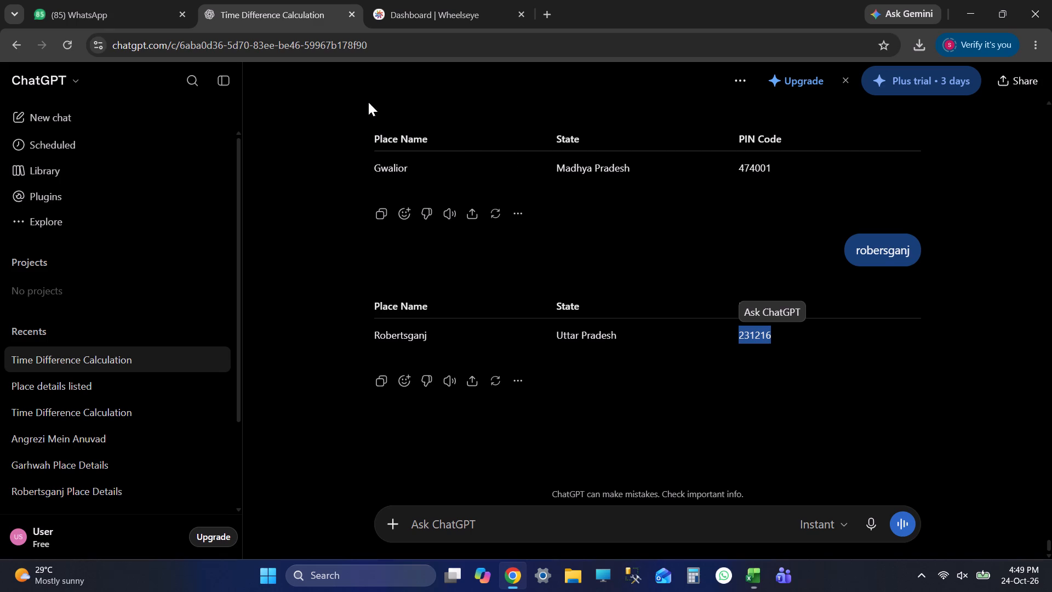
{"action": "left_click", "coordinate": [471, 549]}
{"action": "left_click", "coordinate": [464, 529]}
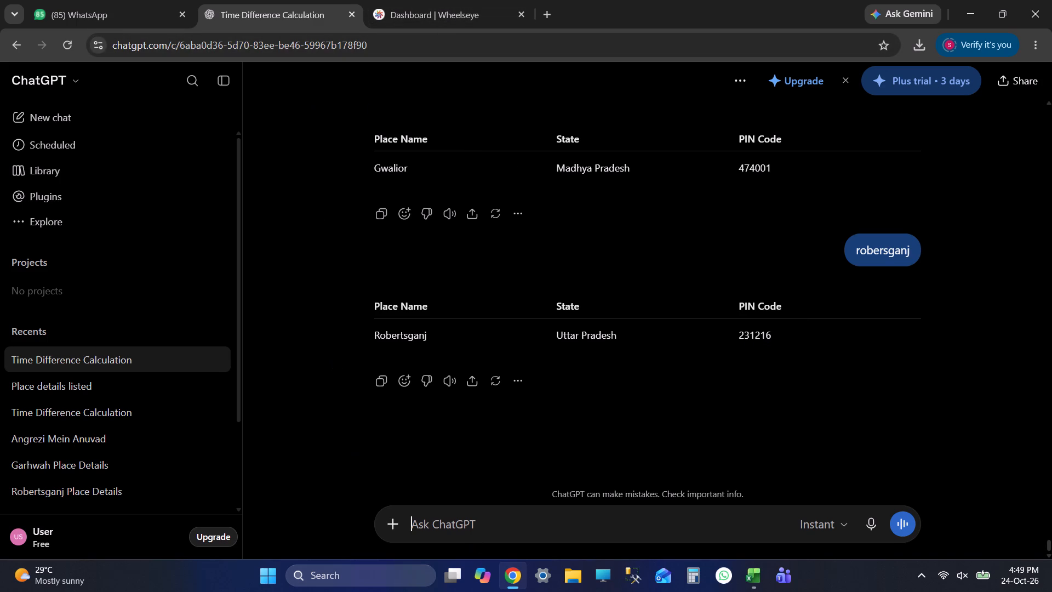
{"action": "key", "text": "ctrl+v"}
Add the DHULAGORI arrival time, 23/10/2026 10:41, from the stoppage report to the ChatGPT message and send it.
{"action": "key", "text": "alt+Tab"}
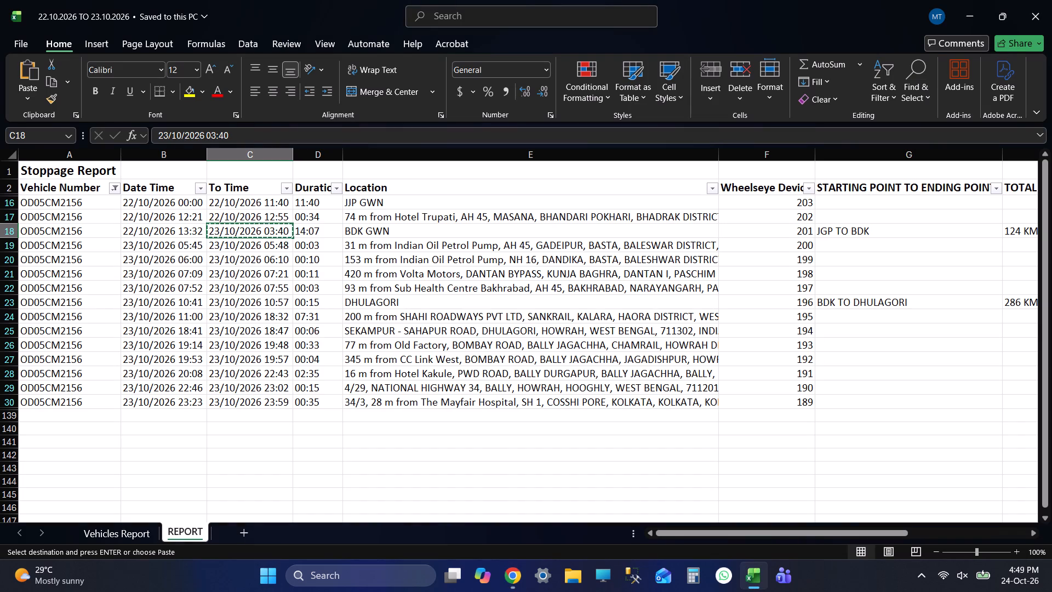
{"action": "left_click", "coordinate": [378, 303]}
{"action": "key", "text": "shift+Tab"}
{"action": "key", "text": "shift+Tab"}
{"action": "key", "text": "shift+Tab"}
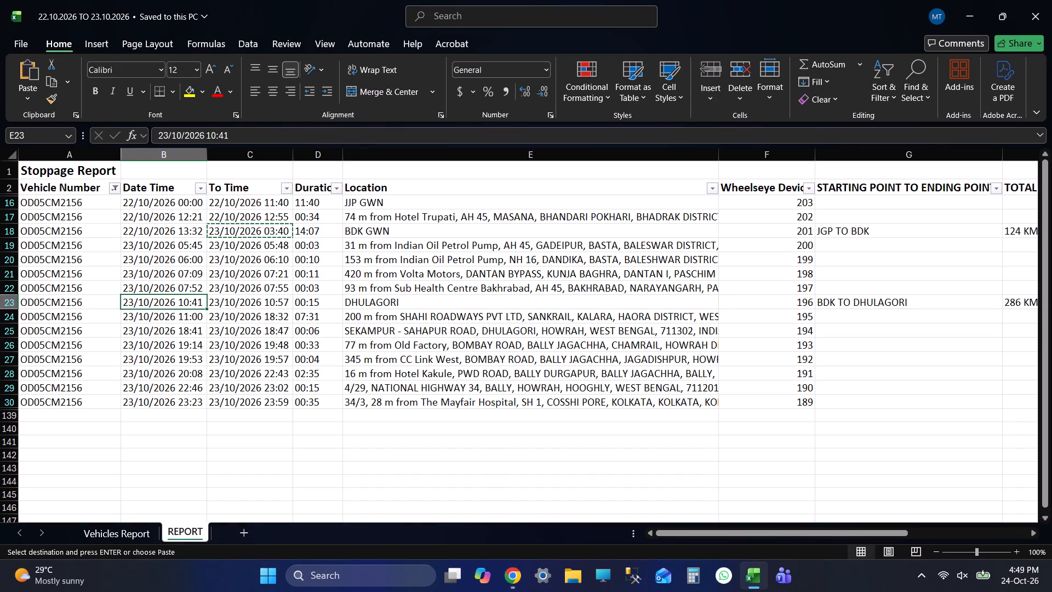
{"action": "key", "text": "ctrl+c"}
{"action": "key", "text": "alt+Tab"}
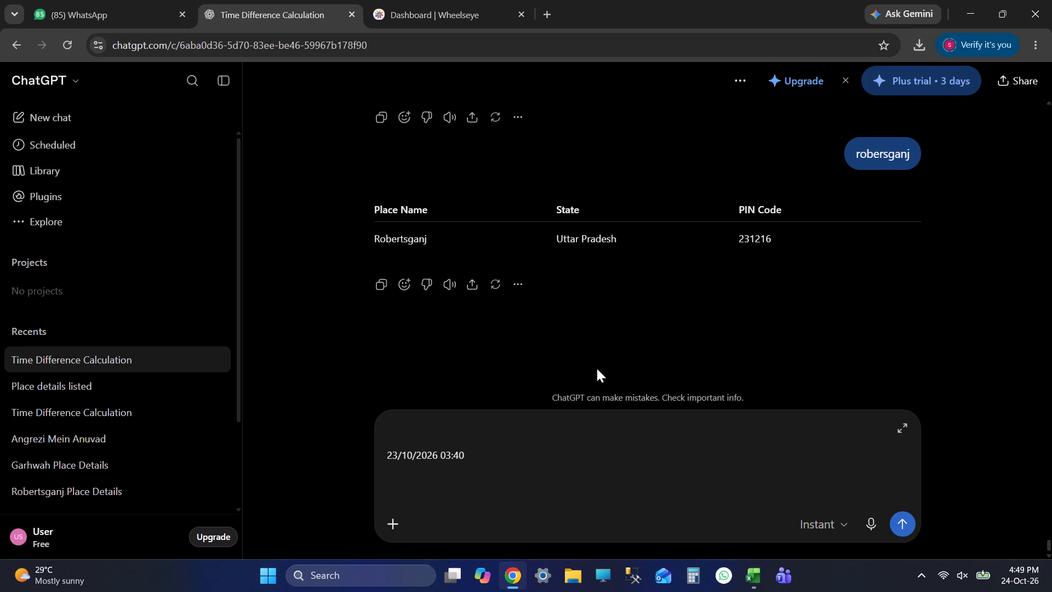
{"action": "key", "text": "ctrl+v"}
{"action": "key", "text": "Return"}
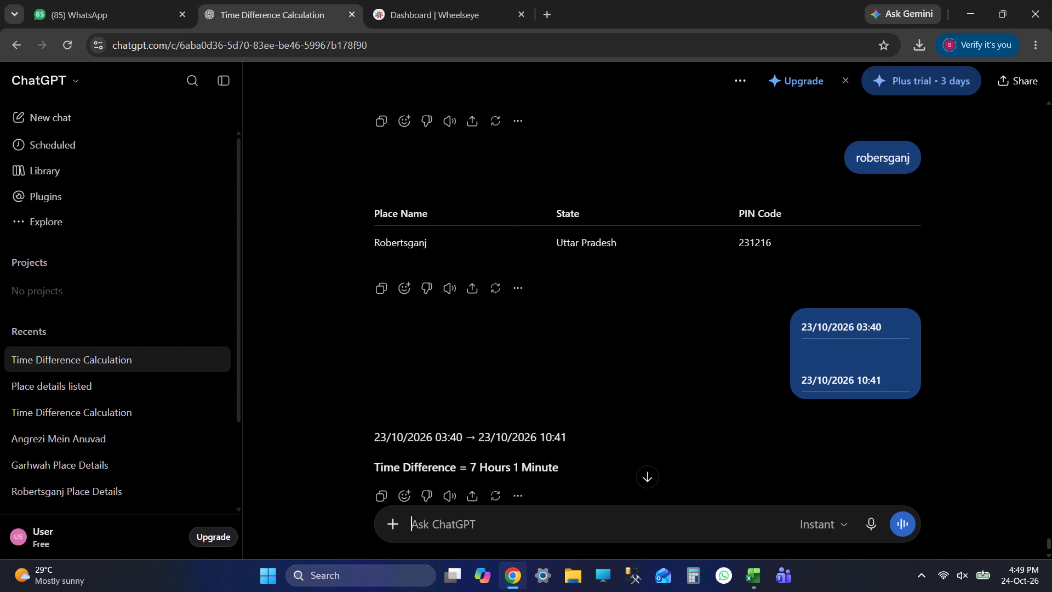
Copy the 7 Hours 1 Minute result from ChatGPT into the BDK TO DHULAGORI row's total time taken cell in Excel.
{"action": "scroll", "coordinate": [551, 303], "scroll_direction": "down", "scroll_amount": 2}
{"action": "scroll", "coordinate": [551, 306], "scroll_direction": "up", "scroll_amount": 1}
{"action": "scroll", "coordinate": [551, 309], "scroll_direction": "down", "scroll_amount": 1}
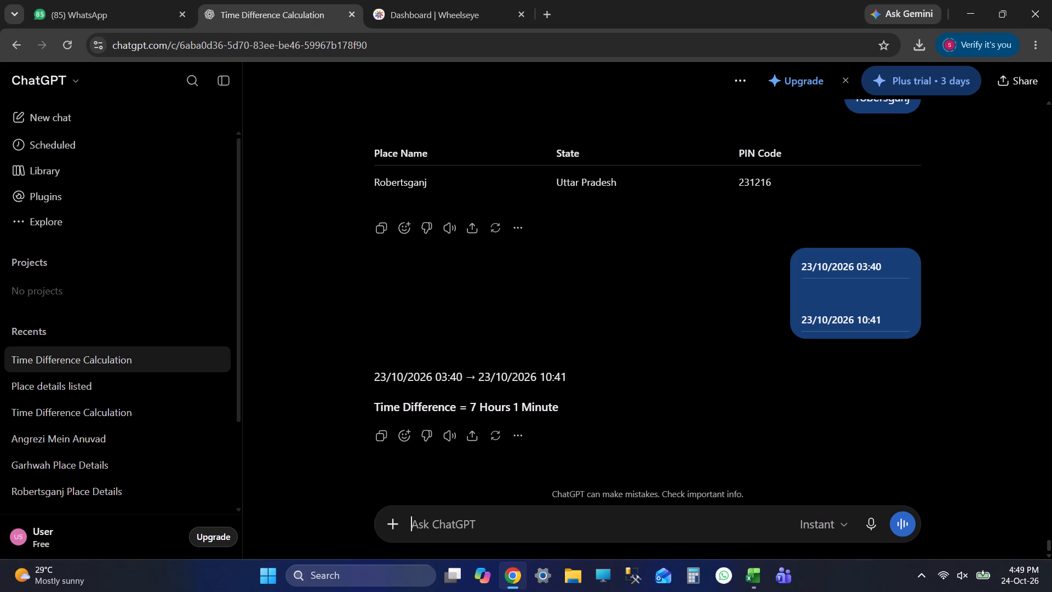
{"action": "left_click_drag", "start_coordinate": [471, 413], "coordinate": [654, 408]}
{"action": "key", "text": "ctrl+c"}
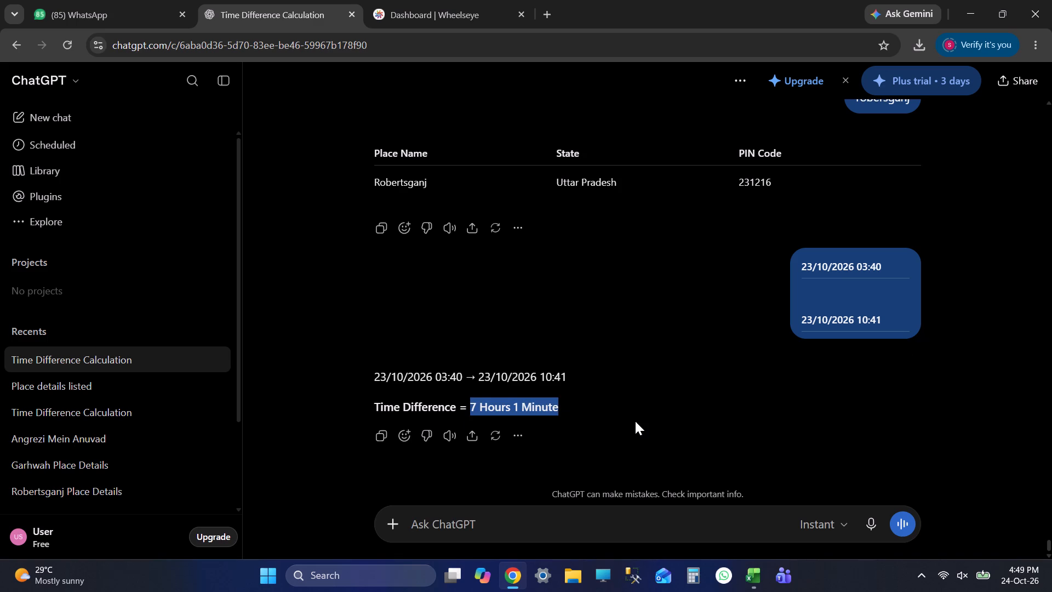
{"action": "key", "text": "alt+Tab"}
{"action": "key", "text": "Tab"}
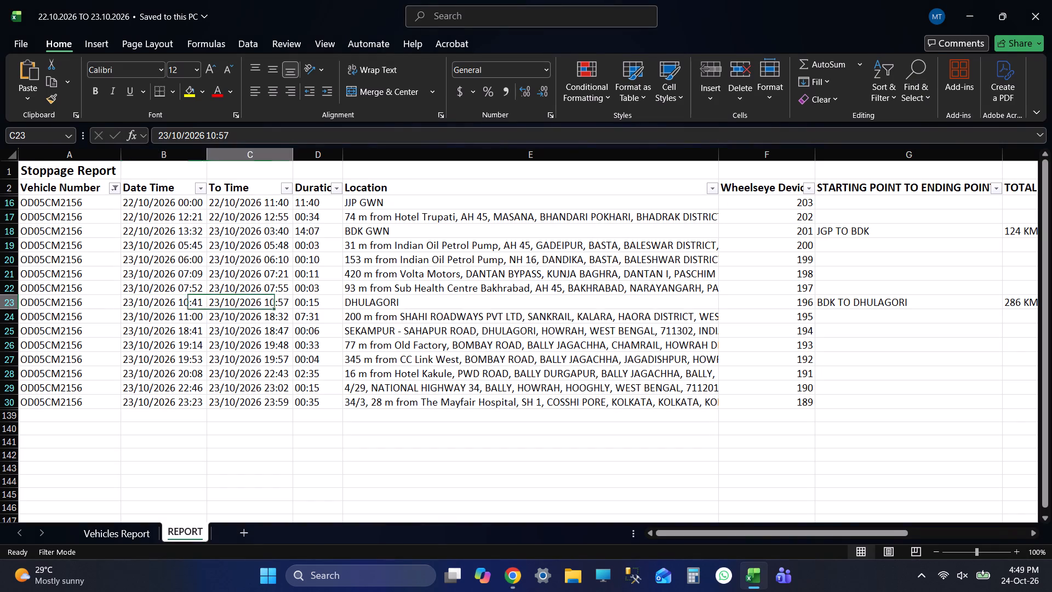
{"action": "key", "text": "Tab"}
{"action": "key", "text": "Tab"}
{"action": "key", "text": "Tab"}
{"action": "key", "text": "Tab"}
{"action": "key", "text": "Tab"}
{"action": "key", "text": "Tab"}
{"action": "key", "text": "Tab"}
{"action": "key", "text": "shift+Tab"}
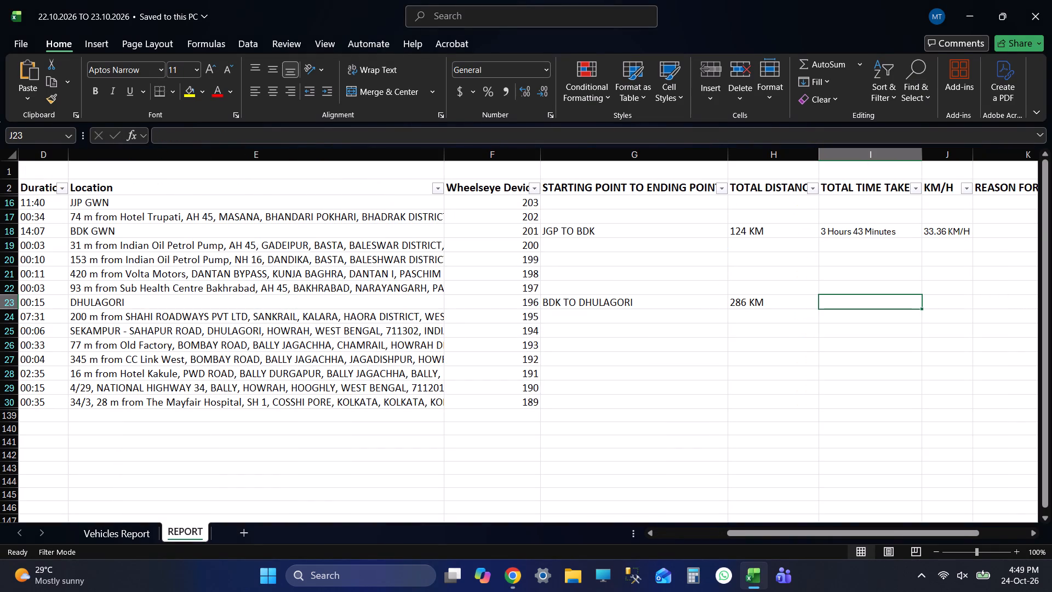
{"action": "key", "text": "ctrl+v"}
{"action": "key", "text": "Tab"}
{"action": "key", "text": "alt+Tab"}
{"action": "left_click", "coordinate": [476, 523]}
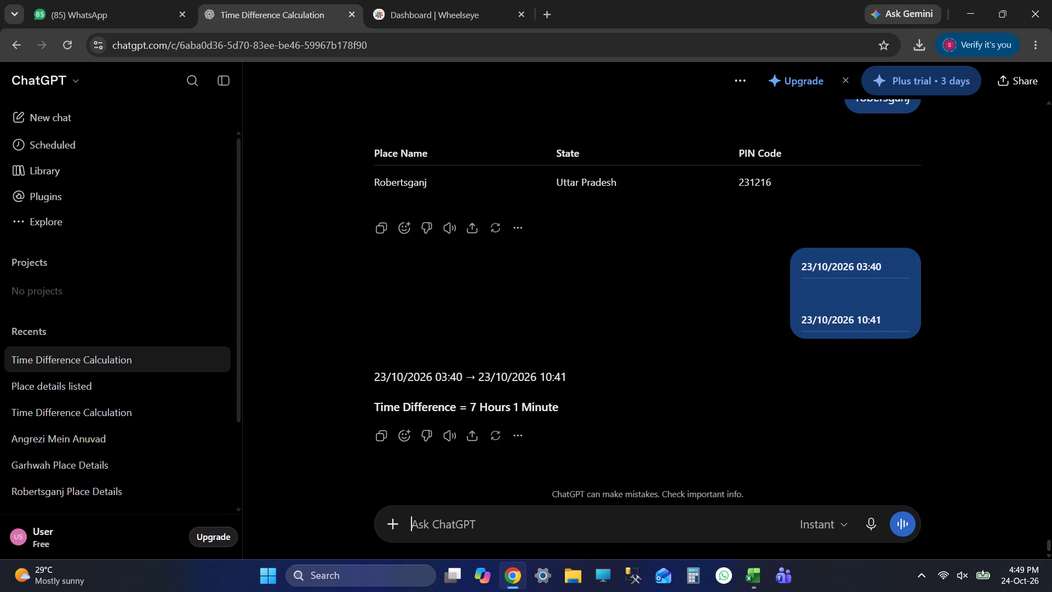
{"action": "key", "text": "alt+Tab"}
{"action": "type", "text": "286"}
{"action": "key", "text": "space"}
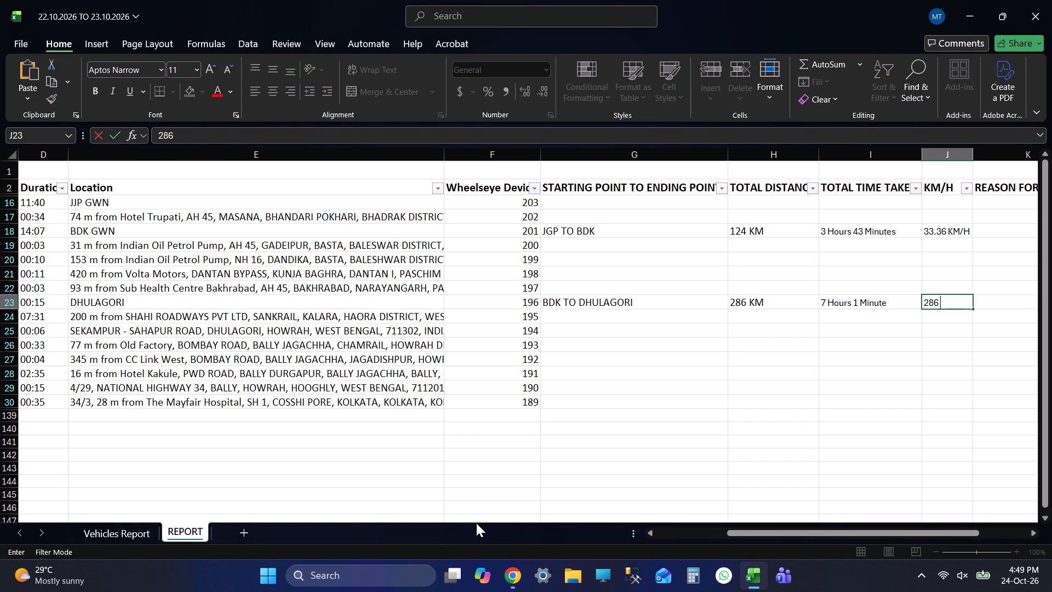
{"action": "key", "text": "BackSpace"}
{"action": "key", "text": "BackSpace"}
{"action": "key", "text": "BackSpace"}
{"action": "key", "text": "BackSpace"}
Send the trip distance of 286 km in the ChatGPT chat to calculate the average speed.
{"action": "key", "text": "alt+Tab"}
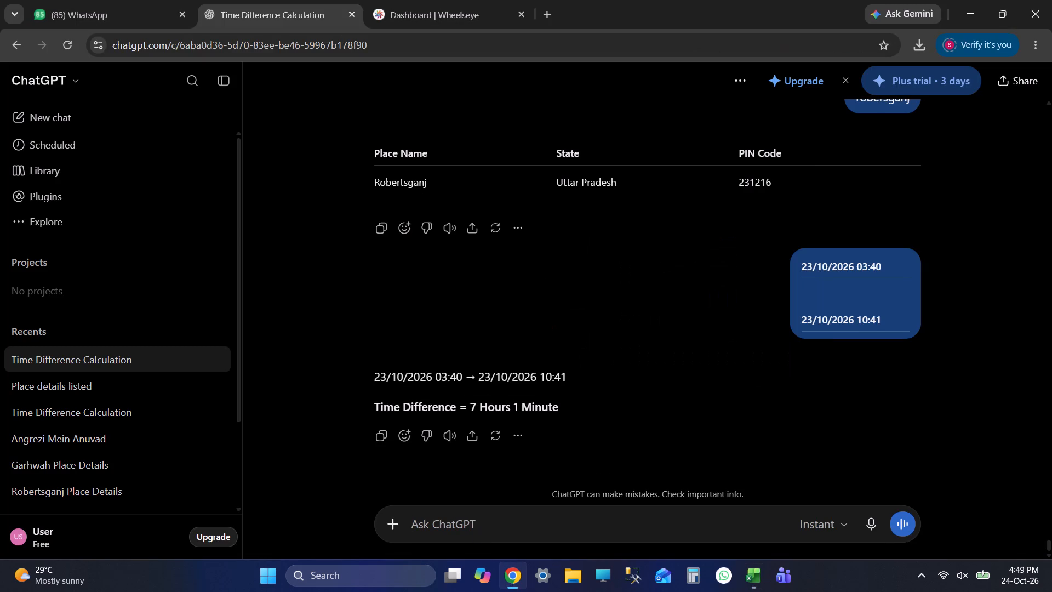
{"action": "key", "text": "alt+Tab"}
{"action": "key", "text": "alt+Tab"}
{"action": "type", "text": "286 km"}
{"action": "key", "text": "Return"}
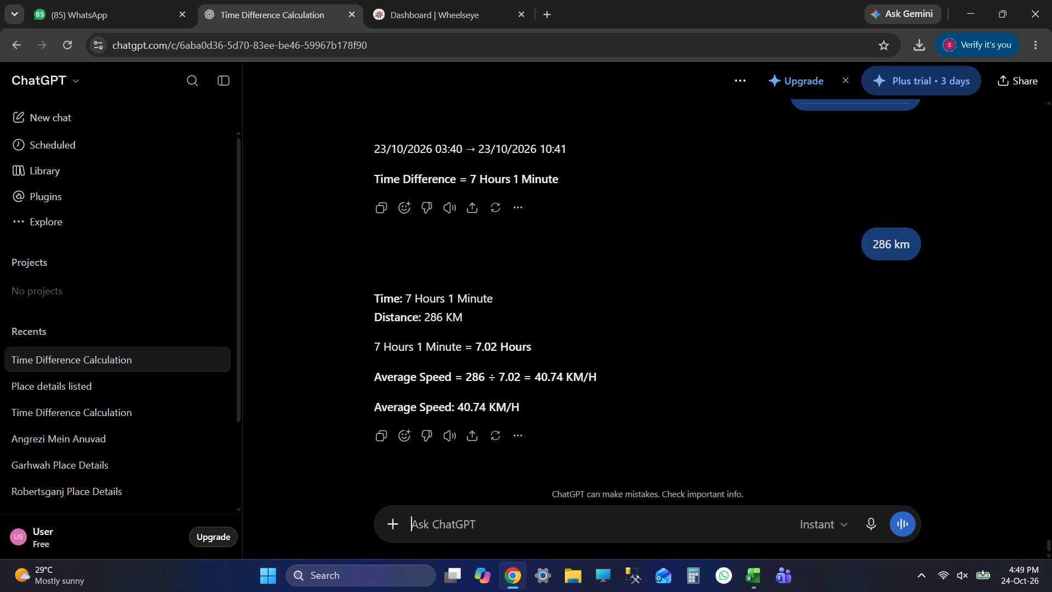
Copy 40.74 KM/H from ChatGPT into the BDK TO DHULAGORI row's KM/H cell in Excel and save the workbook.
{"action": "scroll", "coordinate": [571, 333], "scroll_direction": "down", "scroll_amount": 13}
{"action": "left_click_drag", "start_coordinate": [458, 404], "coordinate": [540, 404]}
{"action": "key", "text": "ctrl+c"}
{"action": "key", "text": "alt+Tab"}
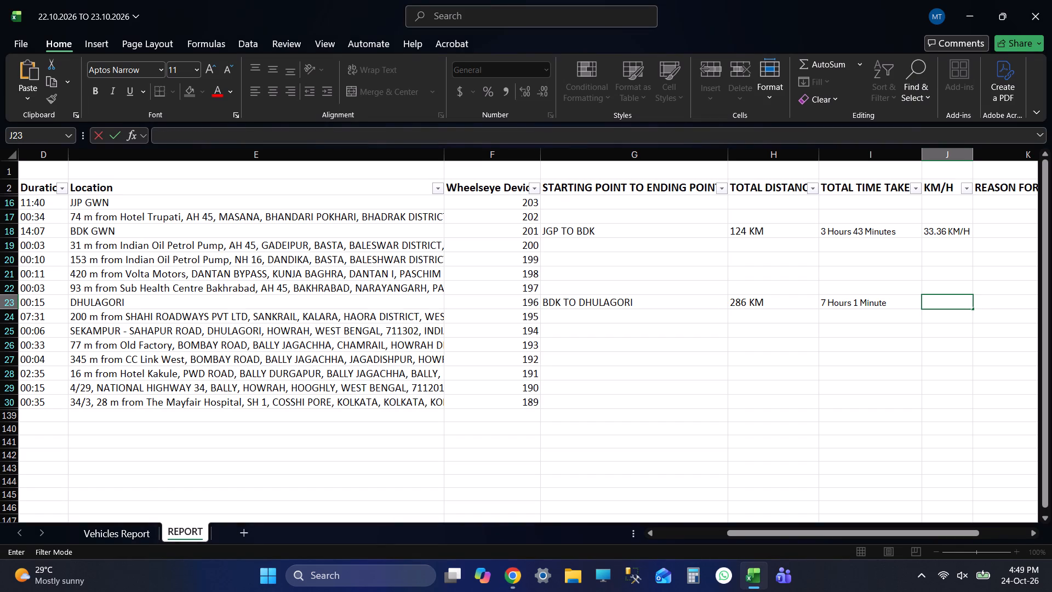
{"action": "key", "text": "ctrl+v"}
{"action": "left_click", "coordinate": [695, 411]}
{"action": "key", "text": "ctrl+s"}
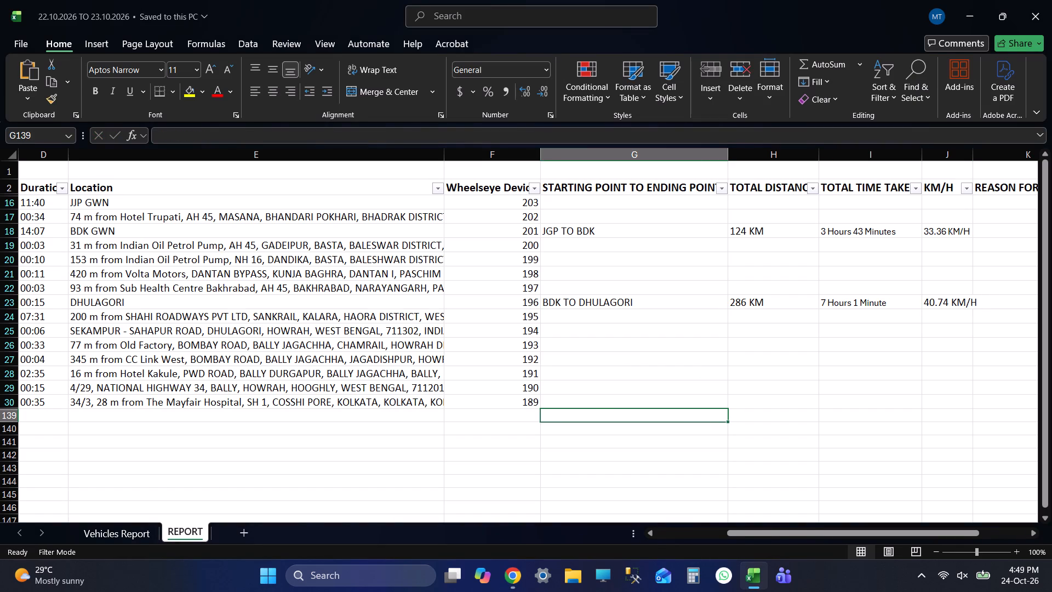
{"action": "key", "text": "alt+Tab"}
{"action": "left_click", "coordinate": [421, 3]}
{"action": "scroll", "coordinate": [482, 356], "scroll_direction": "up", "scroll_amount": 4}
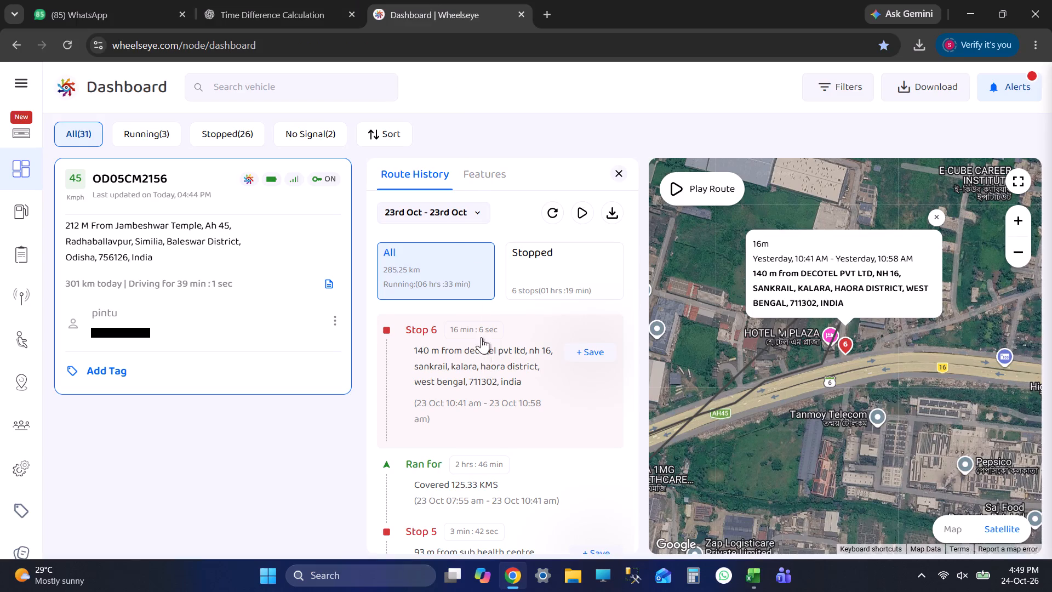
{"action": "left_click", "coordinate": [436, 219]}
{"action": "left_click", "coordinate": [447, 311]}
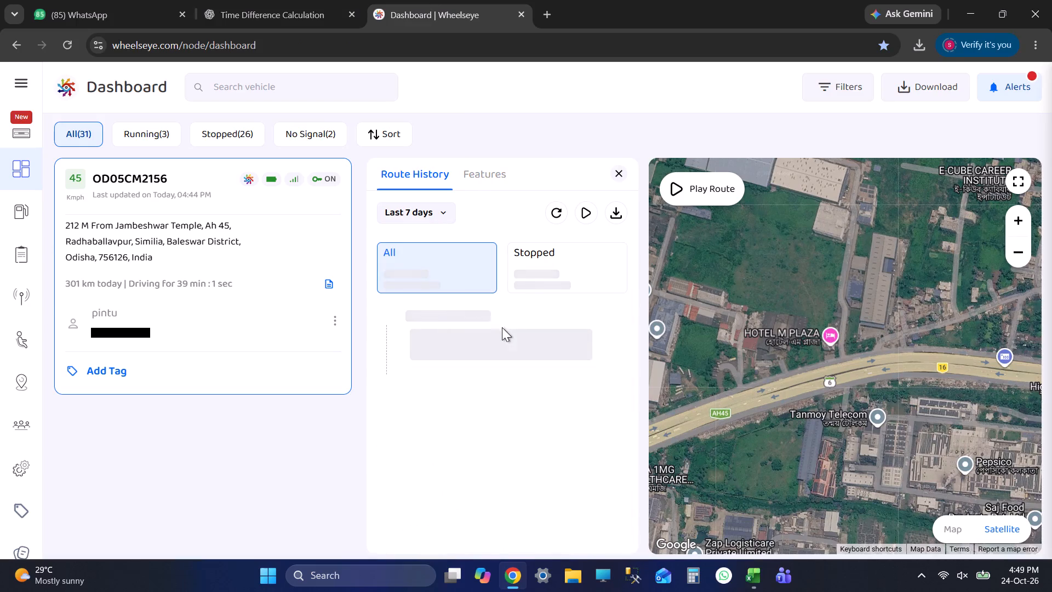
{"action": "scroll", "coordinate": [524, 375], "scroll_direction": "down", "scroll_amount": 7}
{"action": "scroll", "coordinate": [516, 405], "scroll_direction": "up", "scroll_amount": 1}
{"action": "scroll", "coordinate": [516, 406], "scroll_direction": "down", "scroll_amount": 3}
{"action": "scroll", "coordinate": [533, 376], "scroll_direction": "up", "scroll_amount": 1}
{"action": "scroll", "coordinate": [534, 378], "scroll_direction": "down", "scroll_amount": 9}
{"action": "scroll", "coordinate": [559, 360], "scroll_direction": "up", "scroll_amount": 1}
{"action": "scroll", "coordinate": [559, 360], "scroll_direction": "down", "scroll_amount": 2}
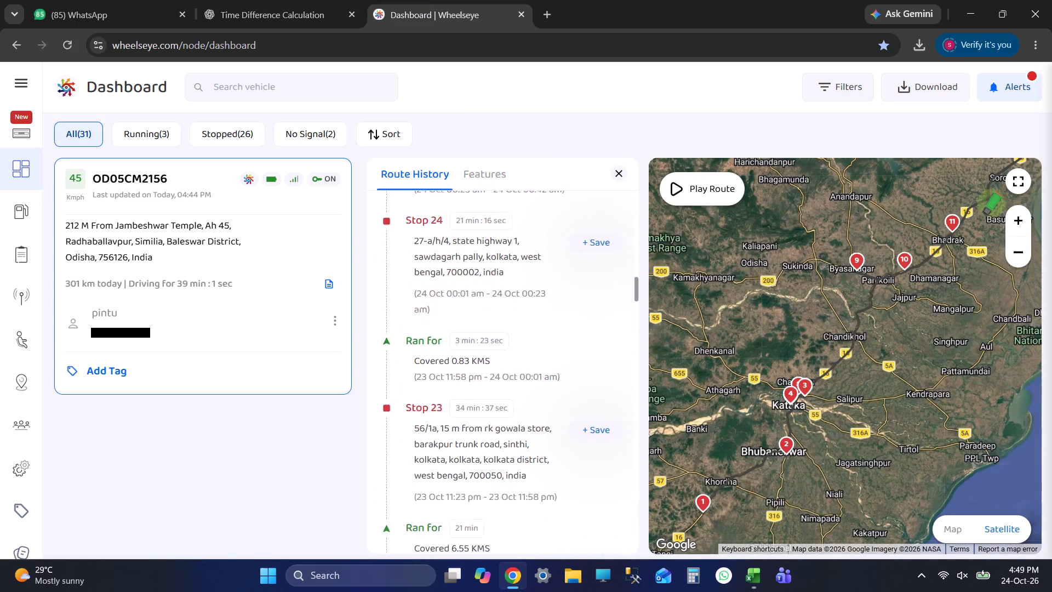
{"action": "scroll", "coordinate": [555, 377], "scroll_direction": "down", "scroll_amount": 1}
{"action": "scroll", "coordinate": [554, 368], "scroll_direction": "up", "scroll_amount": 1}
{"action": "scroll", "coordinate": [554, 368], "scroll_direction": "down", "scroll_amount": 1}
{"action": "scroll", "coordinate": [554, 353], "scroll_direction": "up", "scroll_amount": 1}
{"action": "scroll", "coordinate": [554, 357], "scroll_direction": "down", "scroll_amount": 1}
{"action": "scroll", "coordinate": [554, 360], "scroll_direction": "up", "scroll_amount": 1}
{"action": "scroll", "coordinate": [554, 363], "scroll_direction": "down", "scroll_amount": 14}
{"action": "scroll", "coordinate": [552, 363], "scroll_direction": "up", "scroll_amount": 1}
{"action": "scroll", "coordinate": [552, 363], "scroll_direction": "down", "scroll_amount": 3}
{"action": "scroll", "coordinate": [552, 353], "scroll_direction": "up", "scroll_amount": 1}
{"action": "scroll", "coordinate": [552, 353], "scroll_direction": "down", "scroll_amount": 2}
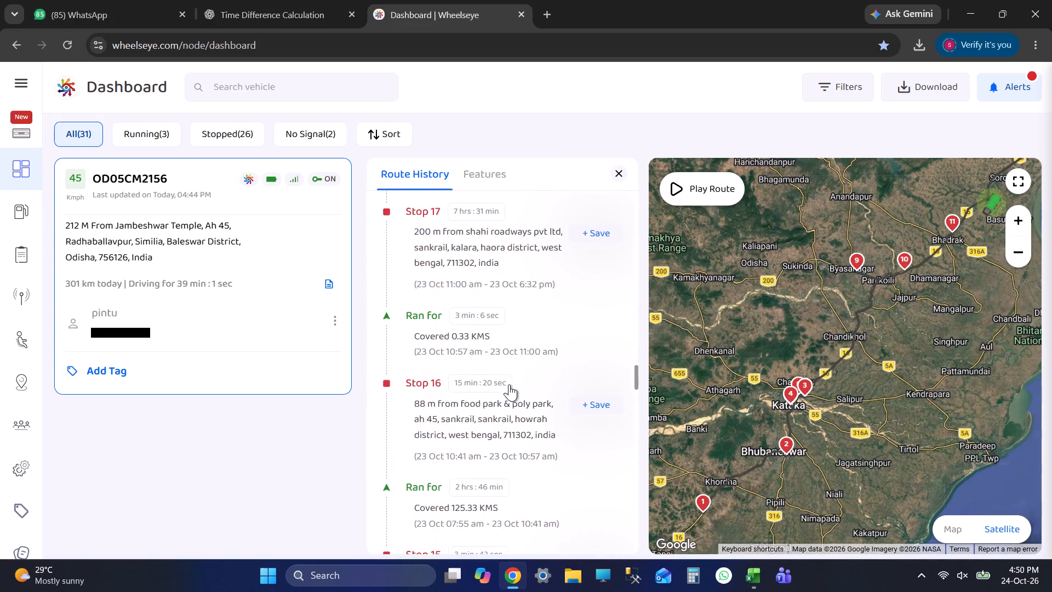
{"action": "left_click", "coordinate": [507, 383]}
{"action": "scroll", "coordinate": [851, 343], "scroll_direction": "down", "scroll_amount": 1}
{"action": "scroll", "coordinate": [849, 345], "scroll_direction": "up", "scroll_amount": 6}
{"action": "scroll", "coordinate": [510, 344], "scroll_direction": "up", "scroll_amount": 3}
{"action": "left_click", "coordinate": [493, 394]}
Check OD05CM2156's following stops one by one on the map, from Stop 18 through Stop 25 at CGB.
{"action": "scroll", "coordinate": [553, 389], "scroll_direction": "up", "scroll_amount": 3}
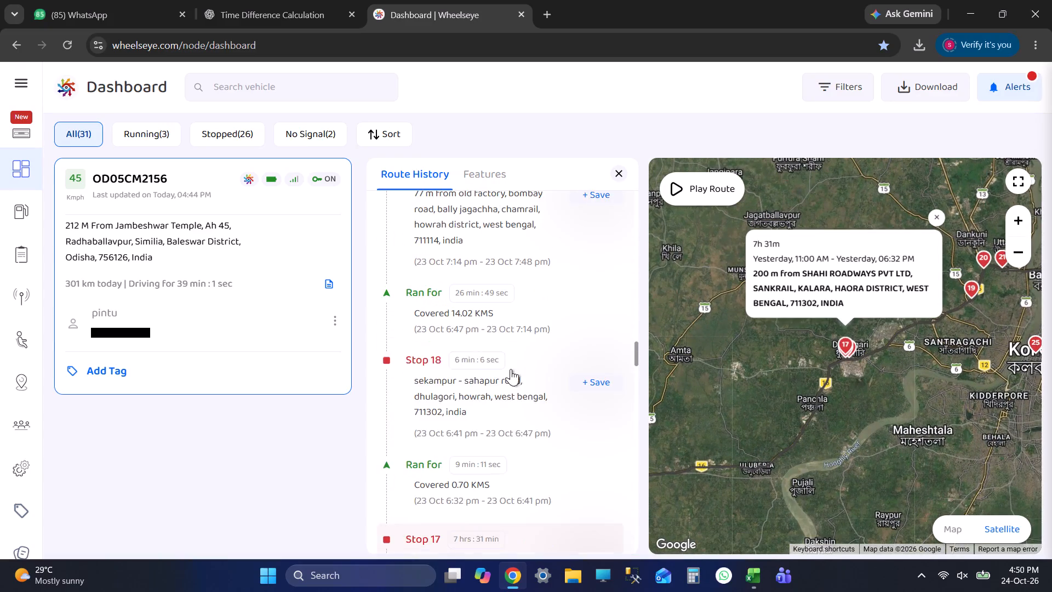
{"action": "left_click", "coordinate": [511, 369]}
{"action": "scroll", "coordinate": [532, 374], "scroll_direction": "up", "scroll_amount": 3}
{"action": "left_click", "coordinate": [493, 364]}
{"action": "scroll", "coordinate": [510, 373], "scroll_direction": "up", "scroll_amount": 3}
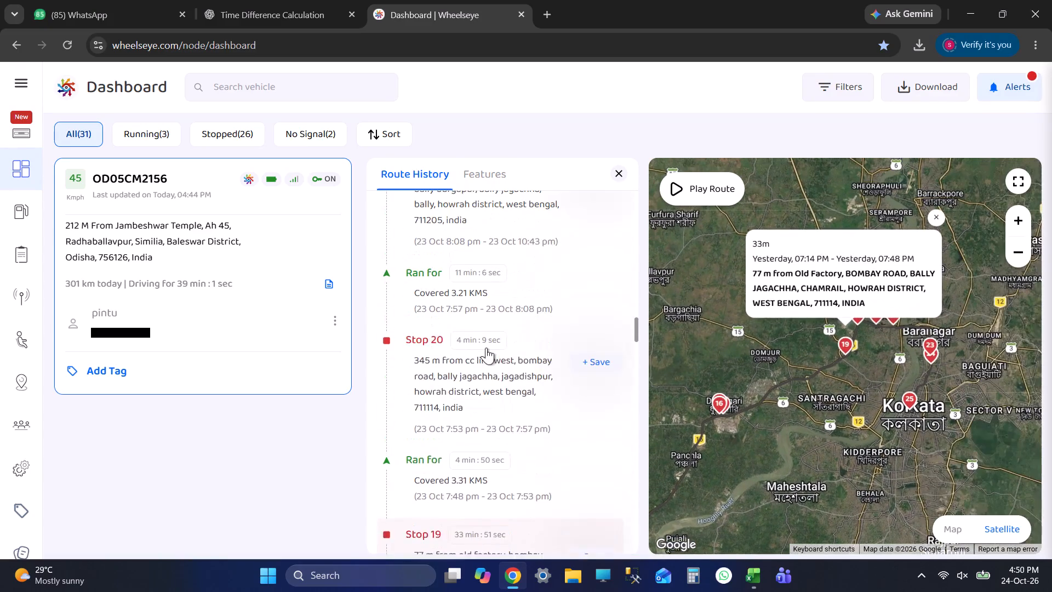
{"action": "left_click", "coordinate": [486, 348]}
{"action": "scroll", "coordinate": [513, 357], "scroll_direction": "up", "scroll_amount": 4}
{"action": "left_click", "coordinate": [532, 413]}
{"action": "scroll", "coordinate": [529, 415], "scroll_direction": "up", "scroll_amount": 3}
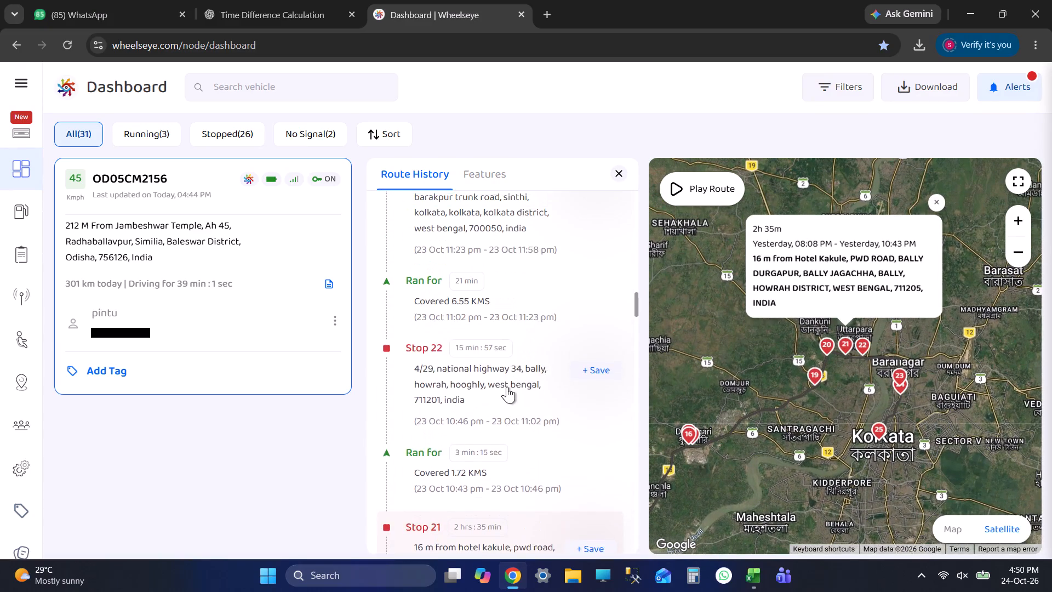
{"action": "left_click", "coordinate": [507, 386]}
{"action": "scroll", "coordinate": [512, 386], "scroll_direction": "up", "scroll_amount": 4}
{"action": "left_click", "coordinate": [501, 428]}
{"action": "scroll", "coordinate": [511, 424], "scroll_direction": "up", "scroll_amount": 4}
{"action": "left_click", "coordinate": [511, 424]}
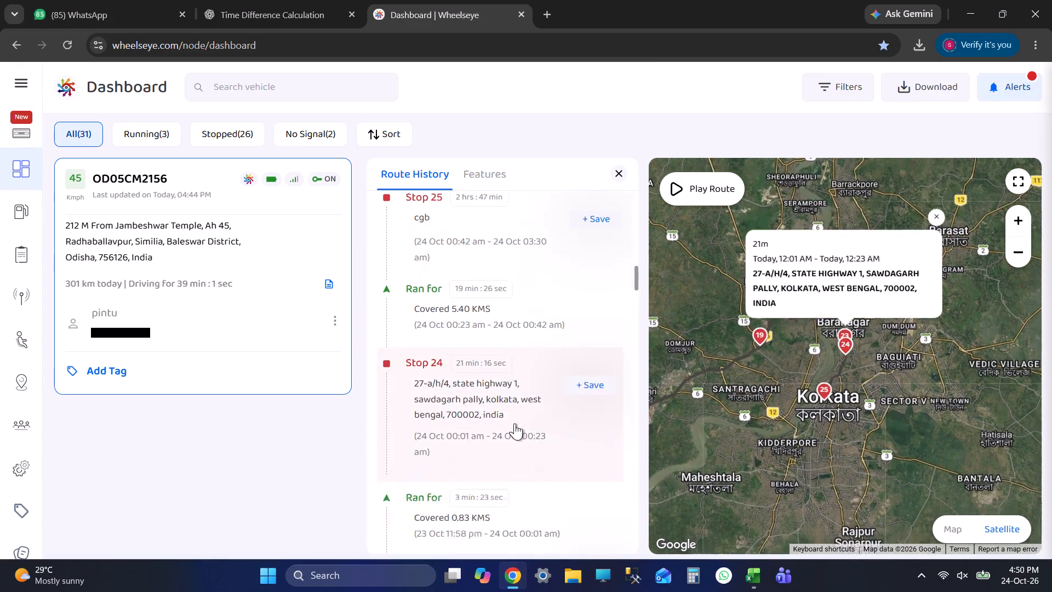
{"action": "scroll", "coordinate": [514, 423], "scroll_direction": "up", "scroll_amount": 3}
{"action": "left_click", "coordinate": [516, 406]}
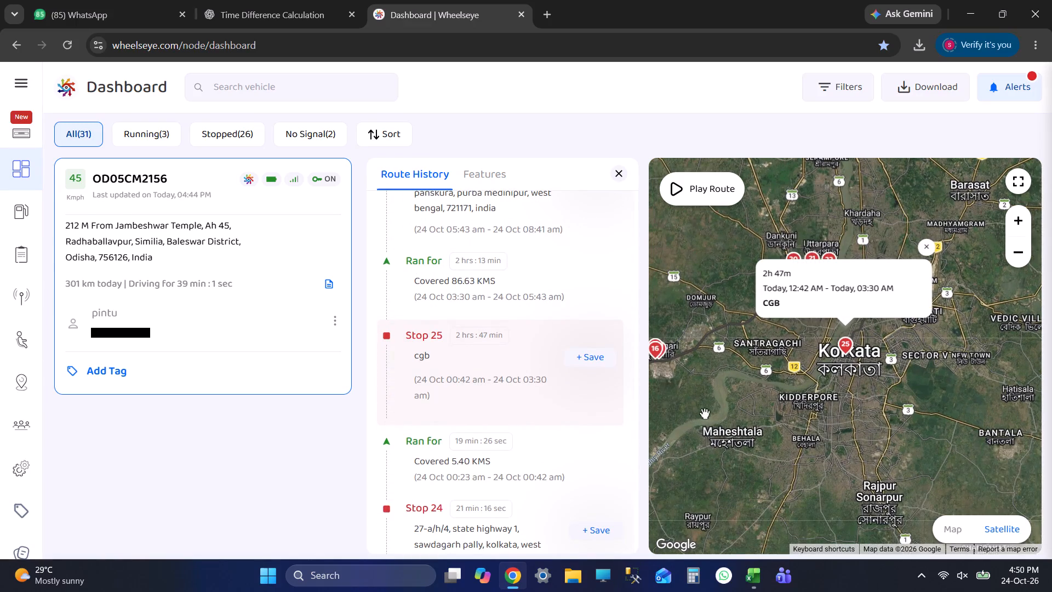
{"action": "key", "text": "alt+Tab"}
{"action": "left_click", "coordinate": [665, 341]}
{"action": "key", "text": "ctrl+s"}
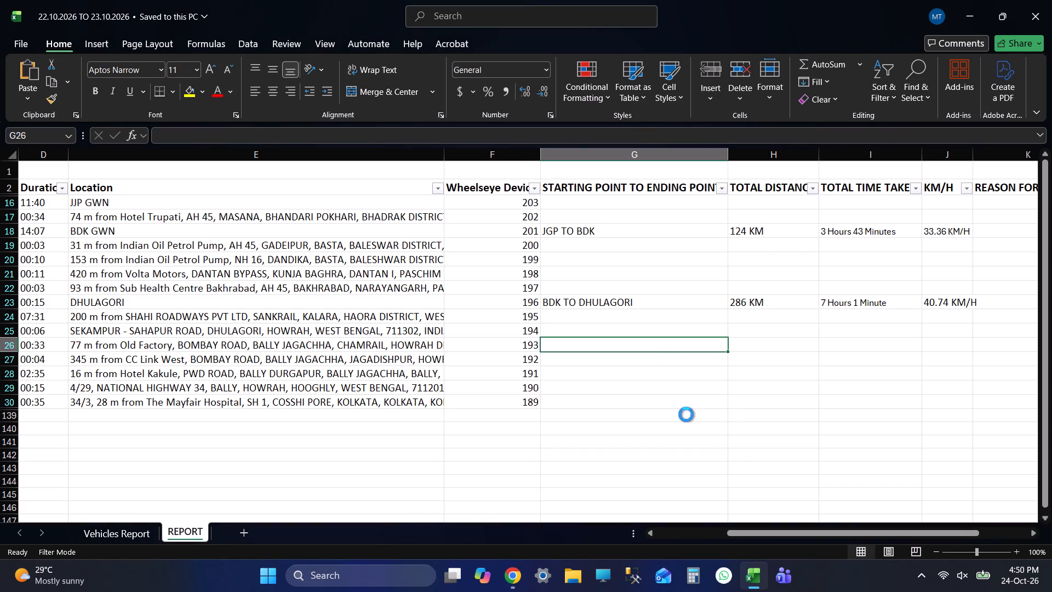
{"action": "left_click_drag", "start_coordinate": [780, 530], "coordinate": [521, 513]}
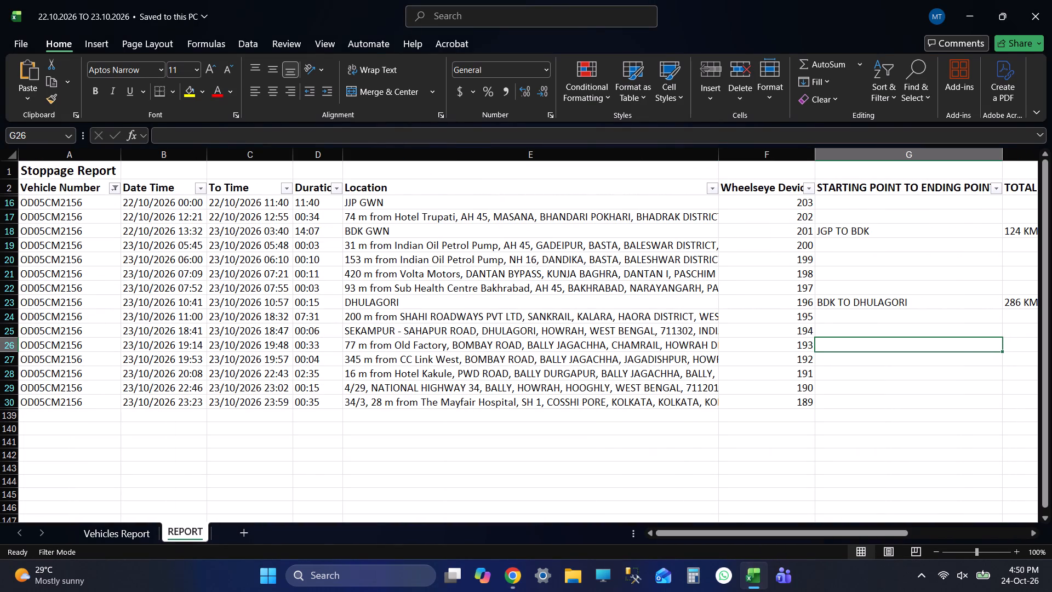
{"action": "left_click", "coordinate": [117, 184]}
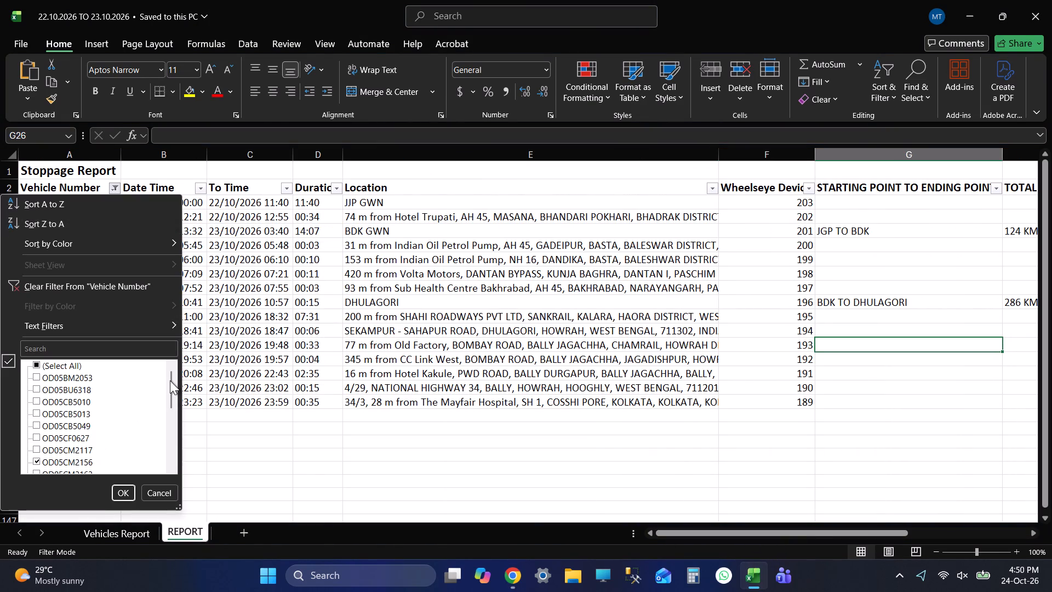
{"action": "left_click_drag", "start_coordinate": [169, 379], "coordinate": [173, 410]}
{"action": "left_click", "coordinate": [64, 378]}
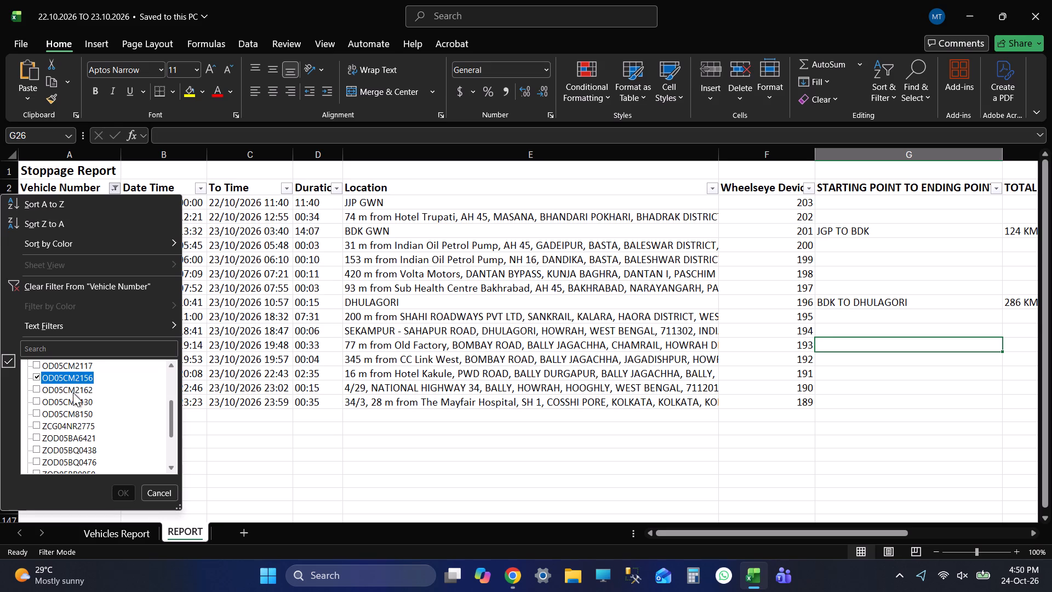
{"action": "left_click", "coordinate": [73, 392]}
{"action": "left_click", "coordinate": [123, 492]}
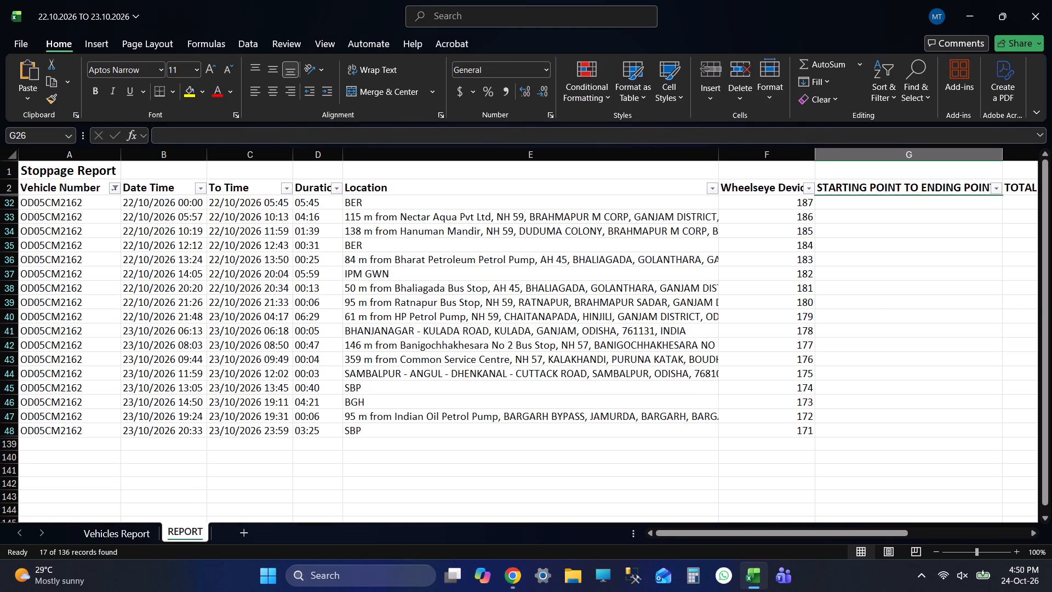
{"action": "left_click", "coordinate": [403, 210]}
{"action": "left_click", "coordinate": [382, 202]}
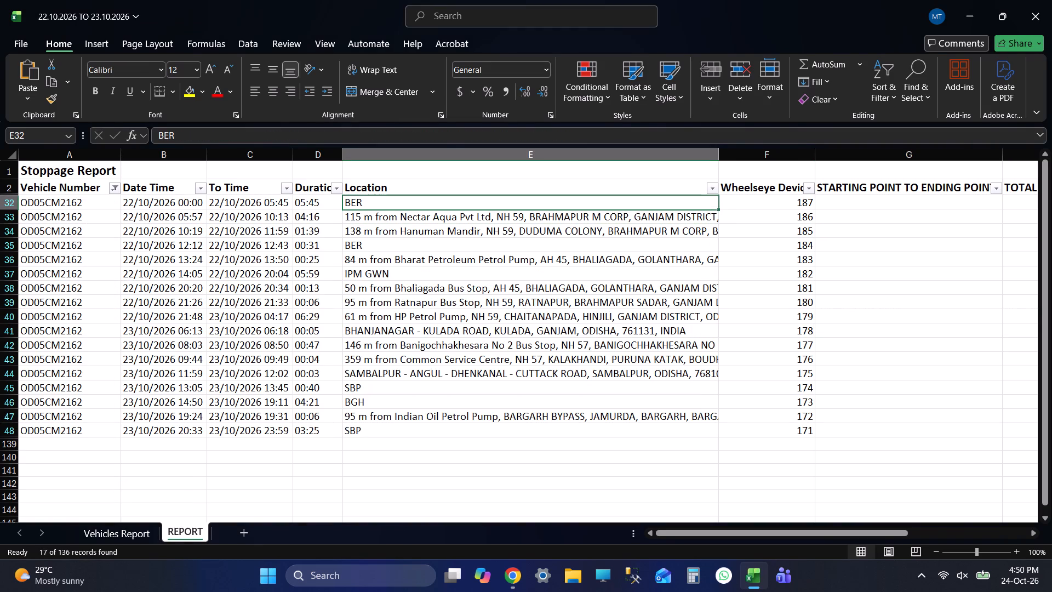
{"action": "key", "text": "ctrl+s"}
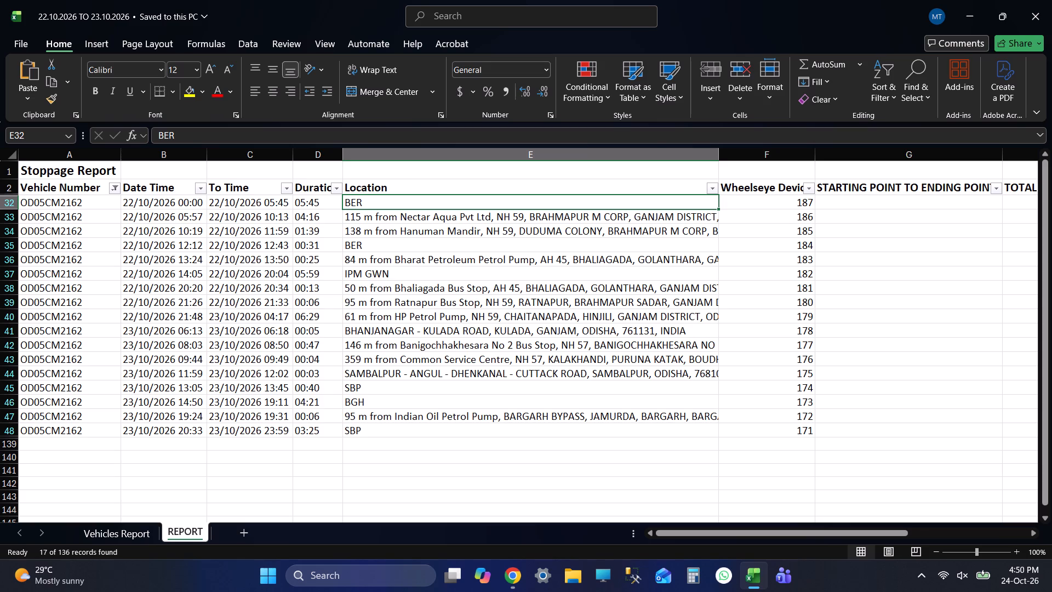
{"action": "left_click", "coordinate": [421, 273]}
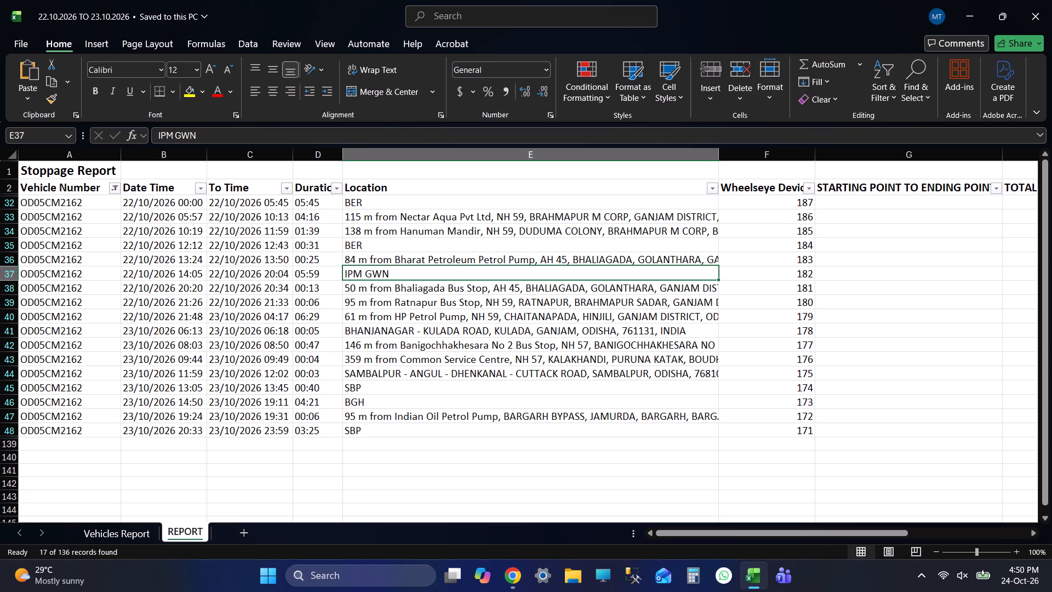
{"action": "left_click", "coordinate": [390, 244]}
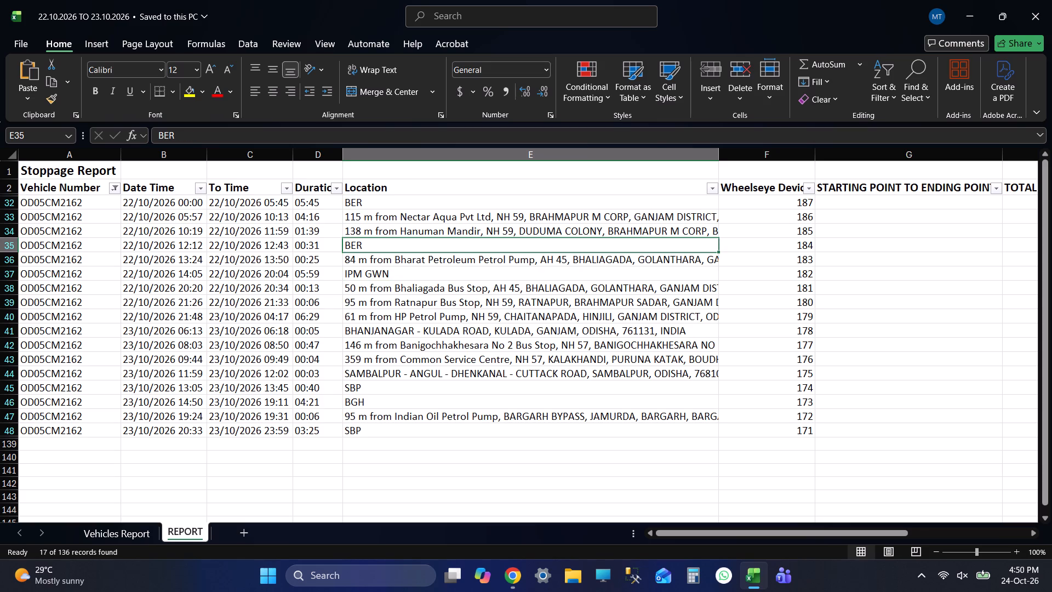
{"action": "key", "text": "shift+Tab"}
{"action": "key", "text": "shift+Tab"}
{"action": "key", "text": "shift+Tab"}
{"action": "key", "text": "shift+Tab"}
{"action": "key", "text": "shift+Tab"}
{"action": "key", "text": "shift+Tab"}
{"action": "key", "text": "shift+Tab"}
{"action": "key", "text": "shift+Tab"}
{"action": "key", "text": "ctrl+c"}
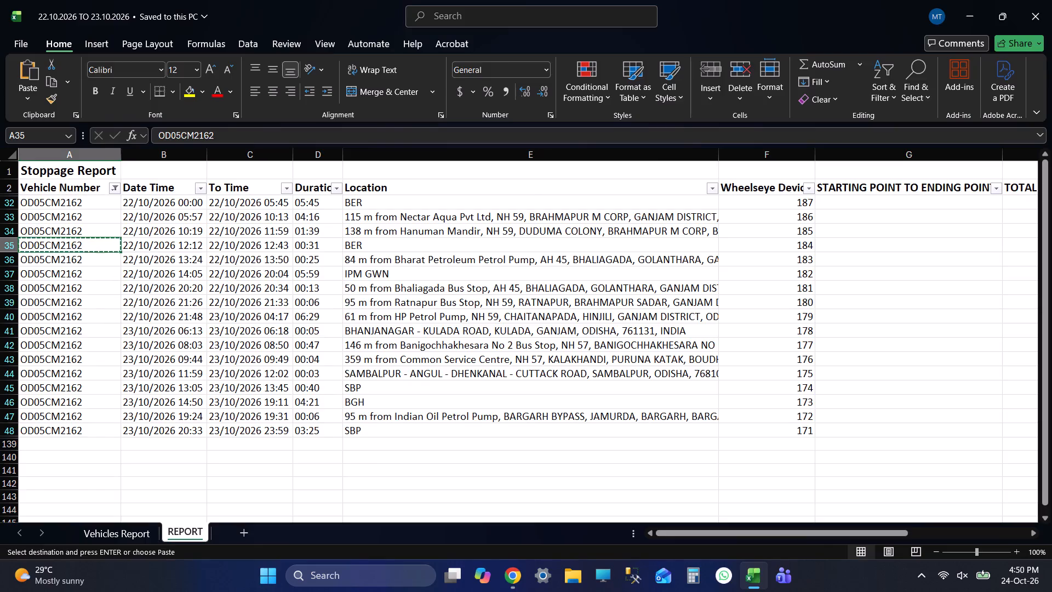
{"action": "key", "text": "alt+Tab"}
{"action": "left_click", "coordinate": [208, 90]}
{"action": "key", "text": "ctrl+v"}
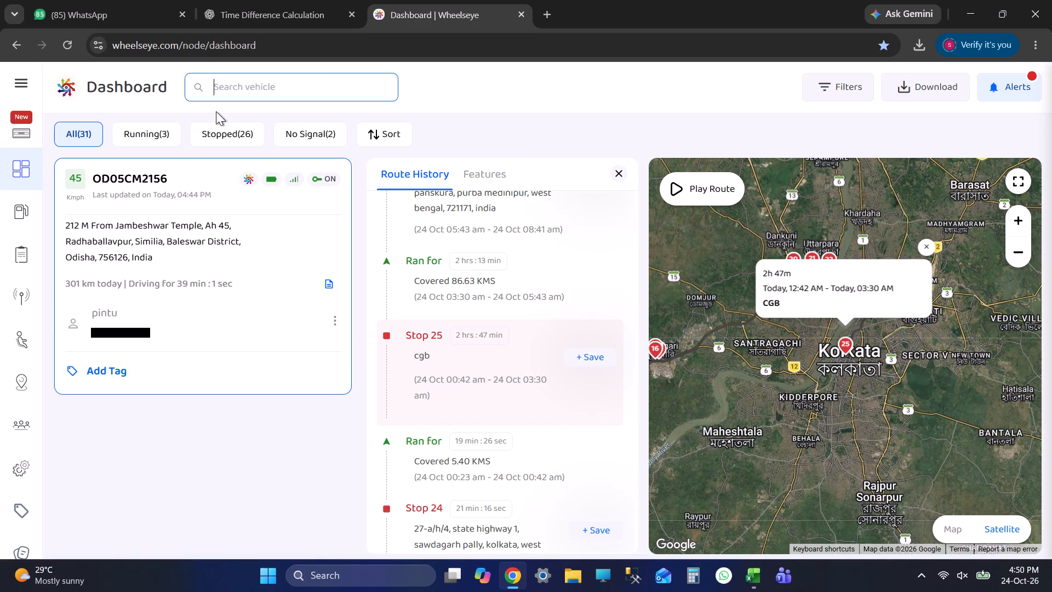
{"action": "key", "text": "Return"}
{"action": "left_click_drag", "start_coordinate": [95, 225], "coordinate": [101, 225]}
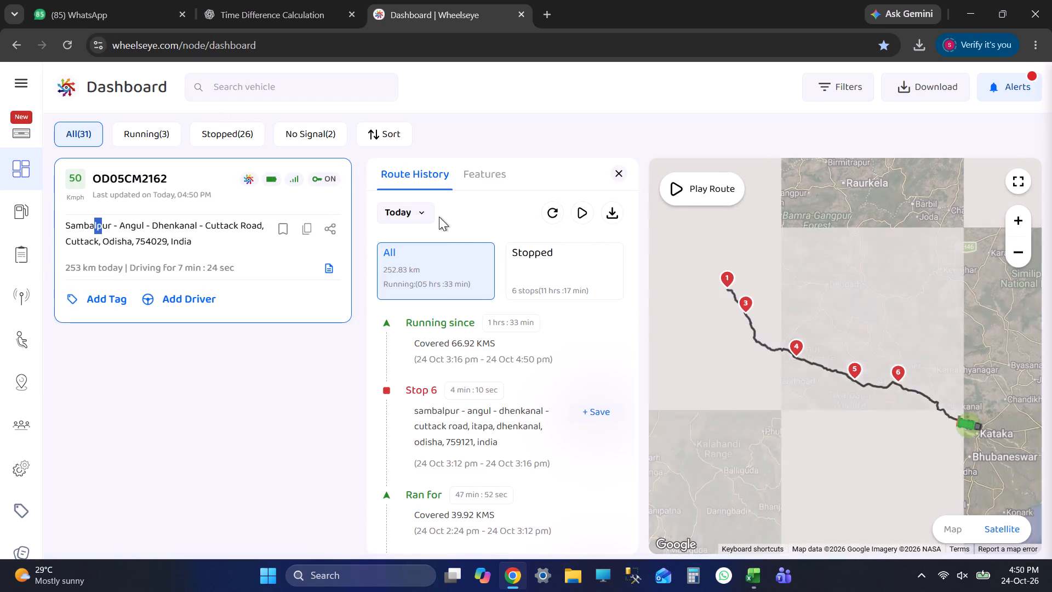
{"action": "left_click", "coordinate": [409, 216]}
{"action": "left_click", "coordinate": [470, 308]}
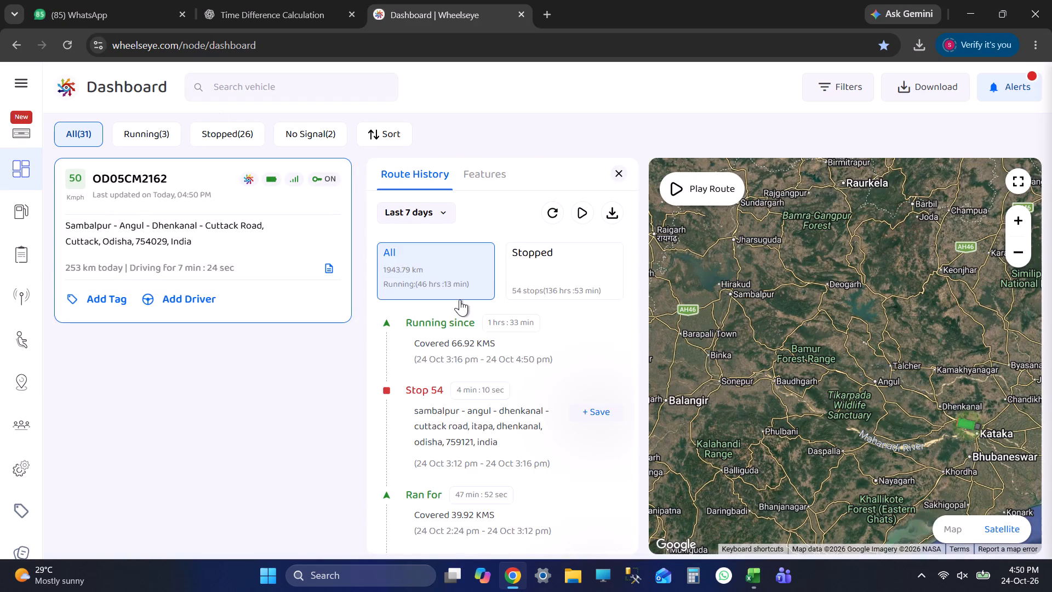
{"action": "key", "text": "alt+Tab"}
{"action": "key", "text": "alt+Tab"}
{"action": "scroll", "coordinate": [587, 544], "scroll_direction": "down", "scroll_amount": 6}
{"action": "scroll", "coordinate": [475, 426], "scroll_direction": "up", "scroll_amount": 1}
{"action": "scroll", "coordinate": [475, 427], "scroll_direction": "down", "scroll_amount": 3}
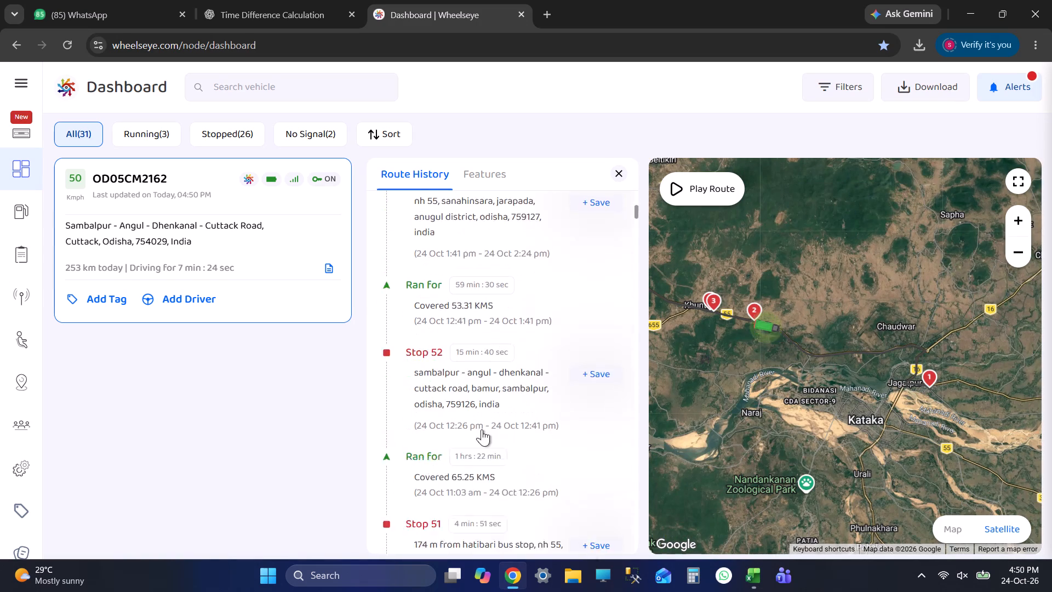
{"action": "scroll", "coordinate": [484, 429], "scroll_direction": "up", "scroll_amount": 1}
{"action": "scroll", "coordinate": [484, 431], "scroll_direction": "down", "scroll_amount": 1}
{"action": "scroll", "coordinate": [484, 432], "scroll_direction": "up", "scroll_amount": 1}
{"action": "scroll", "coordinate": [484, 432], "scroll_direction": "down", "scroll_amount": 3}
{"action": "scroll", "coordinate": [489, 414], "scroll_direction": "up", "scroll_amount": 1}
{"action": "scroll", "coordinate": [489, 418], "scroll_direction": "down", "scroll_amount": 1}
{"action": "scroll", "coordinate": [489, 421], "scroll_direction": "up", "scroll_amount": 1}
{"action": "scroll", "coordinate": [489, 421], "scroll_direction": "down", "scroll_amount": 9}
{"action": "scroll", "coordinate": [491, 420], "scroll_direction": "up", "scroll_amount": 1}
{"action": "scroll", "coordinate": [491, 421], "scroll_direction": "down", "scroll_amount": 3}
{"action": "scroll", "coordinate": [492, 410], "scroll_direction": "up", "scroll_amount": 1}
{"action": "scroll", "coordinate": [492, 410], "scroll_direction": "down", "scroll_amount": 5}
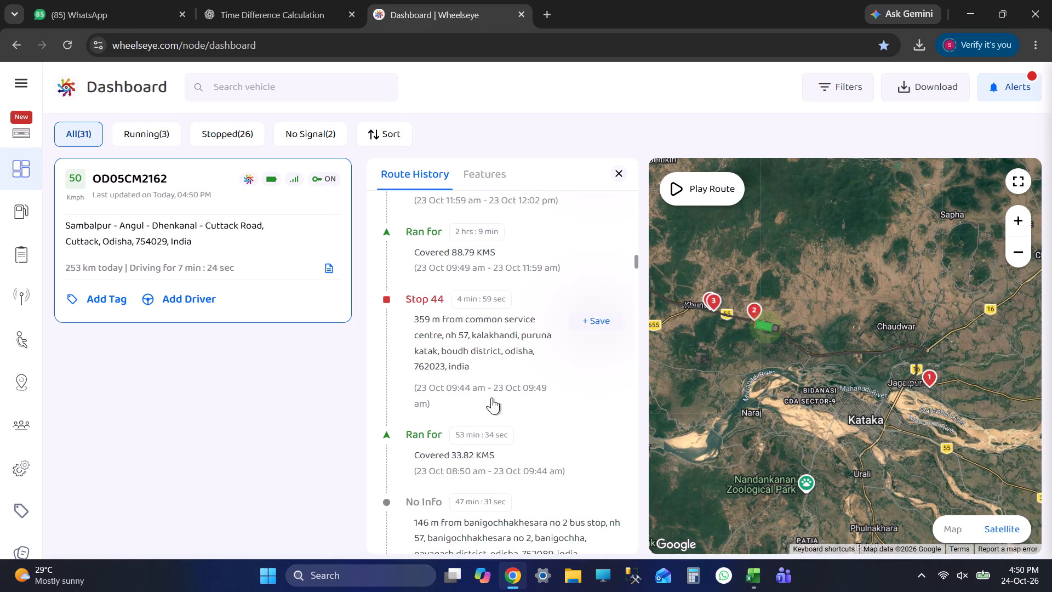
{"action": "scroll", "coordinate": [493, 396], "scroll_direction": "down", "scroll_amount": 2}
{"action": "scroll", "coordinate": [496, 409], "scroll_direction": "up", "scroll_amount": 1}
{"action": "scroll", "coordinate": [498, 412], "scroll_direction": "down", "scroll_amount": 11}
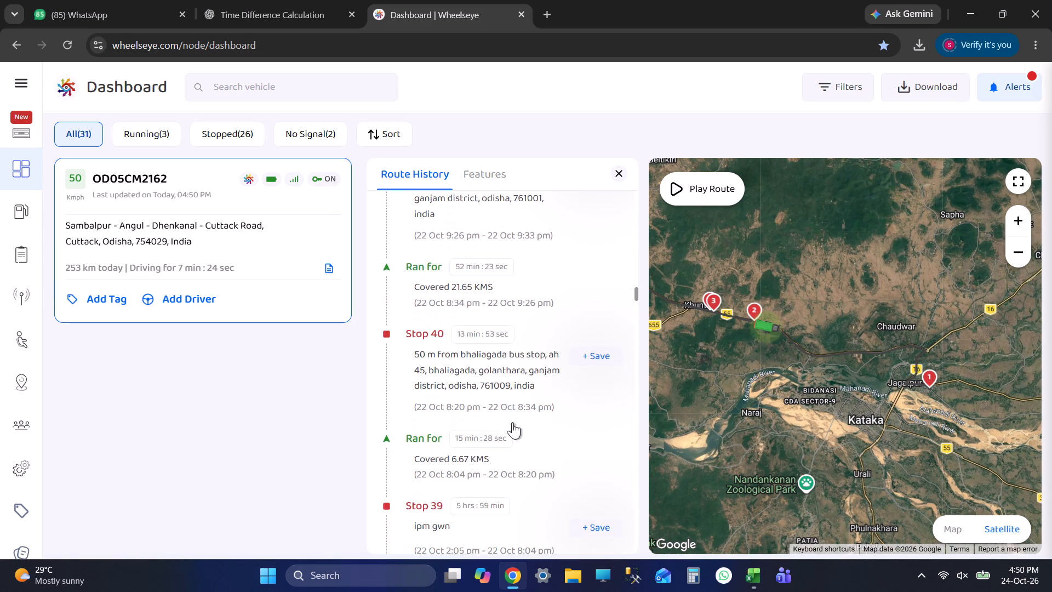
{"action": "scroll", "coordinate": [509, 441], "scroll_direction": "down", "scroll_amount": 3}
{"action": "left_click", "coordinate": [492, 316]}
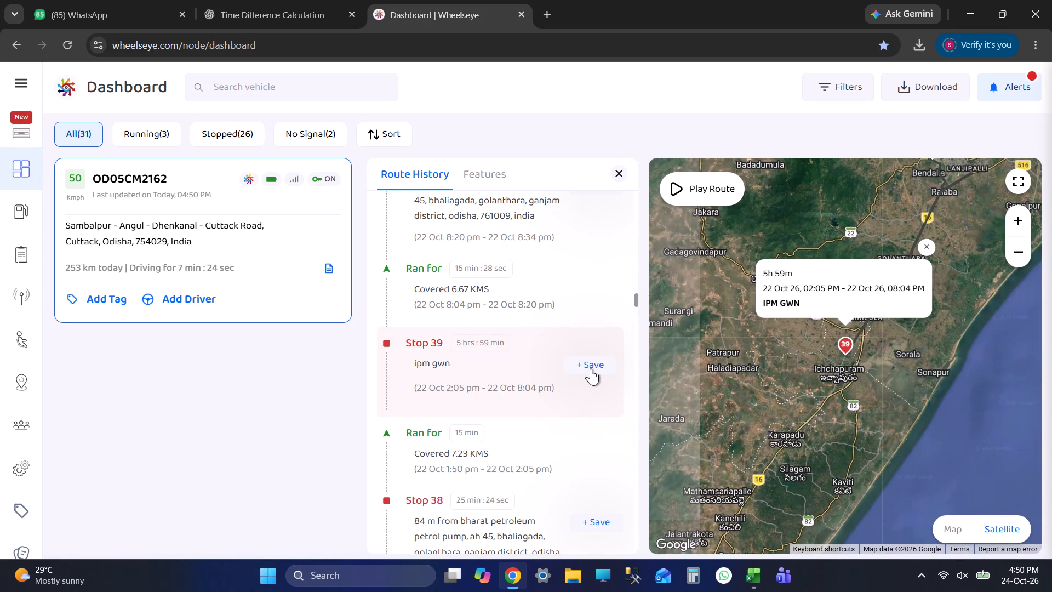
{"action": "scroll", "coordinate": [592, 375], "scroll_direction": "up", "scroll_amount": 2}
{"action": "key", "text": "alt+Tab"}
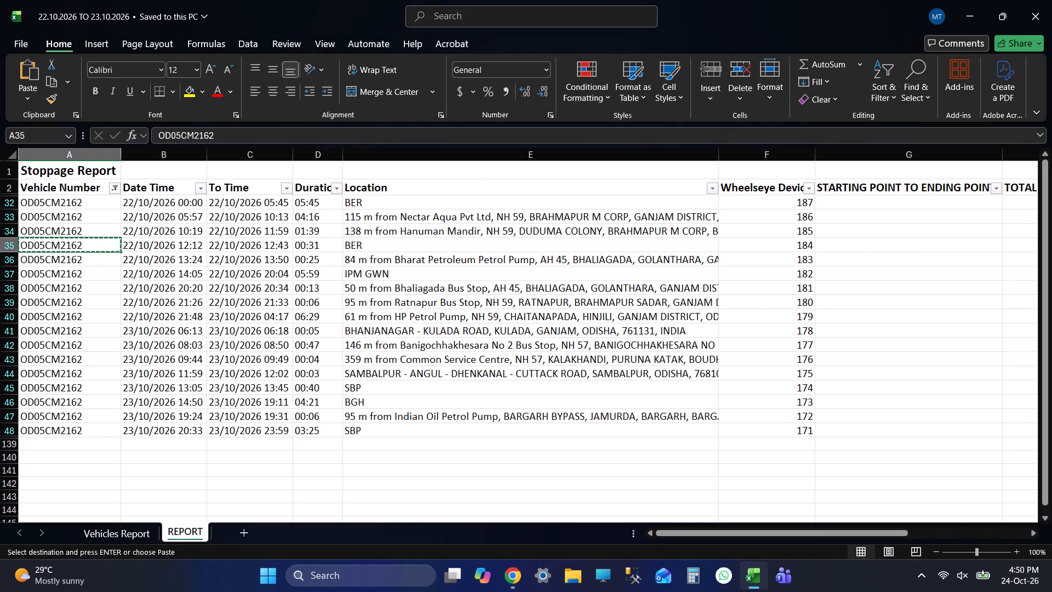
{"action": "key", "text": "alt+Tab"}
{"action": "key", "text": "alt+Tab"}
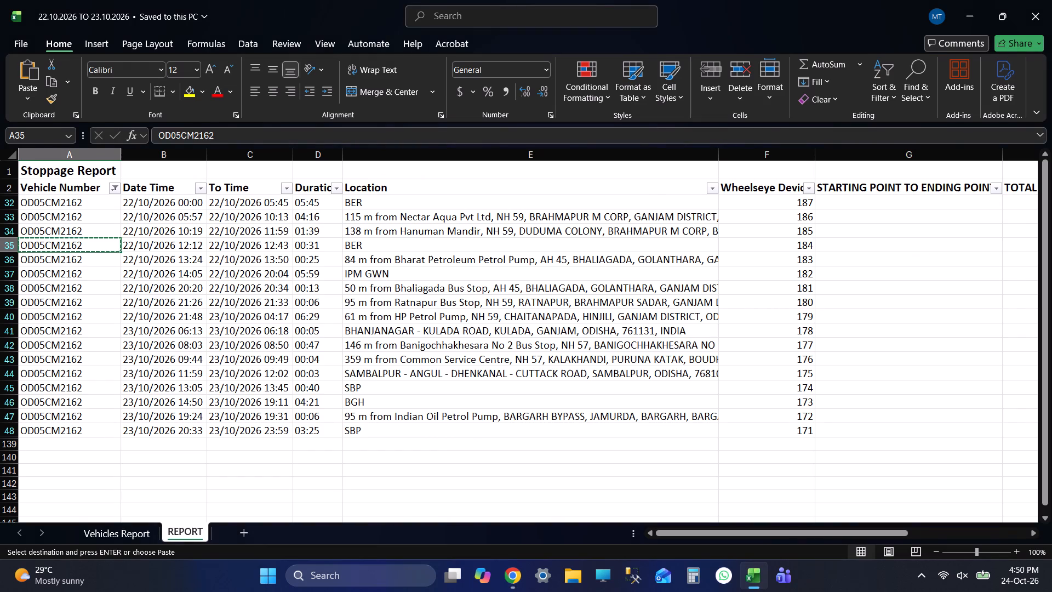
{"action": "key", "text": "alt+Tab"}
{"action": "scroll", "coordinate": [496, 398], "scroll_direction": "down", "scroll_amount": 3}
{"action": "scroll", "coordinate": [495, 406], "scroll_direction": "up", "scroll_amount": 1}
{"action": "scroll", "coordinate": [495, 406], "scroll_direction": "down", "scroll_amount": 1}
{"action": "scroll", "coordinate": [495, 406], "scroll_direction": "up", "scroll_amount": 1}
{"action": "scroll", "coordinate": [517, 379], "scroll_direction": "down", "scroll_amount": 5}
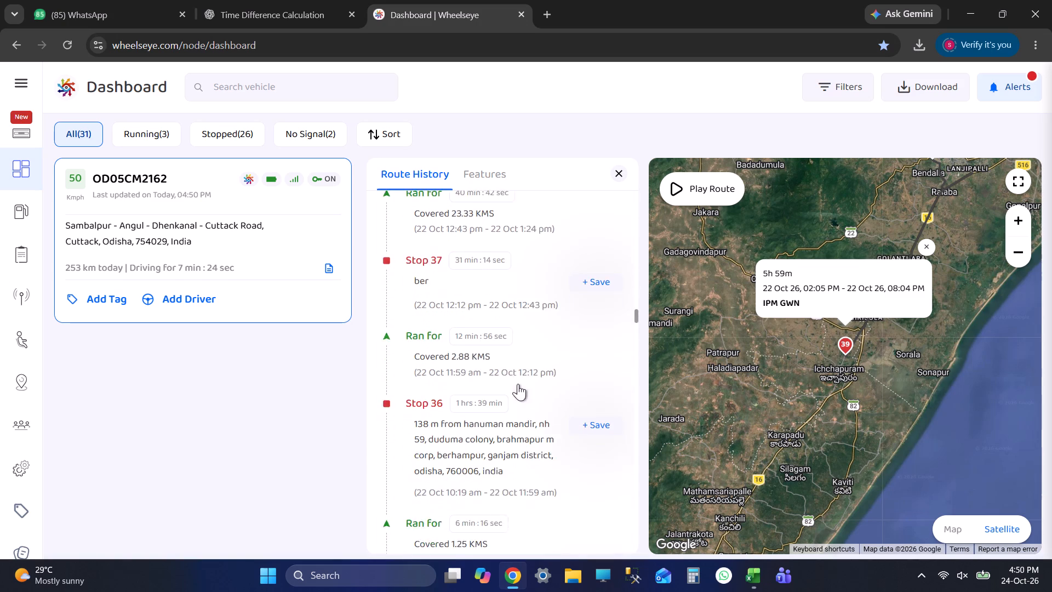
{"action": "scroll", "coordinate": [518, 384], "scroll_direction": "down", "scroll_amount": 10}
{"action": "scroll", "coordinate": [518, 269], "scroll_direction": "up", "scroll_amount": 2}
{"action": "left_click", "coordinate": [510, 291]}
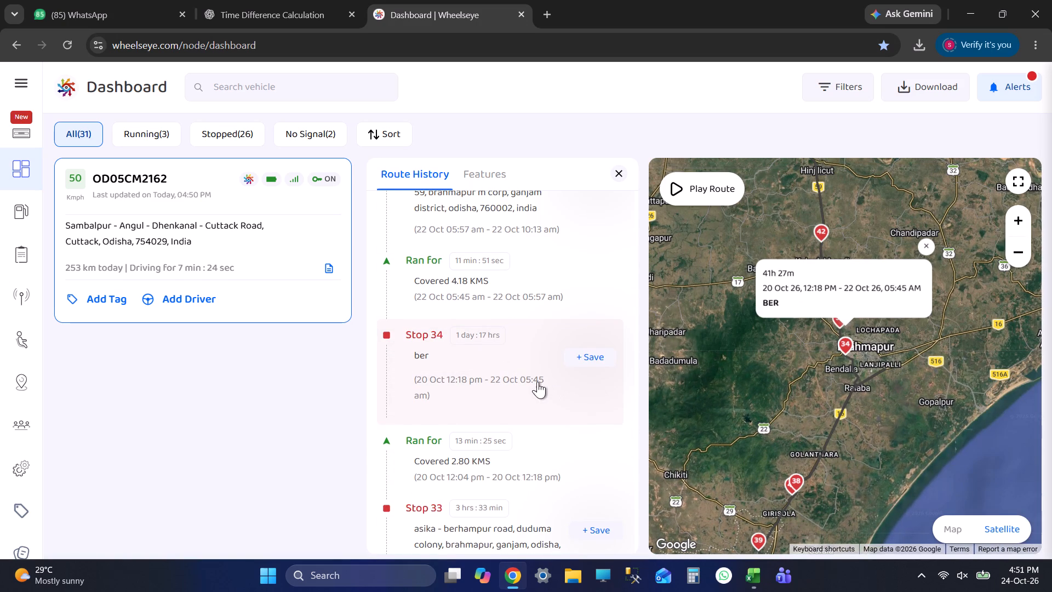
{"action": "scroll", "coordinate": [541, 414], "scroll_direction": "down", "scroll_amount": 2}
{"action": "left_click", "coordinate": [527, 384]}
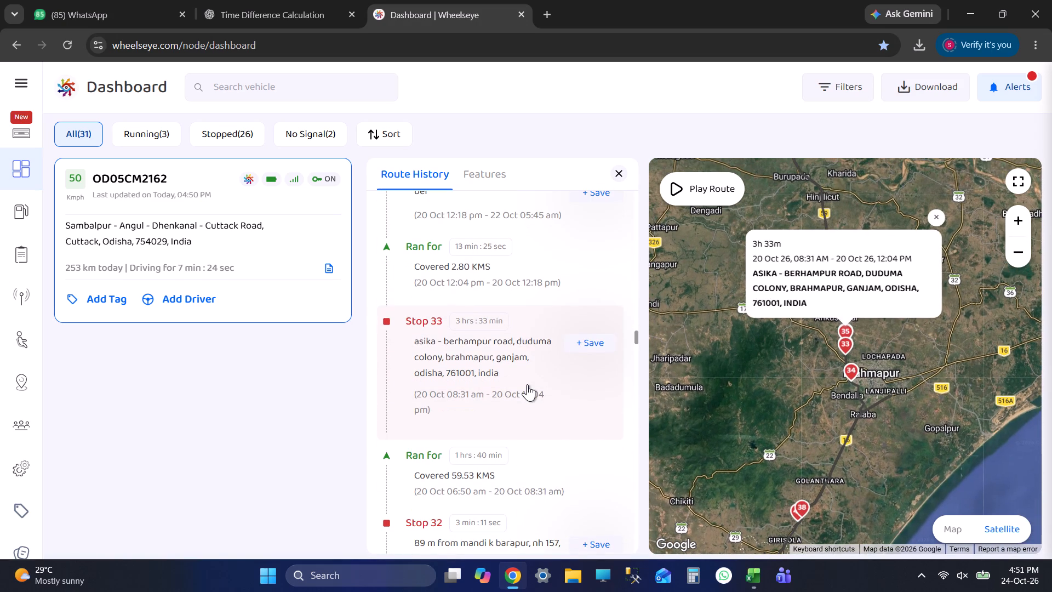
{"action": "scroll", "coordinate": [527, 384], "scroll_direction": "down", "scroll_amount": 2}
{"action": "left_click", "coordinate": [495, 408]}
{"action": "scroll", "coordinate": [517, 402], "scroll_direction": "down", "scroll_amount": 3}
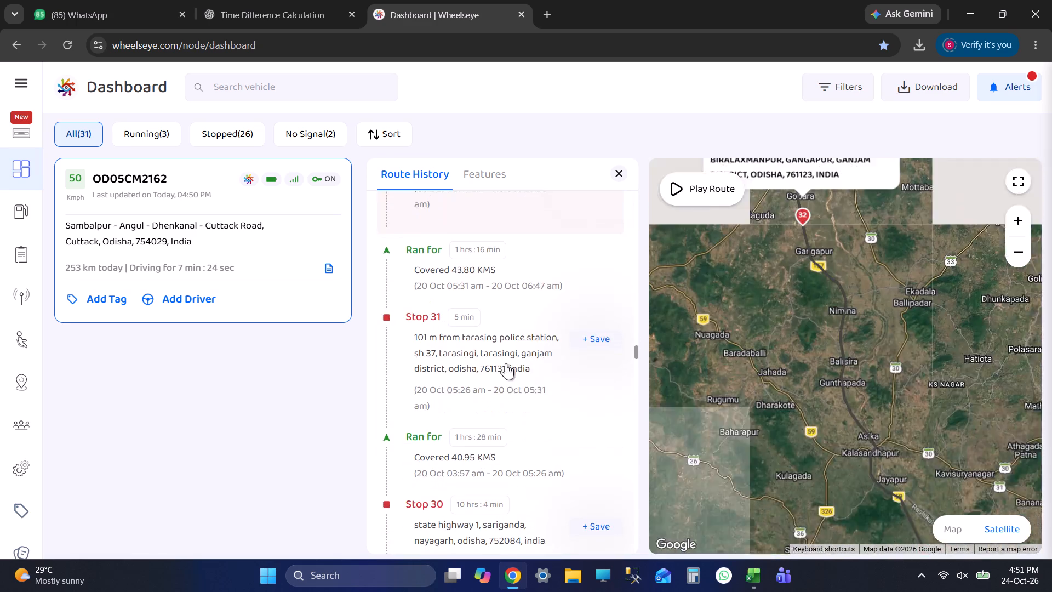
{"action": "left_click", "coordinate": [506, 348]}
{"action": "scroll", "coordinate": [518, 365], "scroll_direction": "down", "scroll_amount": 3}
{"action": "left_click", "coordinate": [510, 371]}
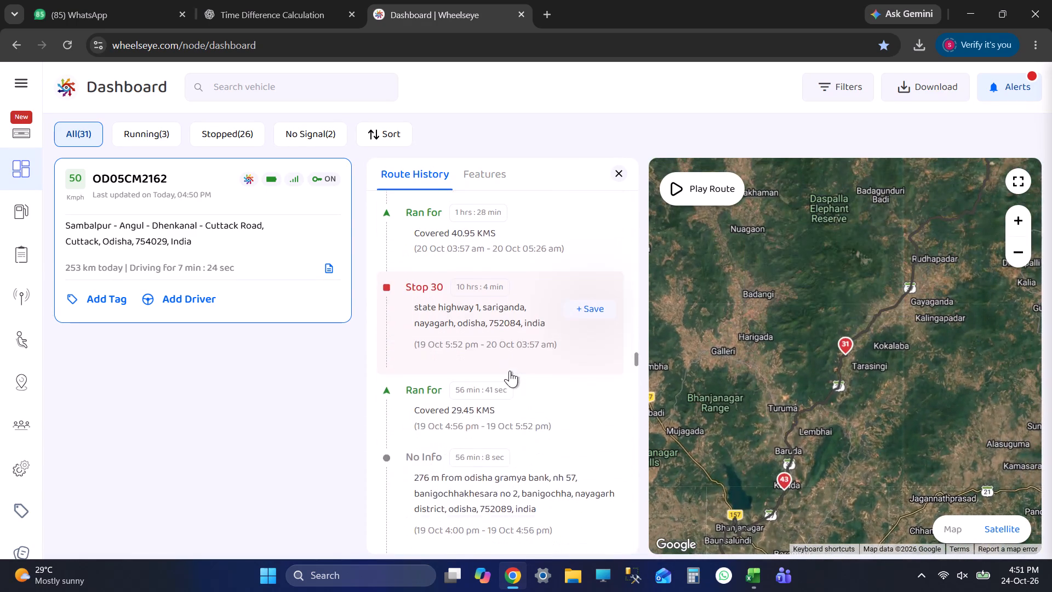
{"action": "scroll", "coordinate": [862, 351], "scroll_direction": "up", "scroll_amount": 5}
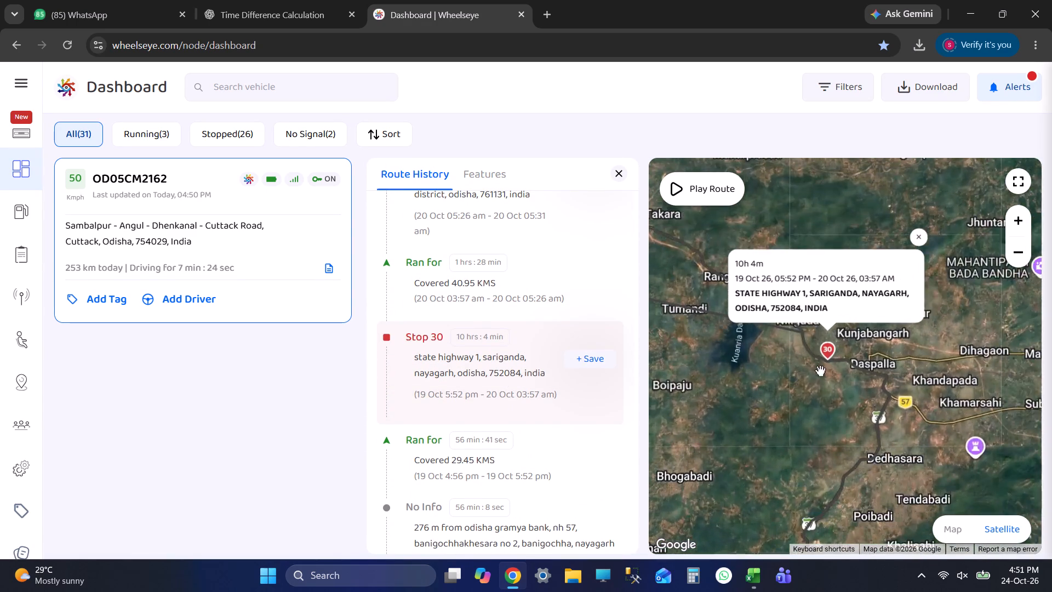
Follow the 20 October route forward from Stop 31 to Stop 33 and inspect the Asika-Berhampur Road stop's location on the map.
{"action": "scroll", "coordinate": [527, 378], "scroll_direction": "up", "scroll_amount": 2}
{"action": "left_click", "coordinate": [499, 351]}
{"action": "scroll", "coordinate": [506, 359], "scroll_direction": "up", "scroll_amount": 4}
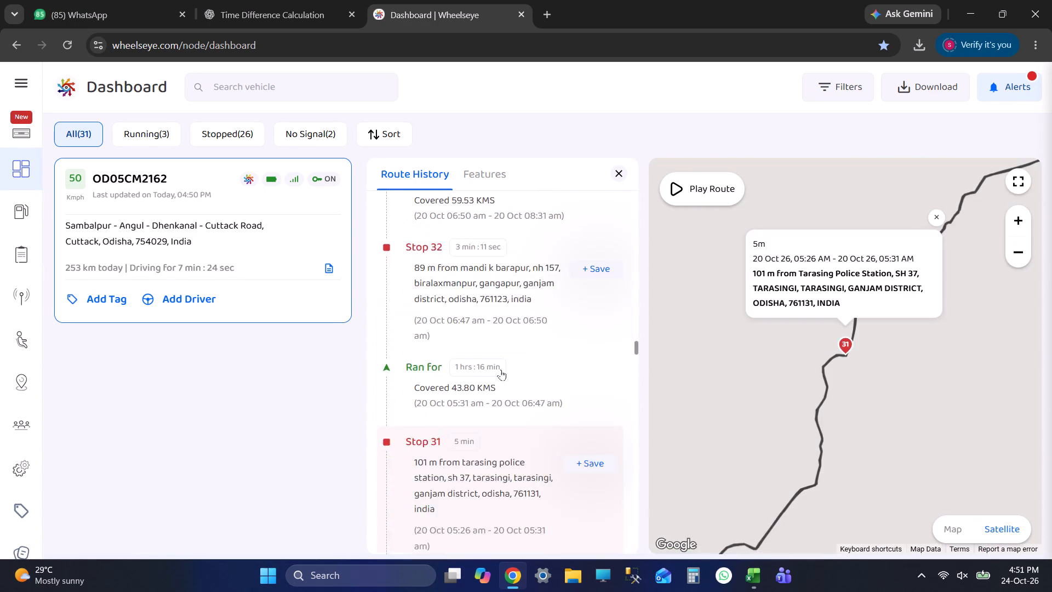
{"action": "left_click", "coordinate": [472, 415]}
{"action": "scroll", "coordinate": [484, 401], "scroll_direction": "up", "scroll_amount": 2}
{"action": "left_click", "coordinate": [490, 357]}
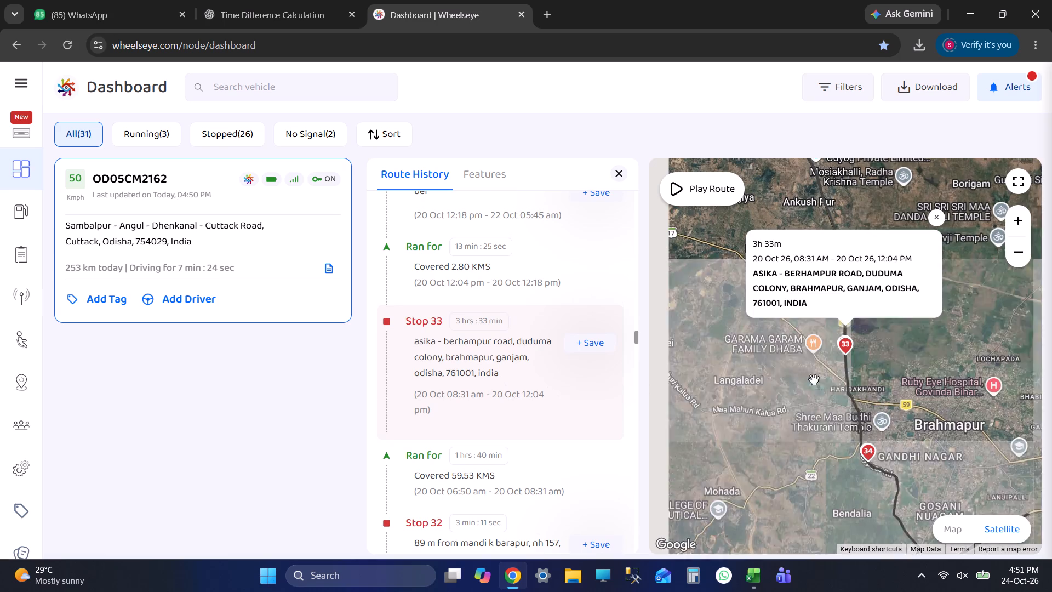
{"action": "scroll", "coordinate": [854, 395], "scroll_direction": "down", "scroll_amount": 7}
{"action": "scroll", "coordinate": [831, 413], "scroll_direction": "up", "scroll_amount": 1}
{"action": "scroll", "coordinate": [831, 413], "scroll_direction": "down", "scroll_amount": 1}
{"action": "scroll", "coordinate": [527, 409], "scroll_direction": "up", "scroll_amount": 3}
View Stops 34 to 36 around Brahmapur and inspect Stop 35 near Nectar Aqua Pvt Ltd closely on the map.
{"action": "left_click", "coordinate": [493, 382]}
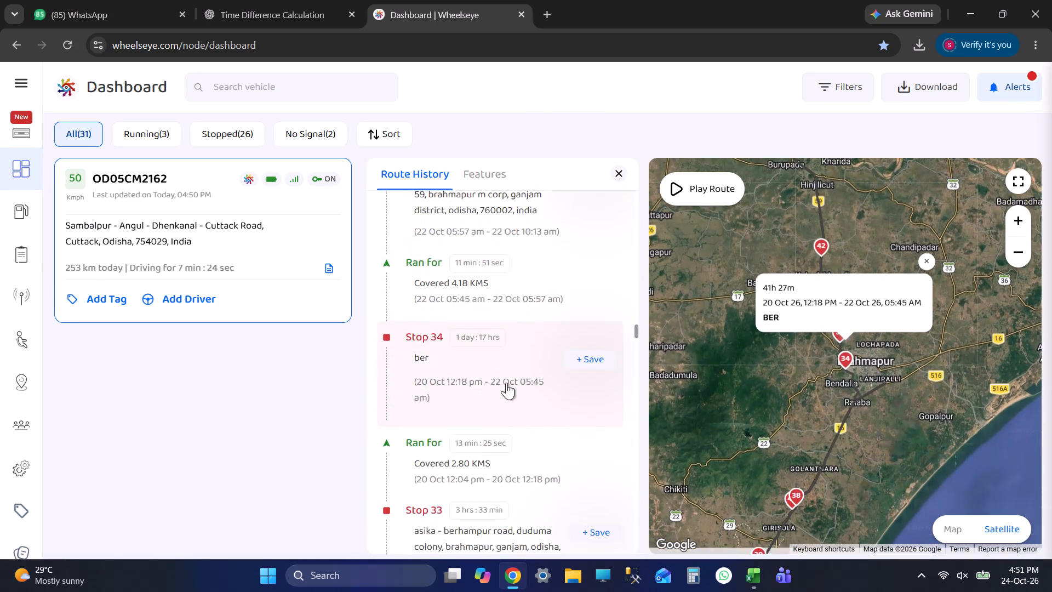
{"action": "scroll", "coordinate": [513, 387], "scroll_direction": "up", "scroll_amount": 2}
{"action": "left_click", "coordinate": [516, 344]}
{"action": "scroll", "coordinate": [529, 356], "scroll_direction": "up", "scroll_amount": 3}
{"action": "left_click", "coordinate": [516, 363]}
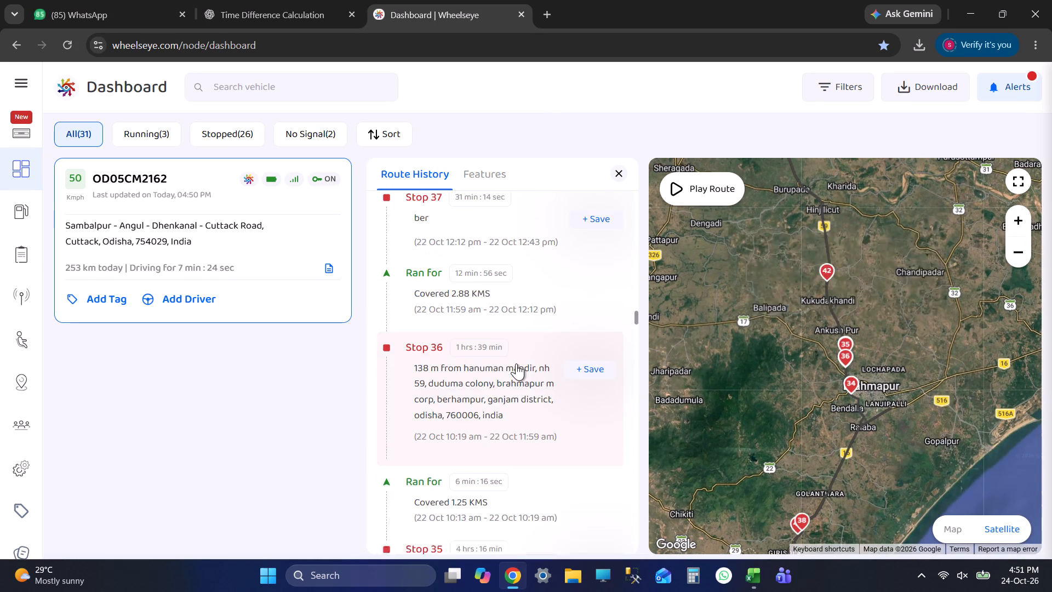
{"action": "scroll", "coordinate": [529, 374], "scroll_direction": "down", "scroll_amount": 2}
{"action": "left_click", "coordinate": [516, 383]}
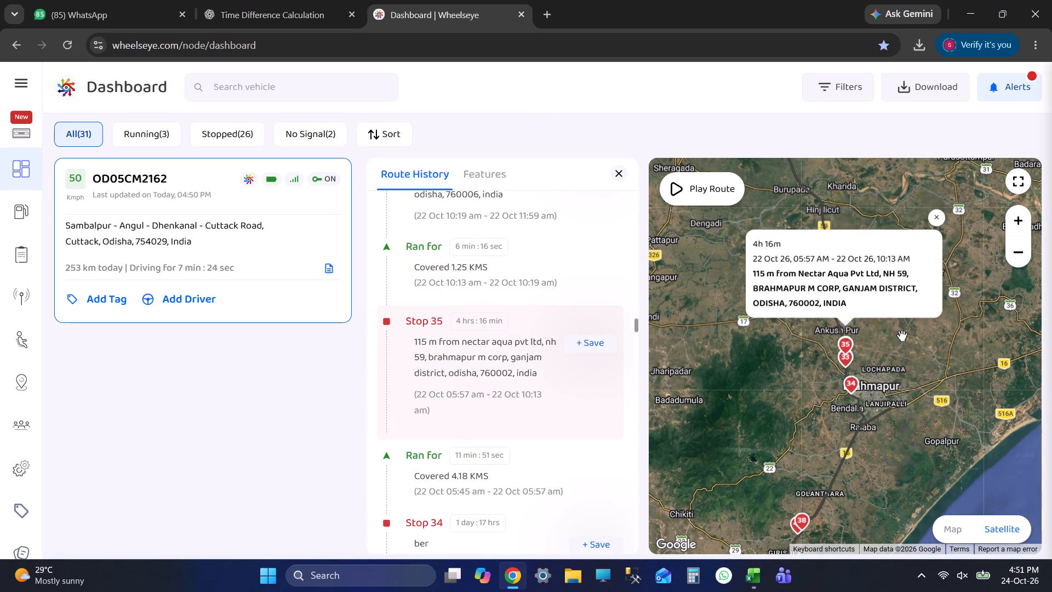
{"action": "scroll", "coordinate": [893, 335], "scroll_direction": "up", "scroll_amount": 13}
{"action": "scroll", "coordinate": [784, 383], "scroll_direction": "down", "scroll_amount": 1}
{"action": "scroll", "coordinate": [783, 383], "scroll_direction": "up", "scroll_amount": 3}
{"action": "scroll", "coordinate": [451, 426], "scroll_direction": "down", "scroll_amount": 4}
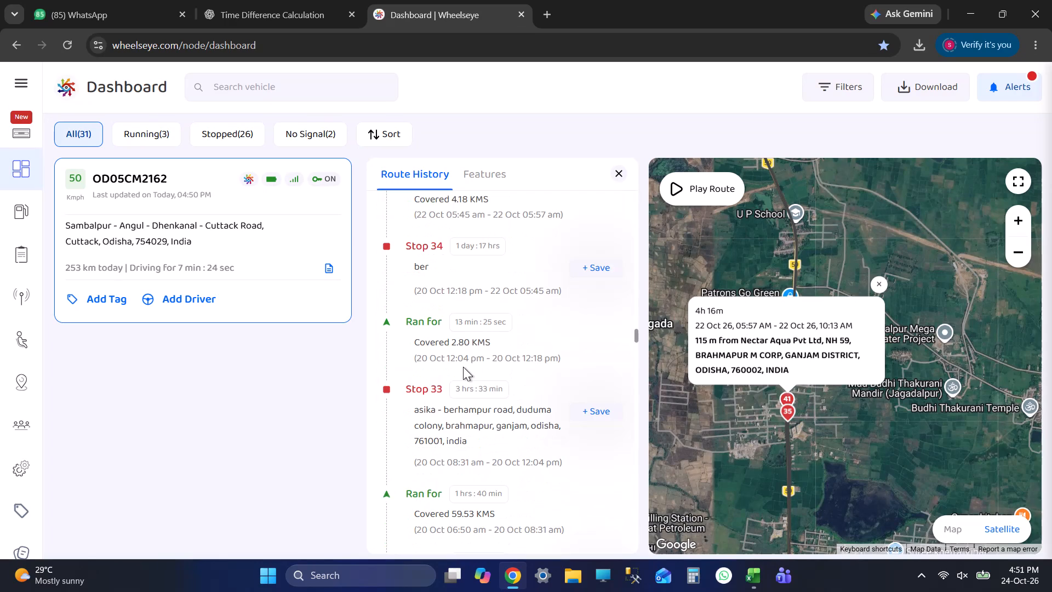
Recheck the move from Stop 34 to Stop 36 and examine the Hanuman Mandir stop's surroundings on the map.
{"action": "left_click", "coordinate": [483, 290]}
{"action": "scroll", "coordinate": [519, 311], "scroll_direction": "up", "scroll_amount": 2}
{"action": "left_click", "coordinate": [505, 315]}
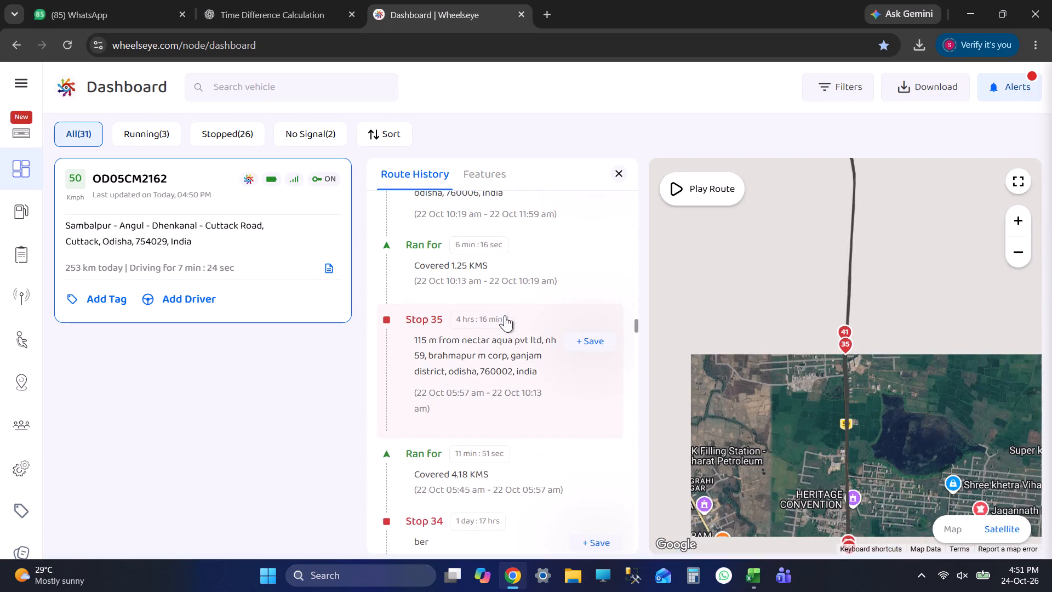
{"action": "scroll", "coordinate": [526, 316], "scroll_direction": "up", "scroll_amount": 2}
{"action": "left_click", "coordinate": [512, 316]}
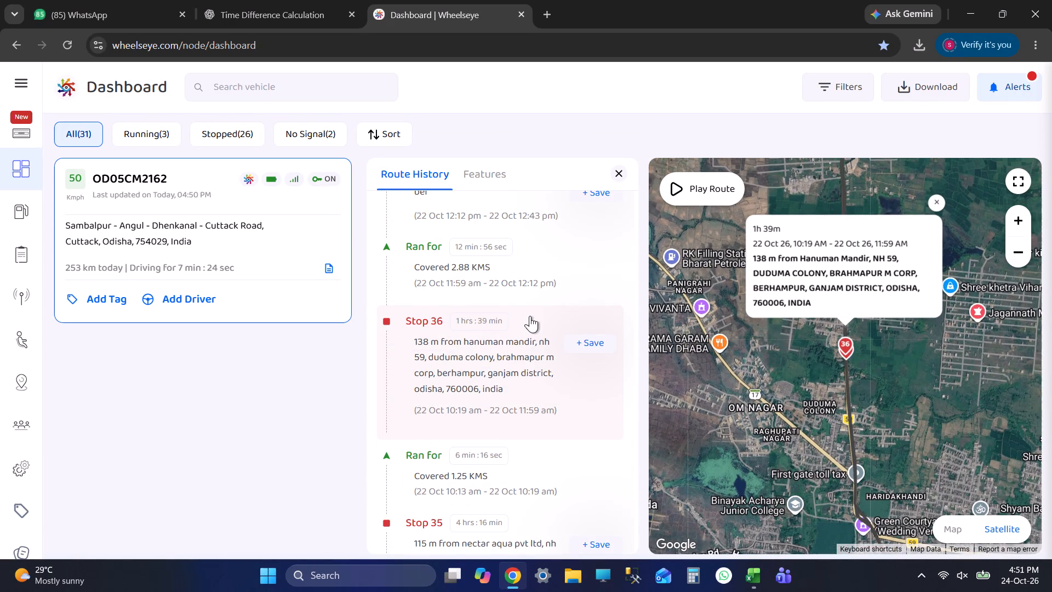
{"action": "scroll", "coordinate": [834, 367], "scroll_direction": "up", "scroll_amount": 8}
{"action": "left_click_drag", "start_coordinate": [877, 335], "coordinate": [780, 409]}
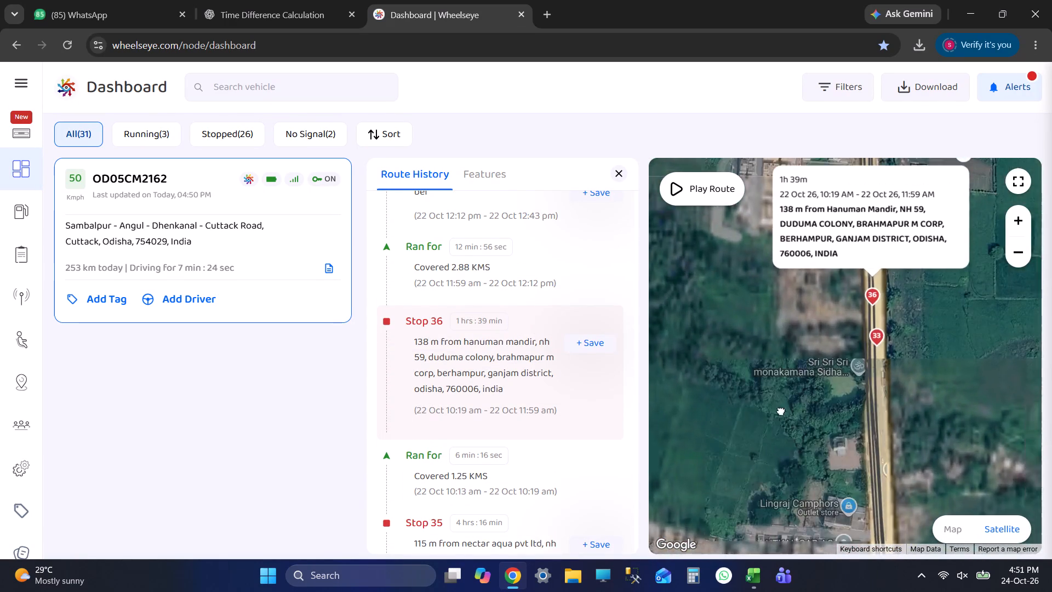
{"action": "left_click_drag", "start_coordinate": [780, 409], "coordinate": [776, 413]}
{"action": "scroll", "coordinate": [768, 421], "scroll_direction": "down", "scroll_amount": 7}
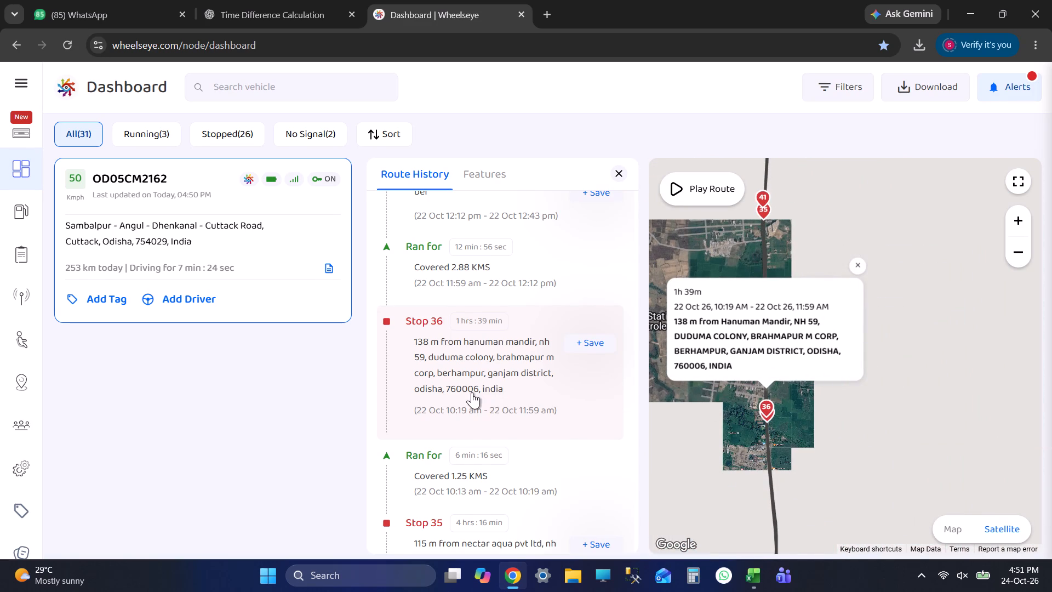
View the 22 October Stops 37, 38 and 39 on the map and look through the stops up to 23 October.
{"action": "scroll", "coordinate": [472, 388], "scroll_direction": "up", "scroll_amount": 2}
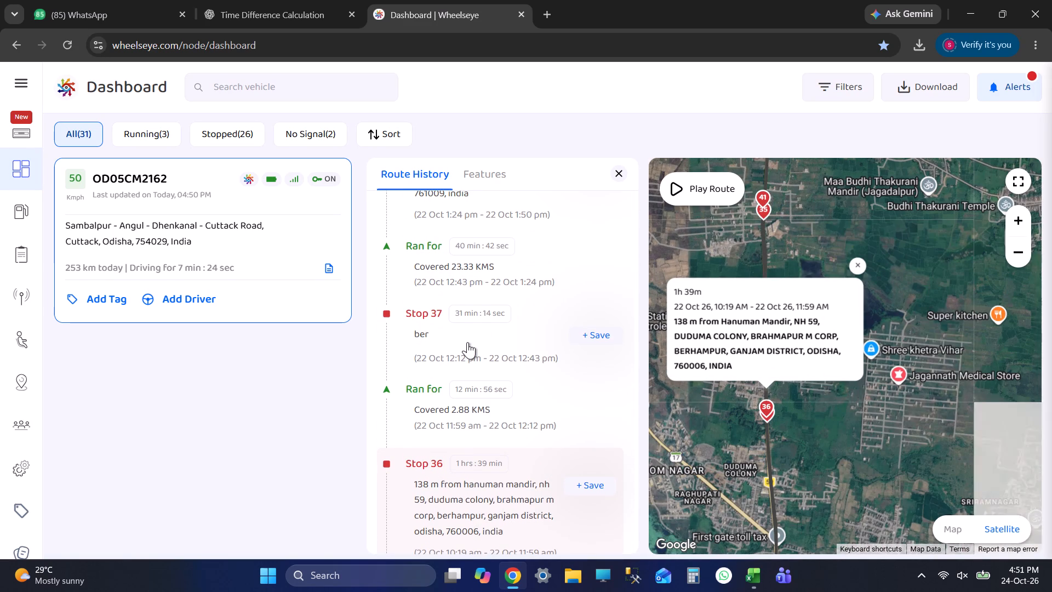
{"action": "left_click", "coordinate": [467, 342]}
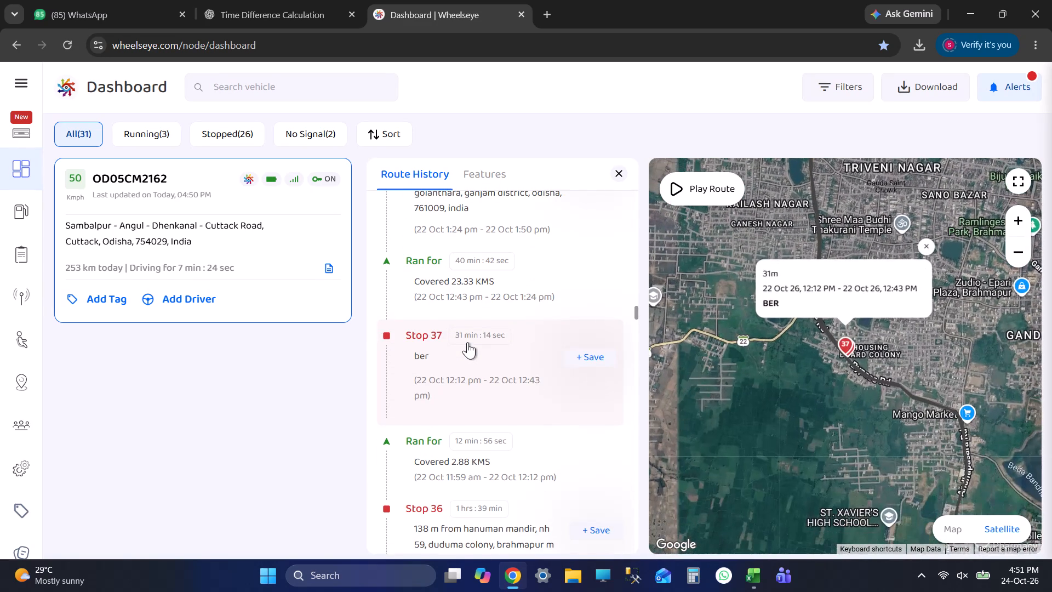
{"action": "scroll", "coordinate": [467, 342], "scroll_direction": "up", "scroll_amount": 3}
{"action": "left_click", "coordinate": [460, 383]}
{"action": "scroll", "coordinate": [466, 376], "scroll_direction": "up", "scroll_amount": 3}
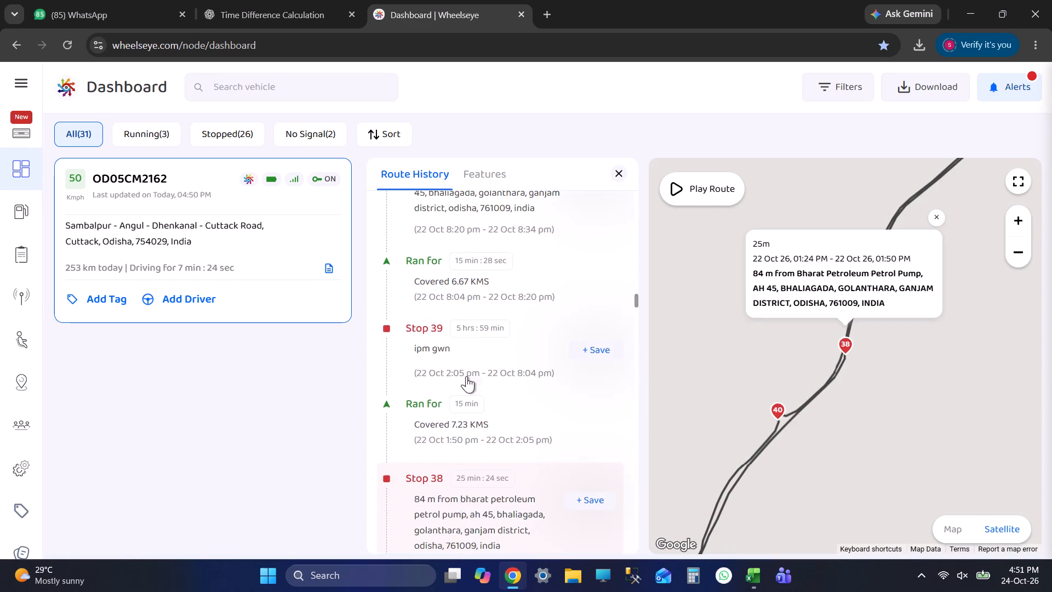
{"action": "left_click", "coordinate": [466, 376]}
{"action": "scroll", "coordinate": [481, 378], "scroll_direction": "up", "scroll_amount": 7}
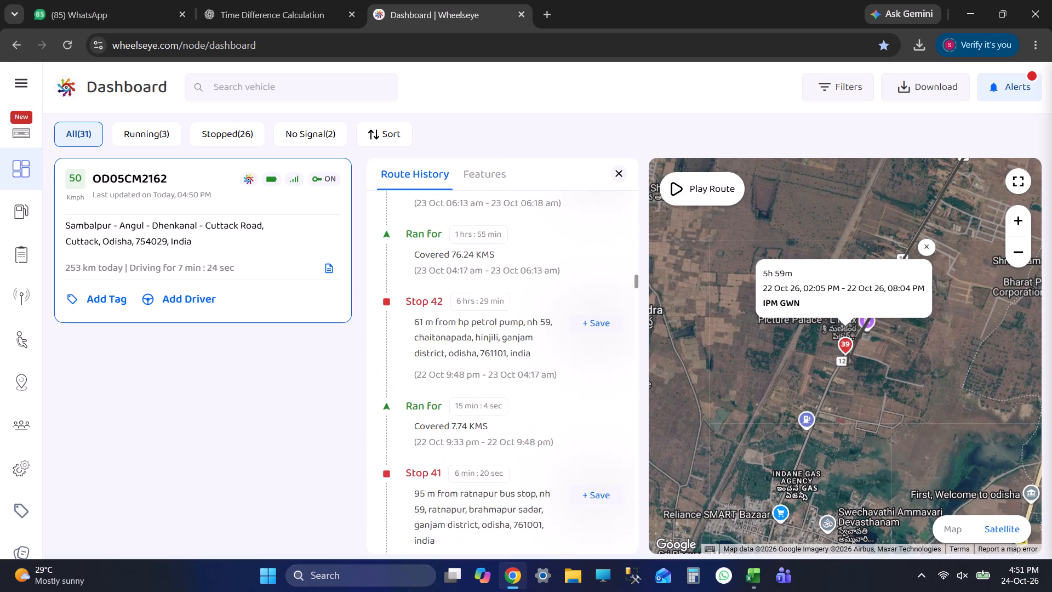
{"action": "scroll", "coordinate": [481, 378], "scroll_direction": "up", "scroll_amount": 4}
{"action": "scroll", "coordinate": [481, 394], "scroll_direction": "down", "scroll_amount": 10}
{"action": "key", "text": "alt+Tab"}
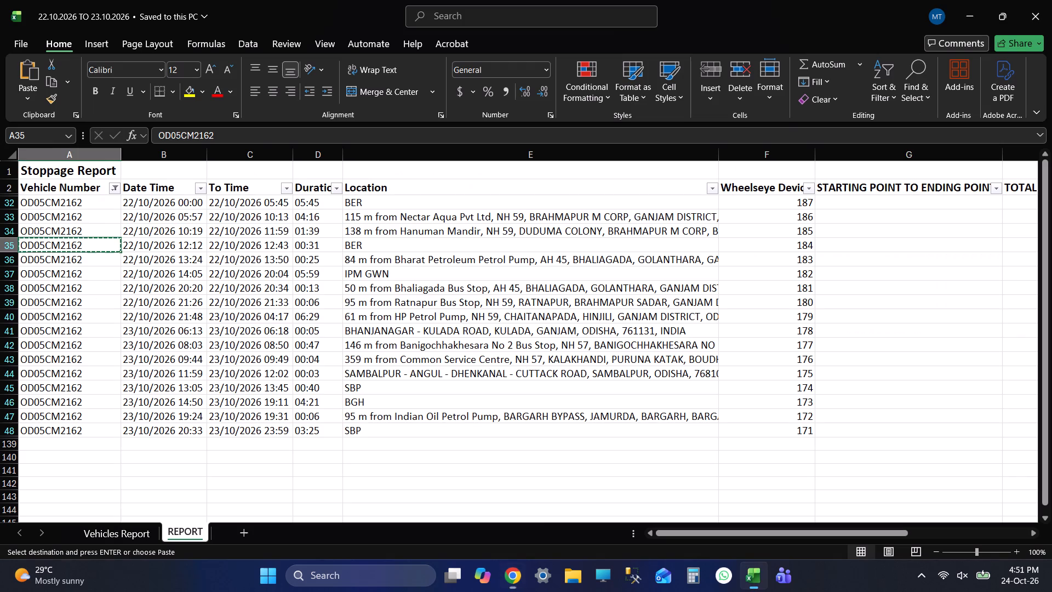
{"action": "left_click", "coordinate": [393, 426]}
{"action": "left_click_drag", "start_coordinate": [353, 401], "coordinate": [362, 403]}
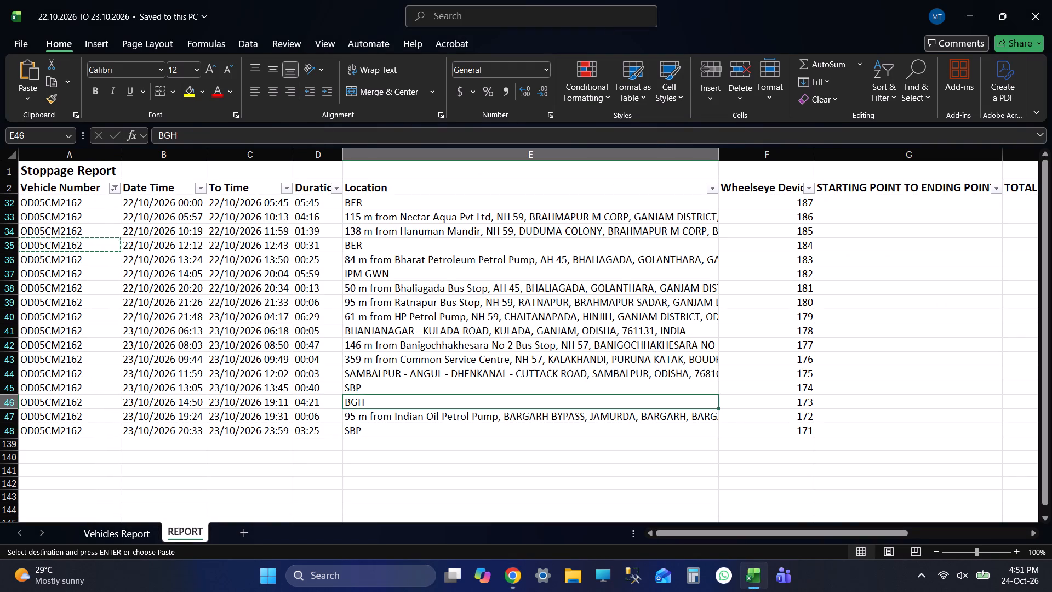
{"action": "key", "text": "alt+Tab"}
{"action": "key", "text": "alt+Tab"}
{"action": "key", "text": "alt+Tab"}
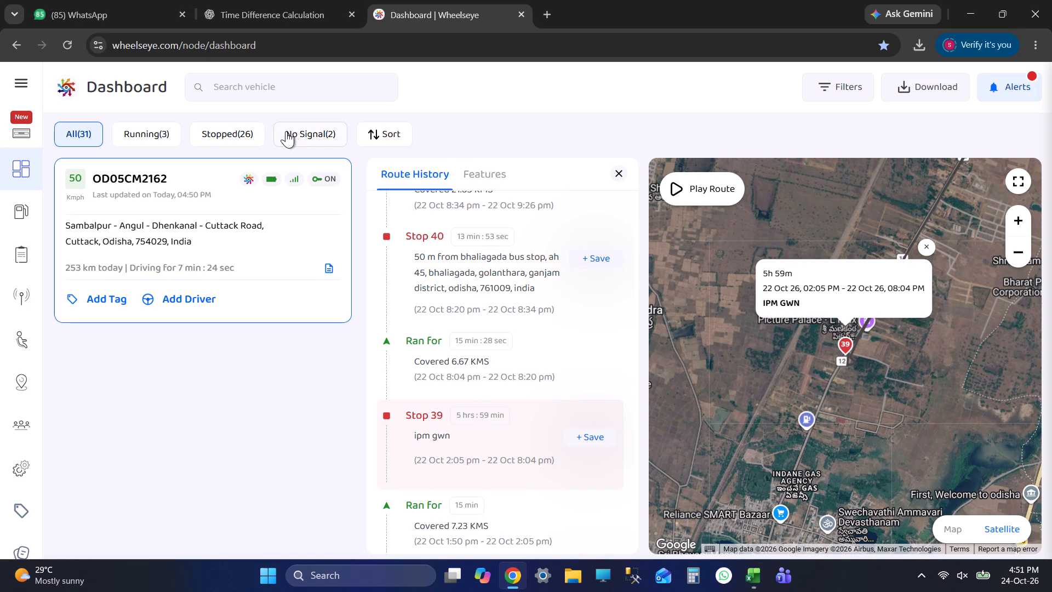
{"action": "key", "text": "alt+Tab"}
Open mtpl_daily_trip_updated 24 OCT from TRUCK BY PRADIP > DAILY MANIFEST REPORT > oct and show its IPM (ICHHAPURAM) sheet.
{"action": "triple_click", "coordinate": [976, 7]}
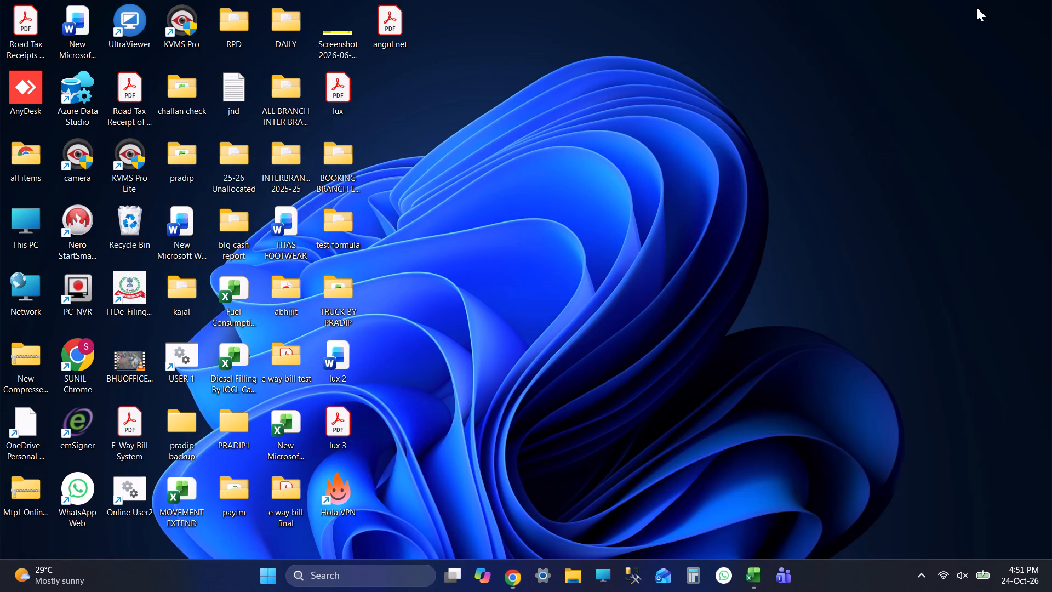
{"action": "double_click", "coordinate": [321, 296]}
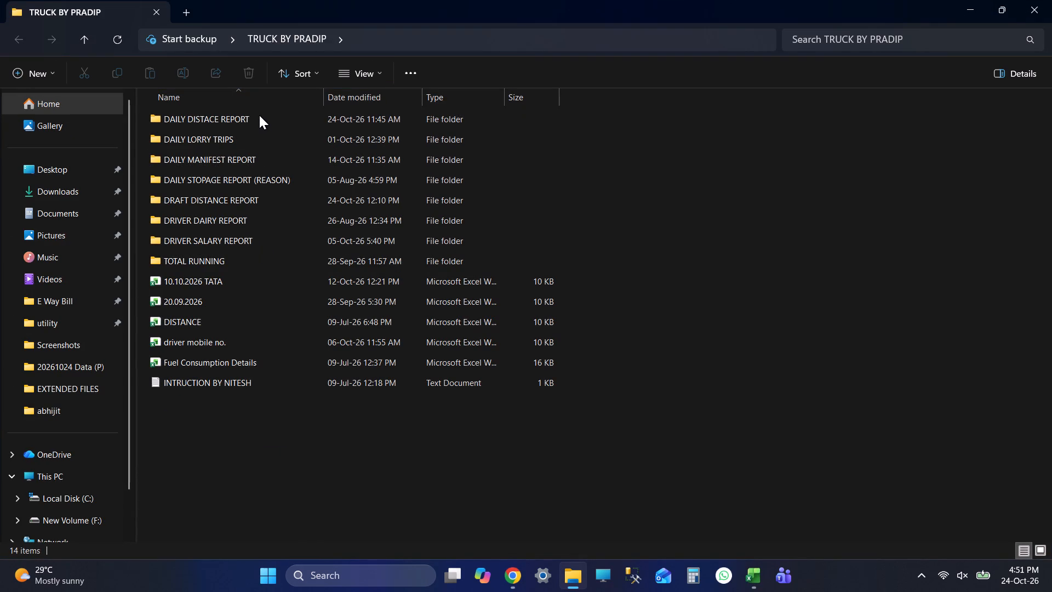
{"action": "double_click", "coordinate": [256, 153]}
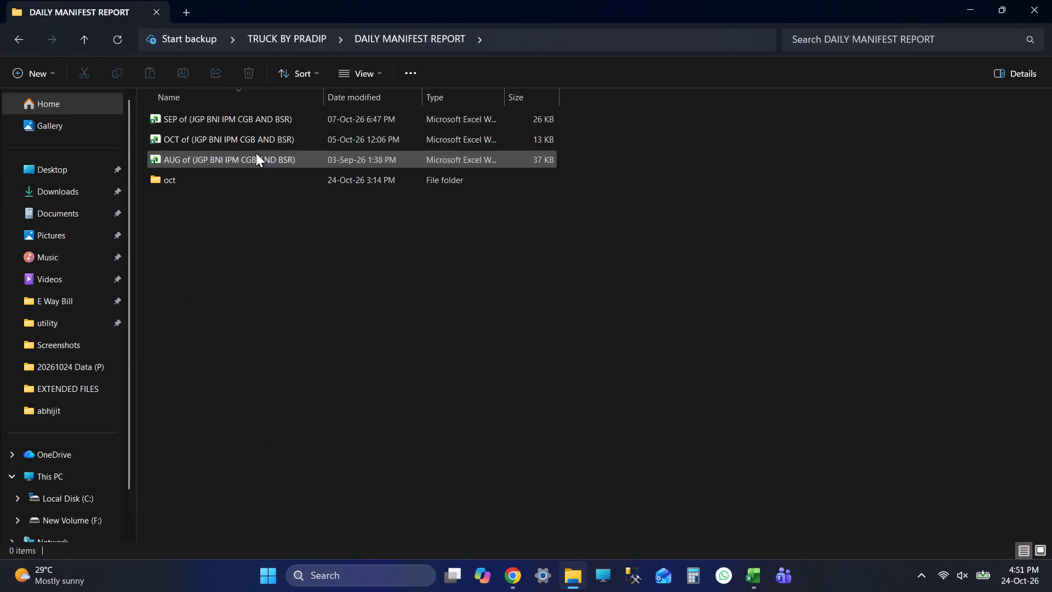
{"action": "double_click", "coordinate": [222, 178]}
{"action": "double_click", "coordinate": [230, 183]}
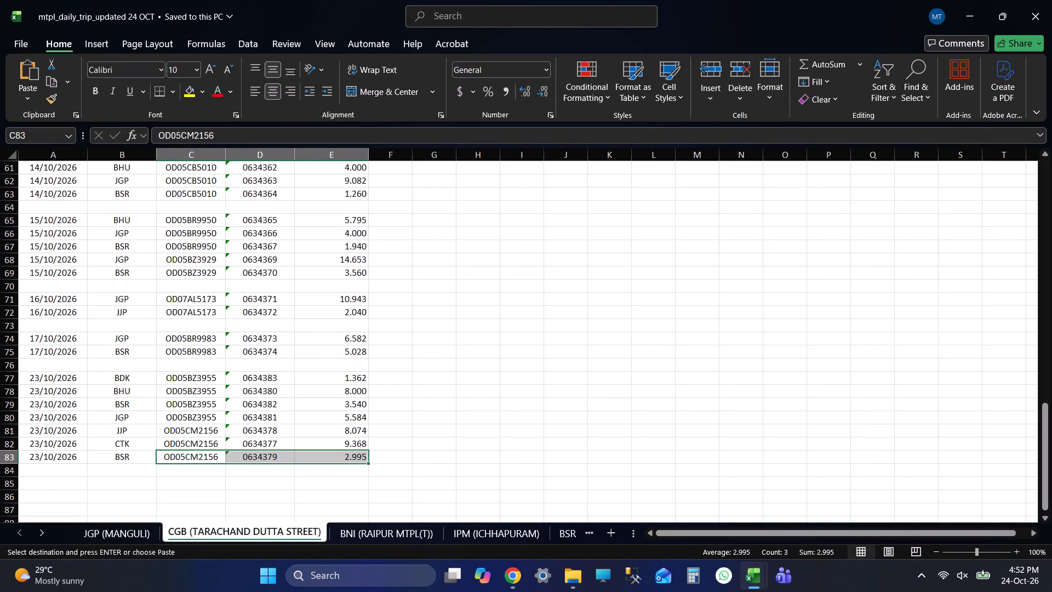
{"action": "left_click", "coordinate": [508, 537]}
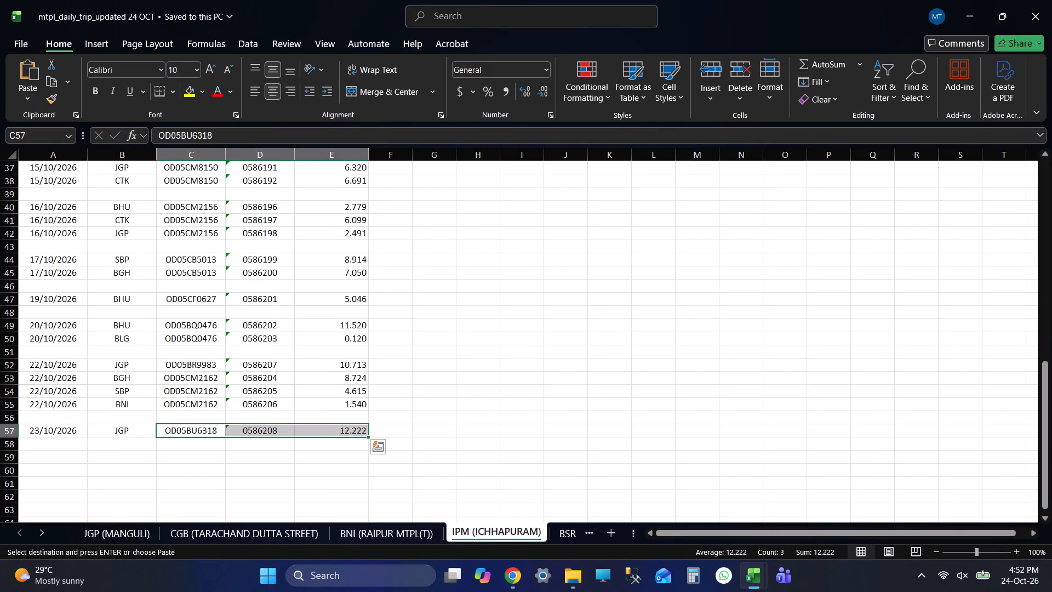
{"action": "key", "text": "alt+Tab"}
{"action": "key", "text": "alt+Tab"}
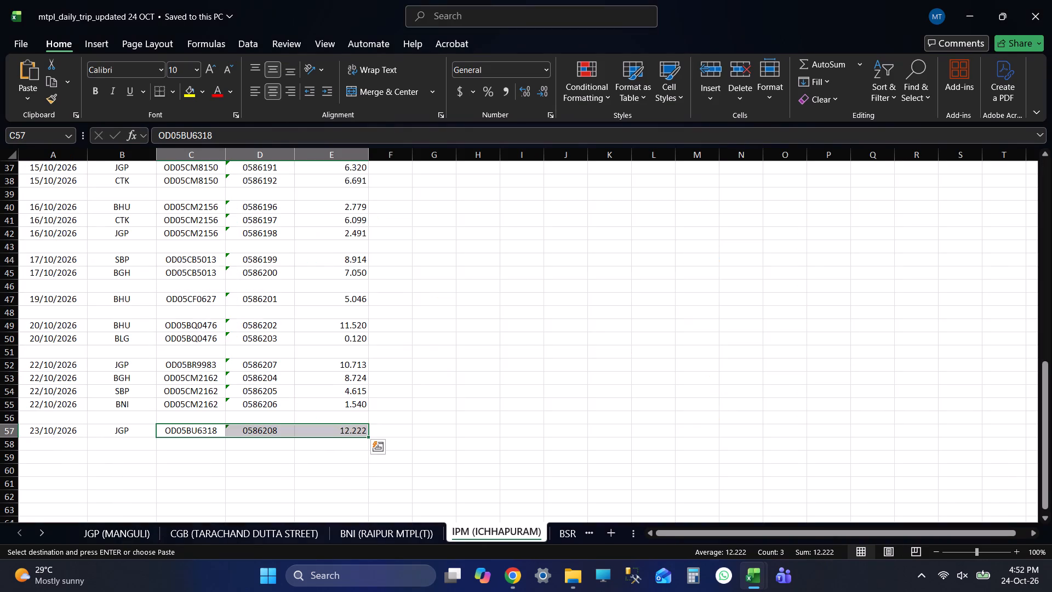
{"action": "key", "text": "alt+Tab"}
{"action": "key", "text": "alt+Tab"}
{"action": "left_click_drag", "start_coordinate": [38, 378], "coordinate": [336, 410]}
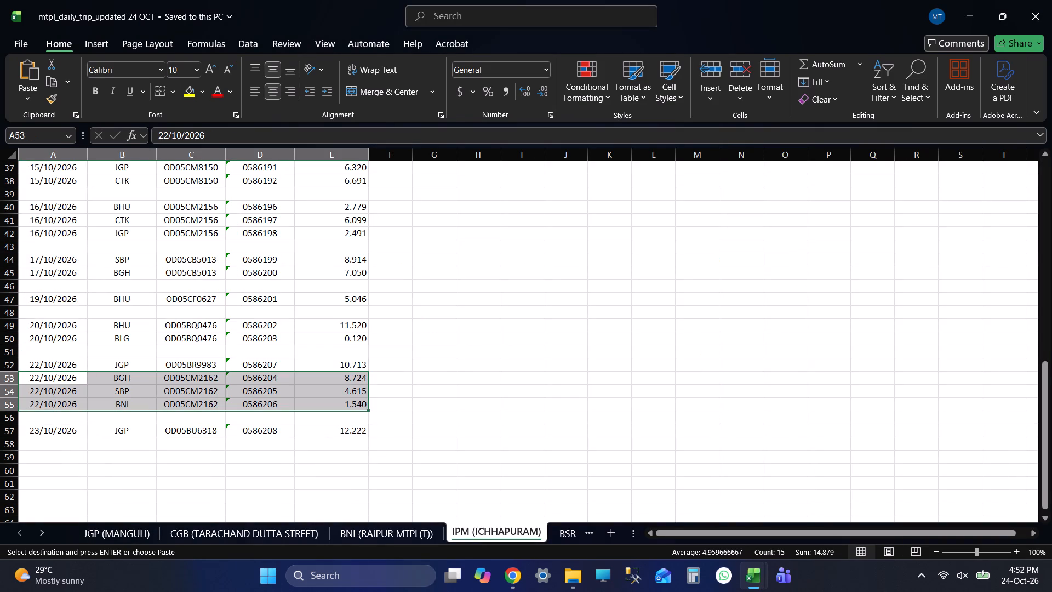
{"action": "key", "text": "alt+Tab"}
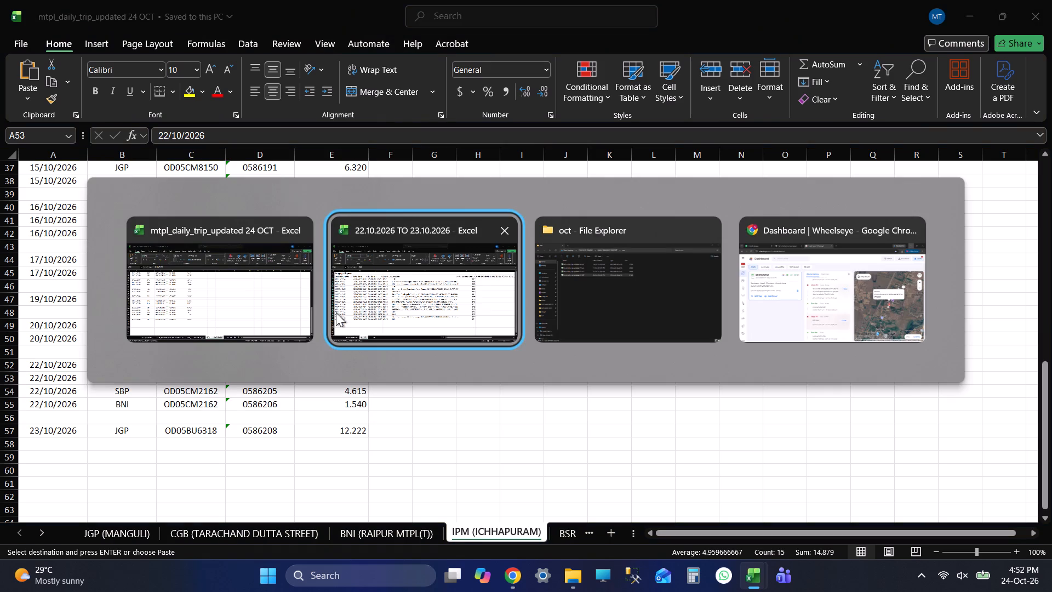
{"action": "key", "text": "alt+Tab"}
{"action": "key", "text": "alt+Tab"}
{"action": "key", "text": "alt+Tab"}
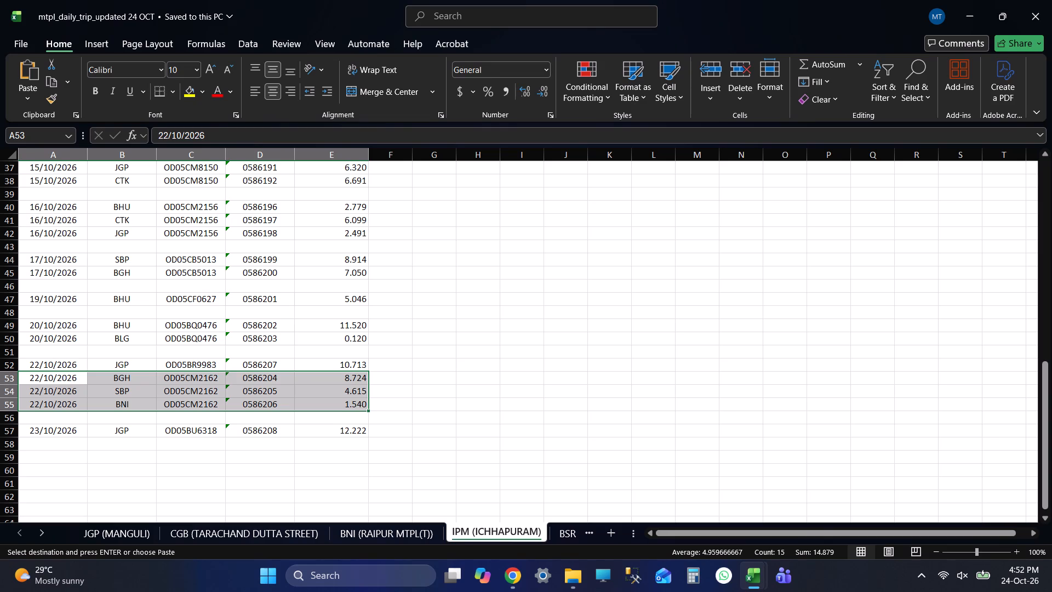
{"action": "key", "text": "alt+Tab"}
{"action": "key", "text": "alt+Tab"}
{"action": "key", "text": "alt+Tab"}
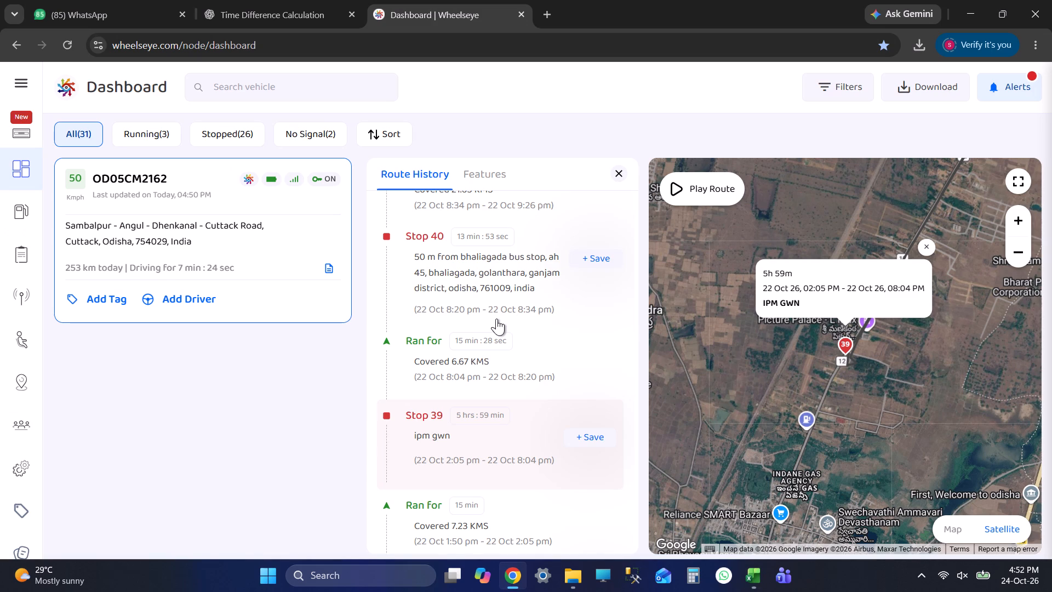
{"action": "scroll", "coordinate": [496, 318], "scroll_direction": "up", "scroll_amount": 10}
{"action": "scroll", "coordinate": [496, 318], "scroll_direction": "down", "scroll_amount": 1}
{"action": "scroll", "coordinate": [496, 318], "scroll_direction": "up", "scroll_amount": 4}
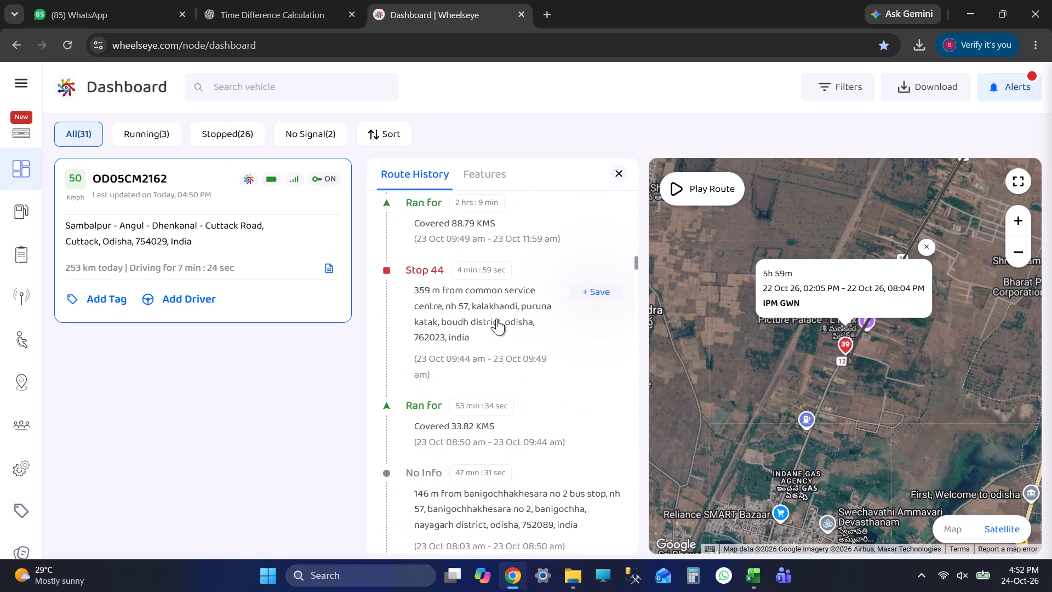
{"action": "left_click", "coordinate": [491, 306]}
{"action": "scroll", "coordinate": [496, 309], "scroll_direction": "up", "scroll_amount": 3}
{"action": "left_click", "coordinate": [479, 374]}
{"action": "scroll", "coordinate": [491, 374], "scroll_direction": "up", "scroll_amount": 2}
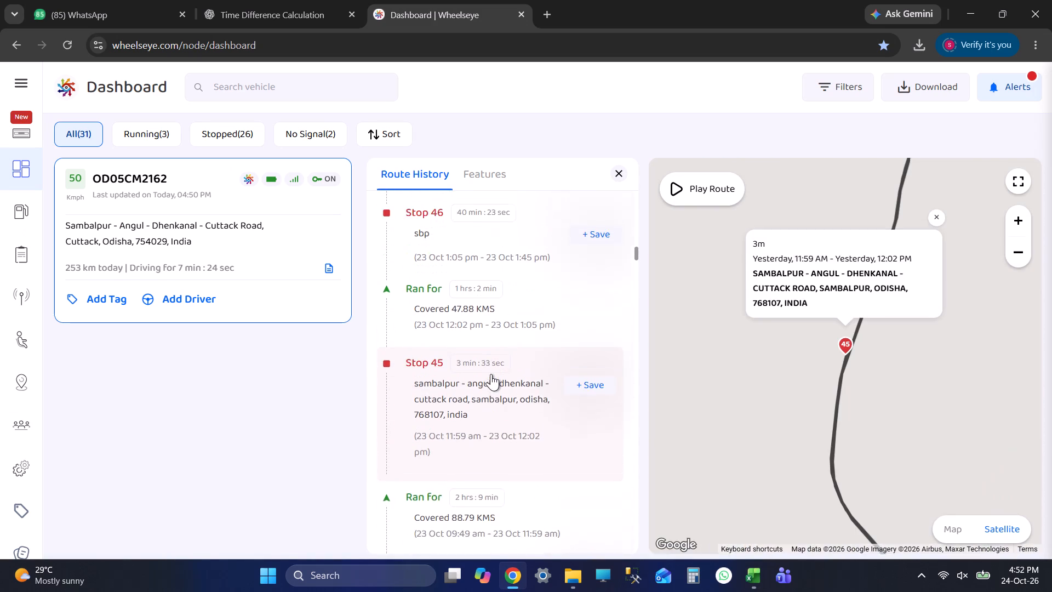
{"action": "left_click", "coordinate": [492, 334]}
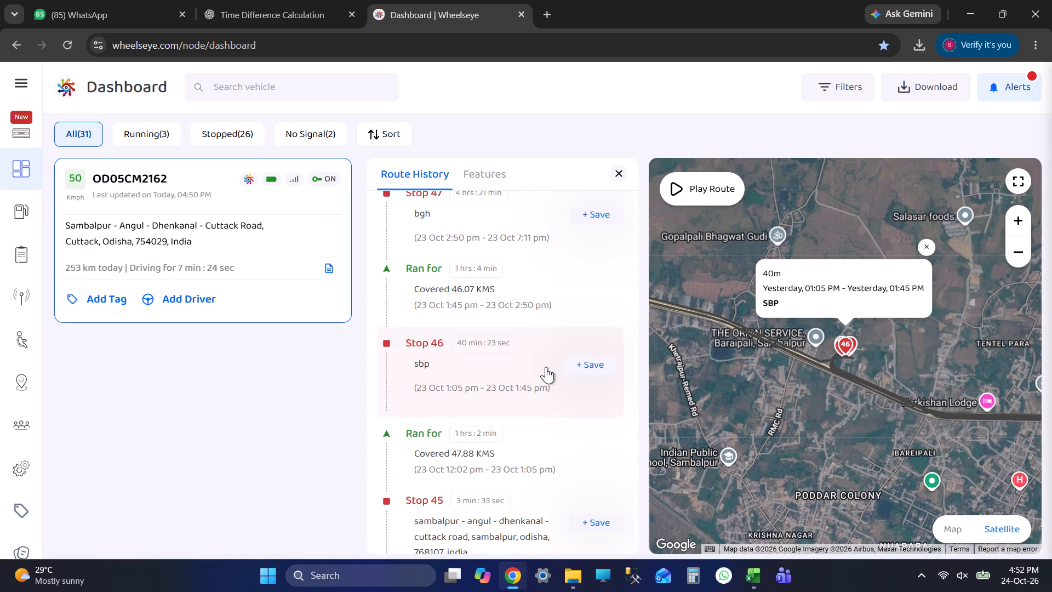
{"action": "scroll", "coordinate": [530, 368], "scroll_direction": "up", "scroll_amount": 2}
{"action": "left_click", "coordinate": [490, 357]}
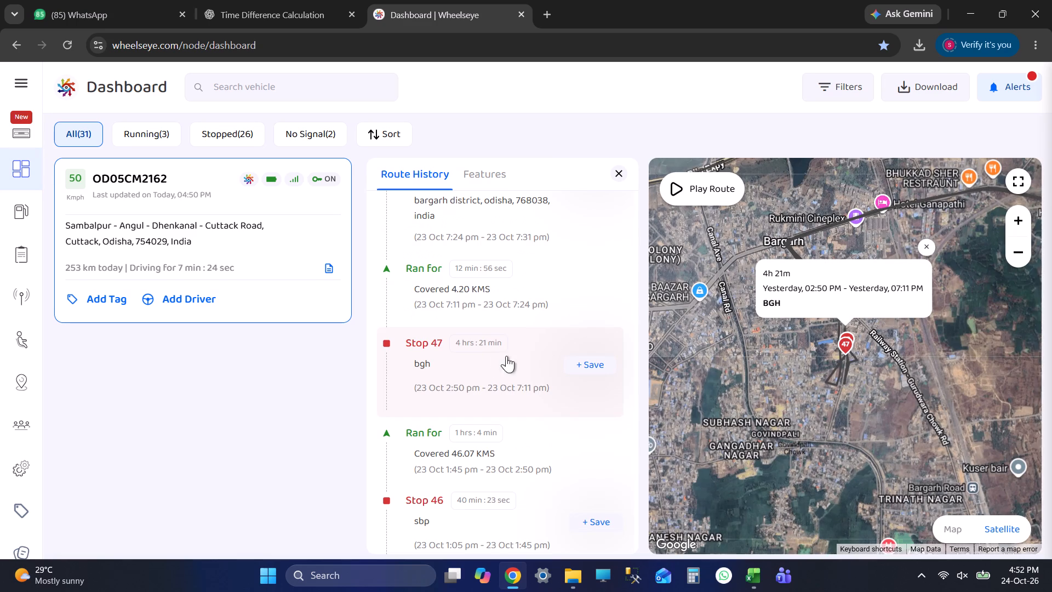
{"action": "scroll", "coordinate": [524, 355], "scroll_direction": "up", "scroll_amount": 2}
{"action": "left_click", "coordinate": [492, 340]}
{"action": "scroll", "coordinate": [766, 345], "scroll_direction": "down", "scroll_amount": 3}
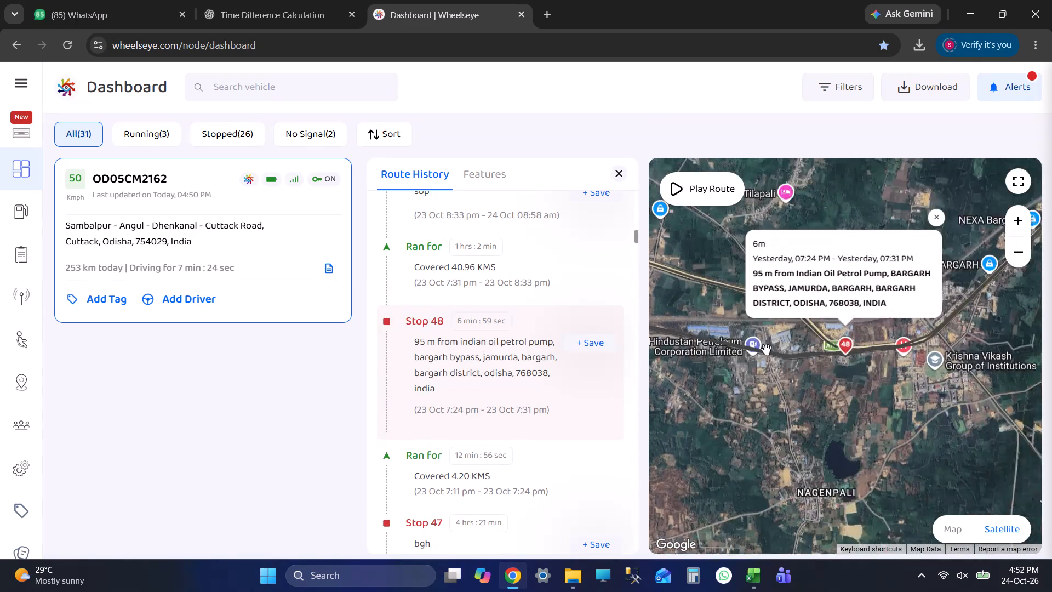
{"action": "scroll", "coordinate": [766, 349], "scroll_direction": "down", "scroll_amount": 2}
{"action": "scroll", "coordinate": [545, 355], "scroll_direction": "up", "scroll_amount": 3}
{"action": "left_click", "coordinate": [482, 396]}
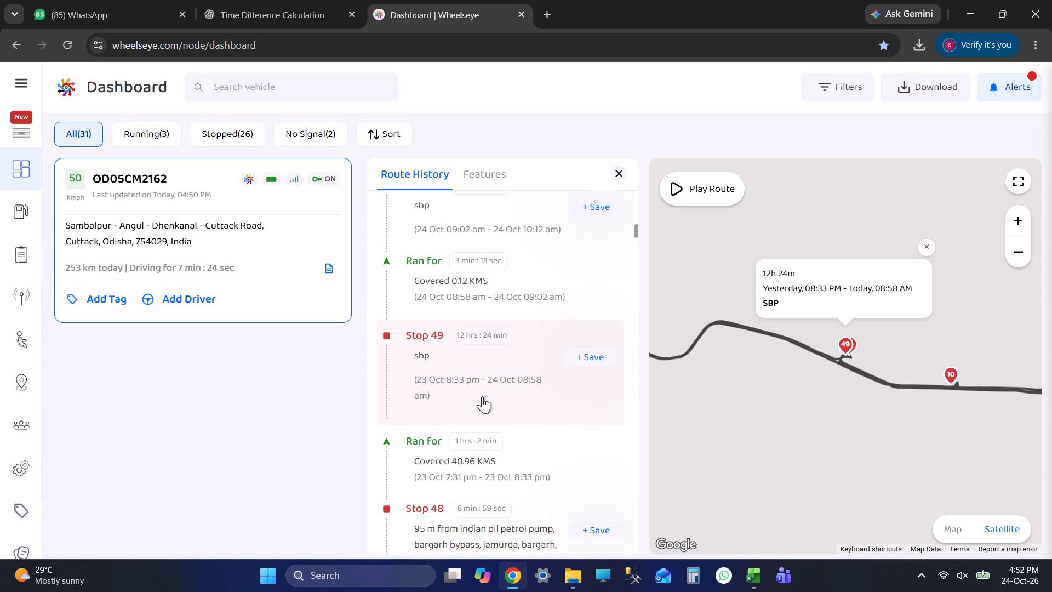
{"action": "scroll", "coordinate": [775, 386], "scroll_direction": "down", "scroll_amount": 5}
{"action": "scroll", "coordinate": [456, 370], "scroll_direction": "up", "scroll_amount": 3}
{"action": "left_click", "coordinate": [497, 395]}
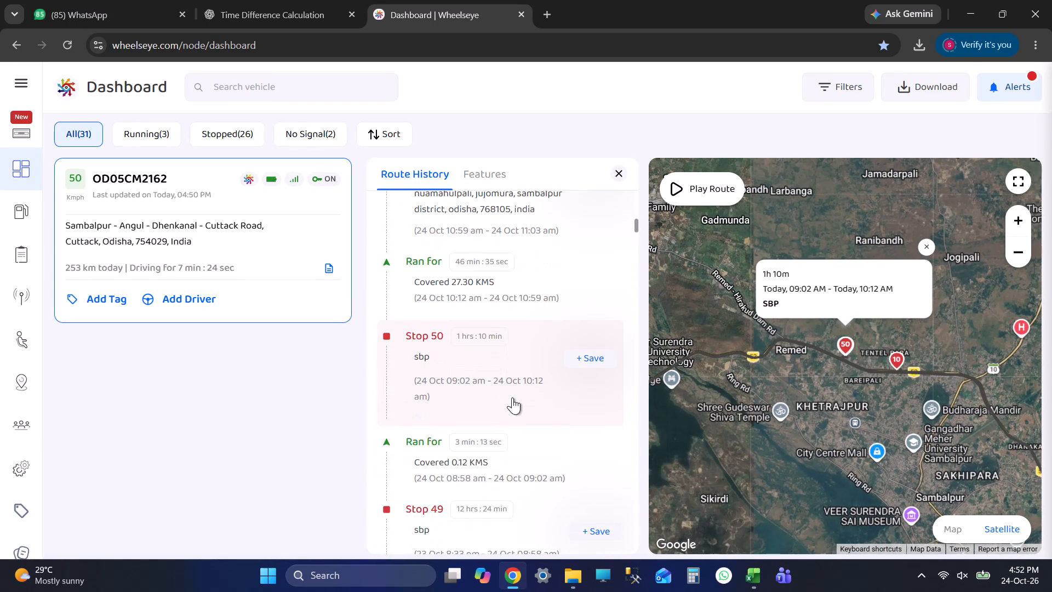
{"action": "scroll", "coordinate": [530, 397], "scroll_direction": "up", "scroll_amount": 3}
{"action": "left_click", "coordinate": [525, 392]}
{"action": "scroll", "coordinate": [848, 409], "scroll_direction": "down", "scroll_amount": 6}
{"action": "scroll", "coordinate": [848, 430], "scroll_direction": "up", "scroll_amount": 1}
{"action": "scroll", "coordinate": [849, 436], "scroll_direction": "down", "scroll_amount": 2}
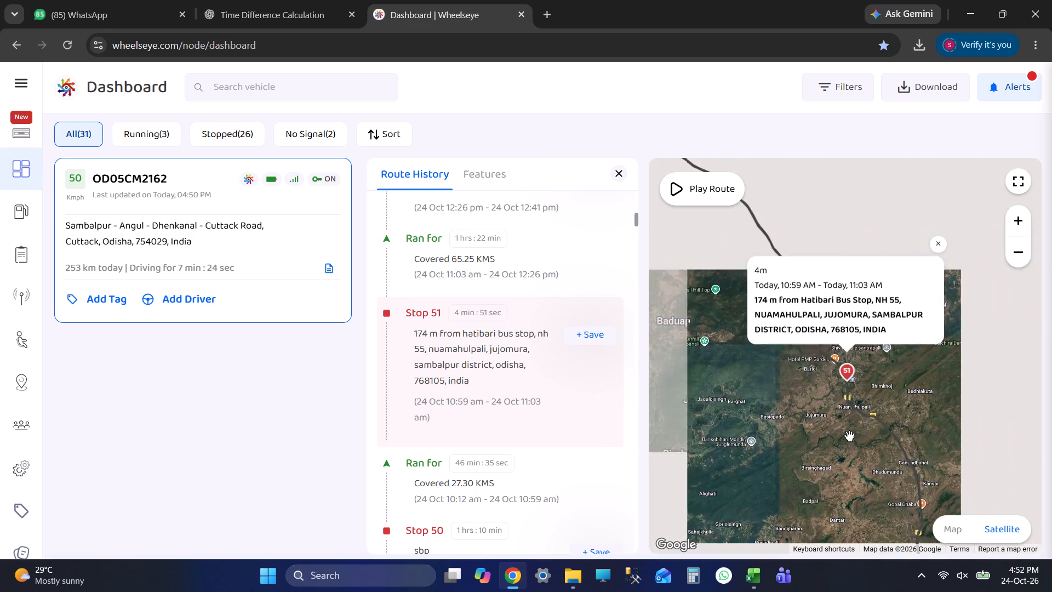
{"action": "scroll", "coordinate": [849, 436], "scroll_direction": "down", "scroll_amount": 3}
{"action": "scroll", "coordinate": [849, 440], "scroll_direction": "up", "scroll_amount": 1}
{"action": "scroll", "coordinate": [849, 441], "scroll_direction": "down", "scroll_amount": 5}
{"action": "scroll", "coordinate": [849, 450], "scroll_direction": "up", "scroll_amount": 1}
{"action": "scroll", "coordinate": [849, 450], "scroll_direction": "down", "scroll_amount": 2}
{"action": "scroll", "coordinate": [483, 386], "scroll_direction": "up", "scroll_amount": 2}
{"action": "left_click", "coordinate": [498, 326]}
{"action": "scroll", "coordinate": [513, 329], "scroll_direction": "up", "scroll_amount": 2}
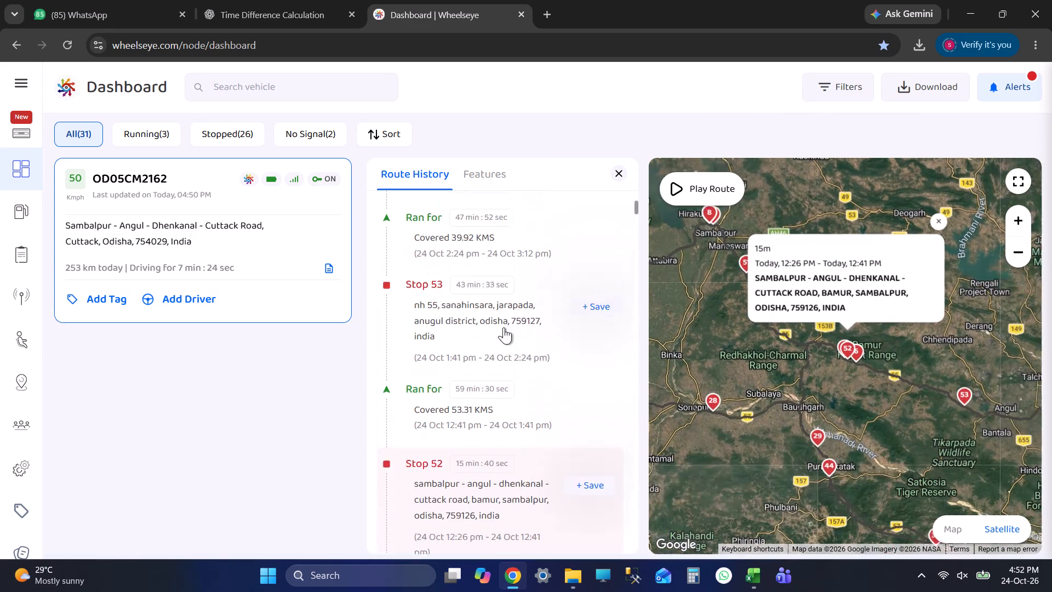
{"action": "left_click_drag", "start_coordinate": [502, 326], "coordinate": [498, 326]}
{"action": "scroll", "coordinate": [509, 332], "scroll_direction": "up", "scroll_amount": 3}
{"action": "left_click", "coordinate": [508, 382]}
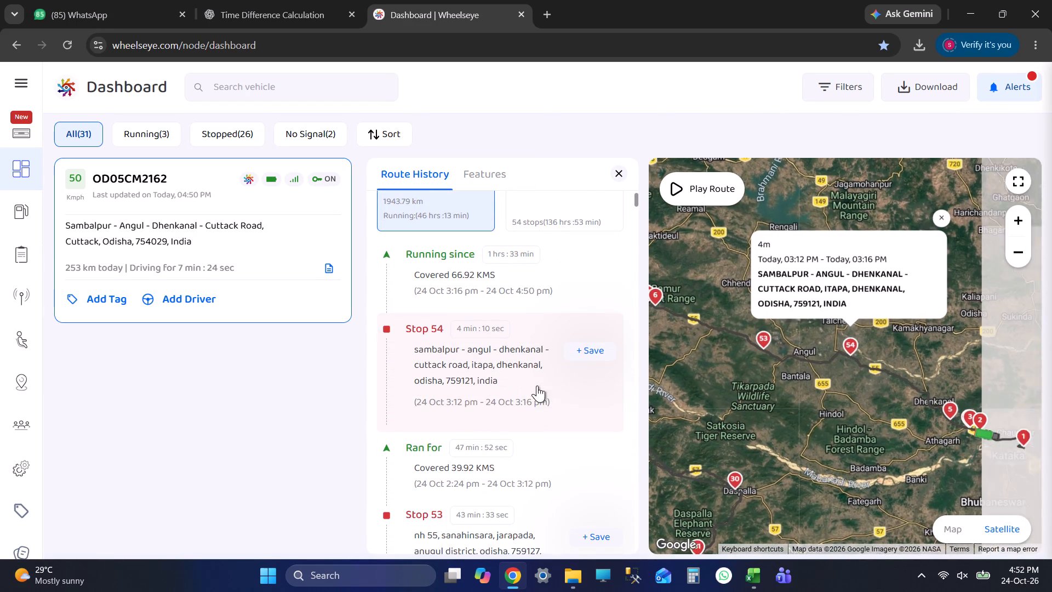
{"action": "scroll", "coordinate": [897, 394], "scroll_direction": "down", "scroll_amount": 6}
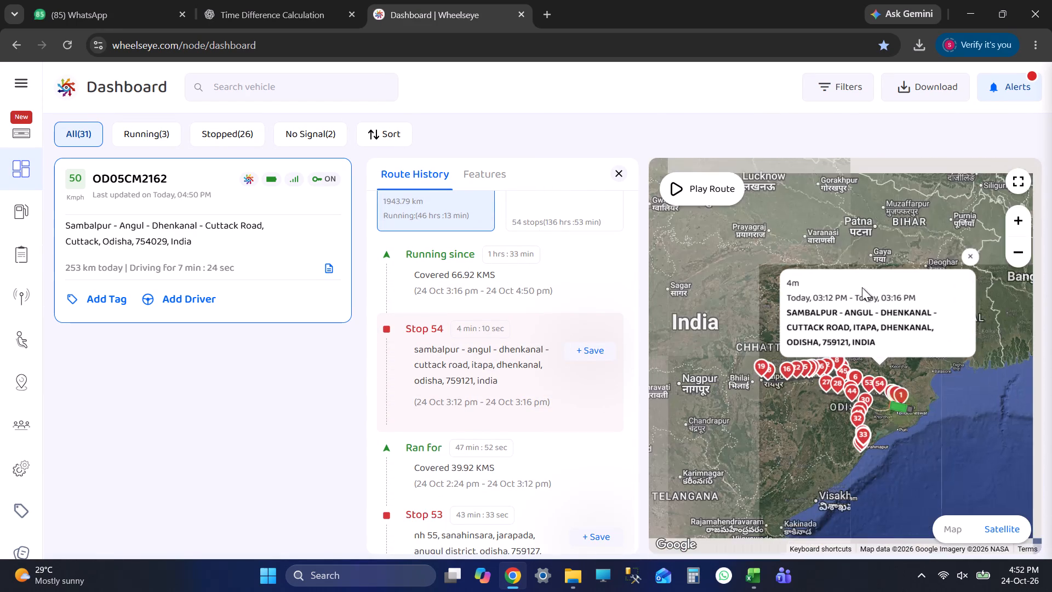
Switch to the 22.10.2026 TO 23.10.2026 workbook and enter IPM TO BGH as the starting-to-ending point in the BGH row.
{"action": "key", "text": "alt+Tab"}
{"action": "key", "text": "alt+Tab"}
{"action": "key", "text": "alt+Tab"}
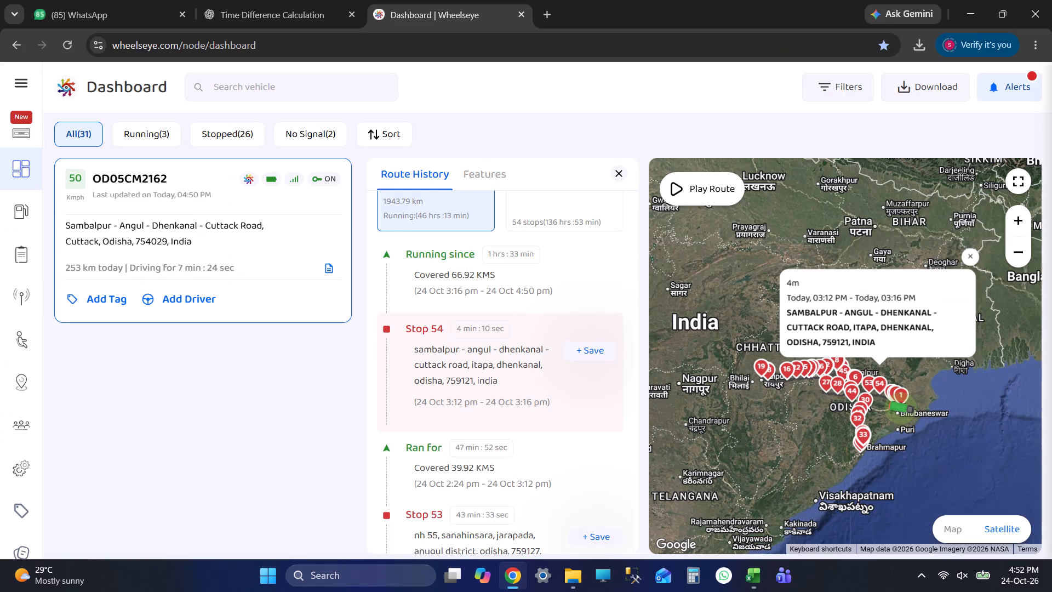
{"action": "key", "text": "alt+Tab"}
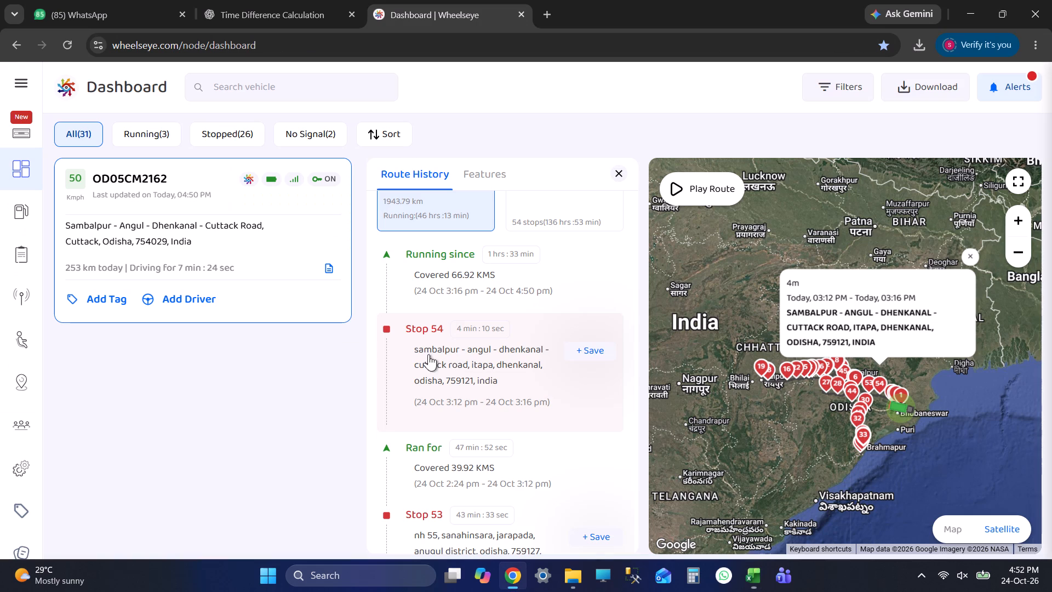
{"action": "key", "text": "alt+Tab"}
{"action": "key", "text": "alt+Tab"}
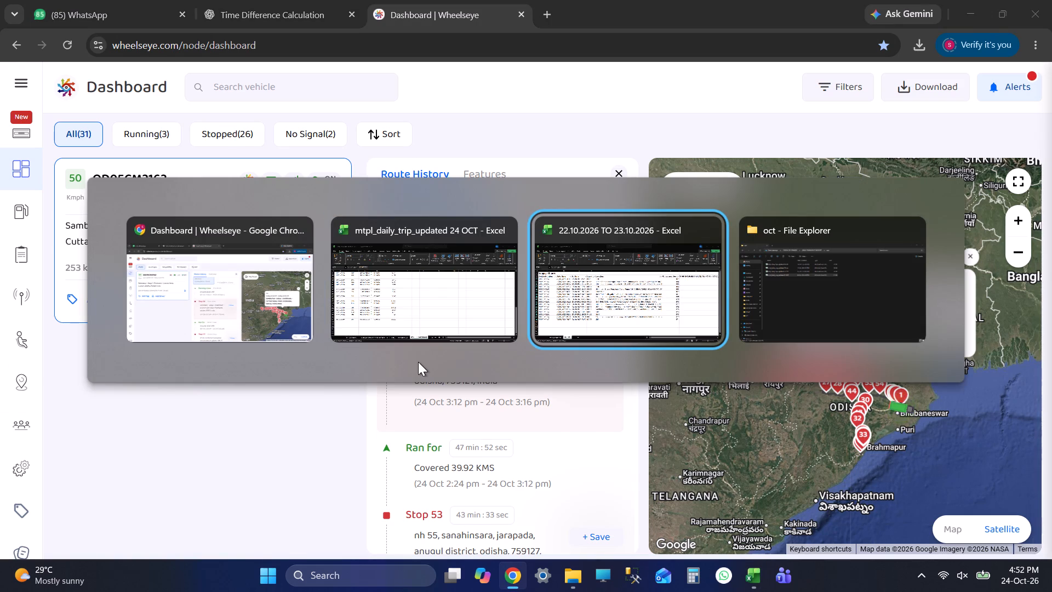
{"action": "key", "text": "Tab"}
{"action": "key", "text": "Tab"}
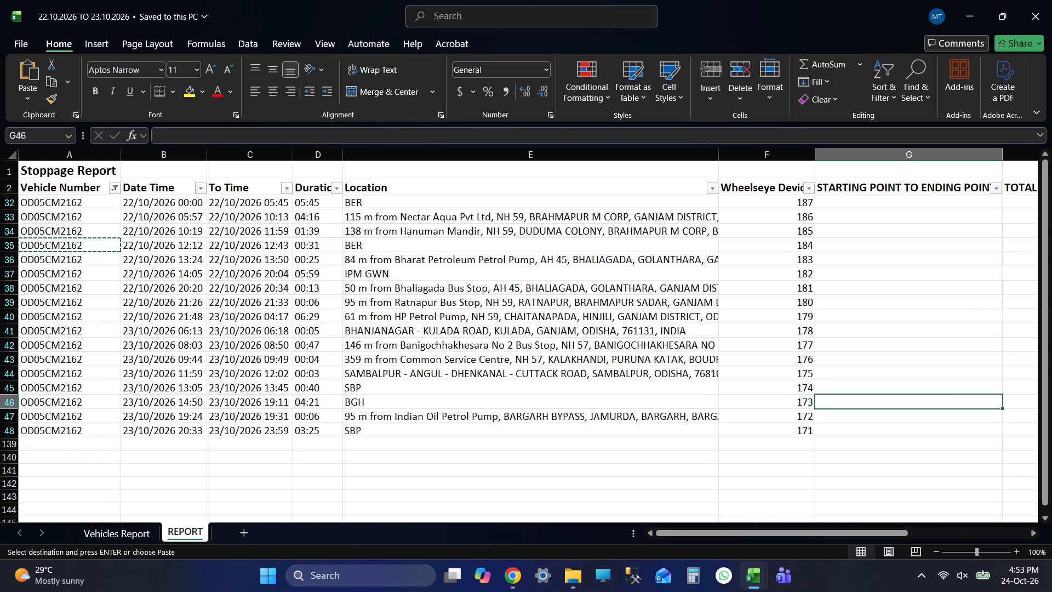
{"action": "type", "text": "ipm to"}
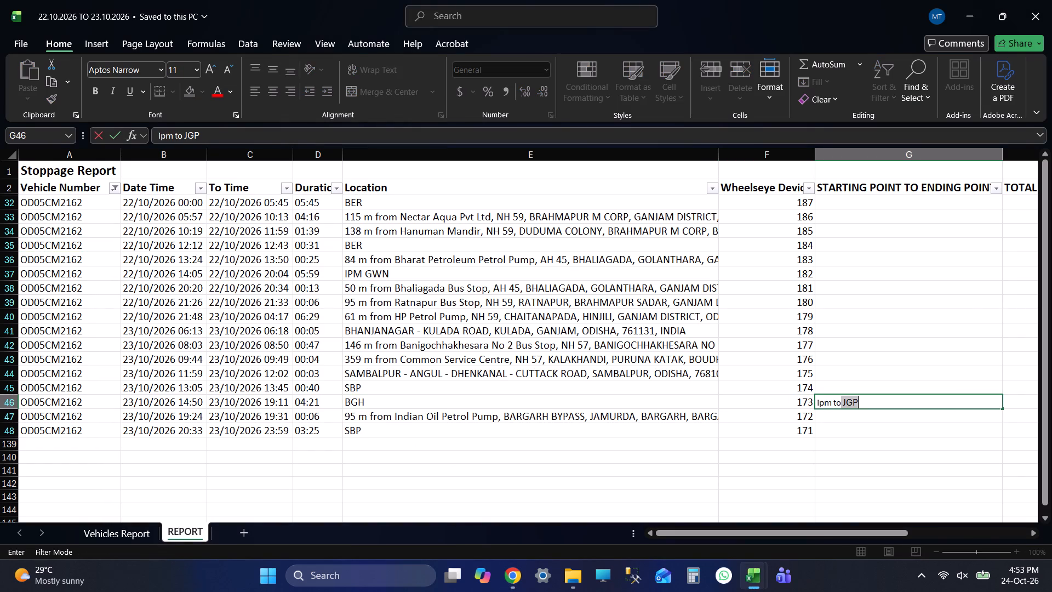
{"action": "key", "text": "BackSpace"}
{"action": "key", "text": "BackSpace"}
{"action": "key", "text": "BackSpace"}
{"action": "key", "text": "BackSpace"}
{"action": "key", "text": "BackSpace"}
{"action": "key", "text": "BackSpace"}
{"action": "key", "text": "BackSpace"}
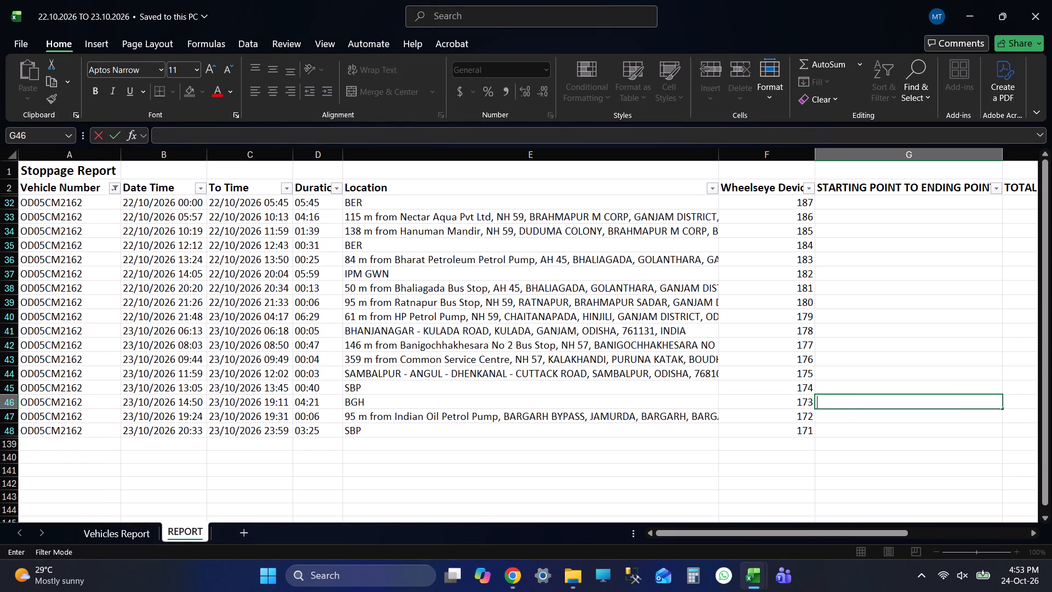
{"action": "type", "text": "IPM"}
{"action": "key", "text": "space"}
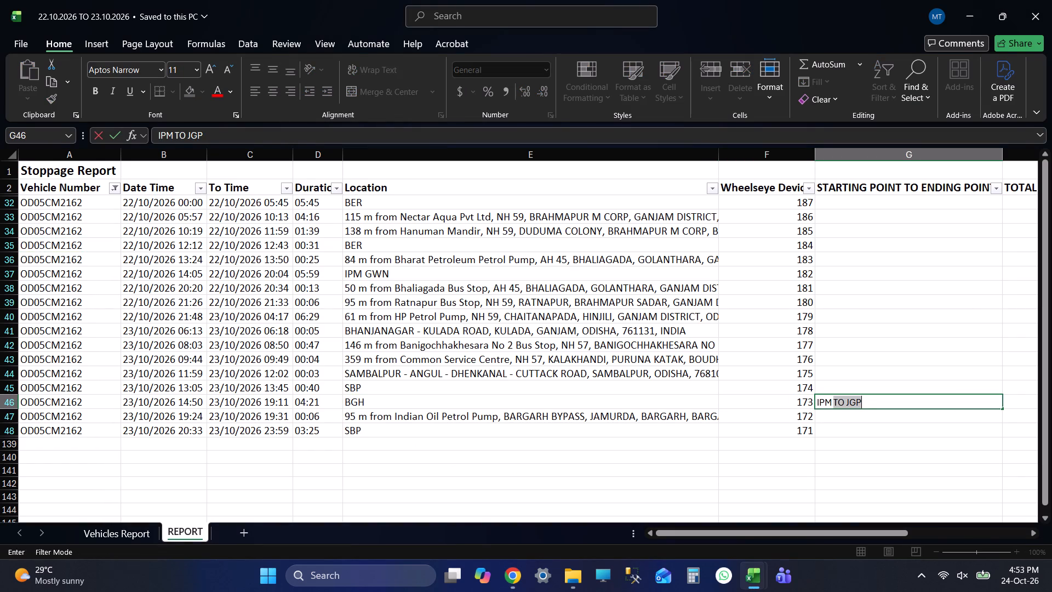
{"action": "type", "text": "TO"}
{"action": "key", "text": "space"}
{"action": "type", "text": "BGH"}
{"action": "key", "text": "Tab"}
Save the 22.10.2026 TO 23.10.2026 workbook.
{"action": "key", "text": "ctrl+s"}
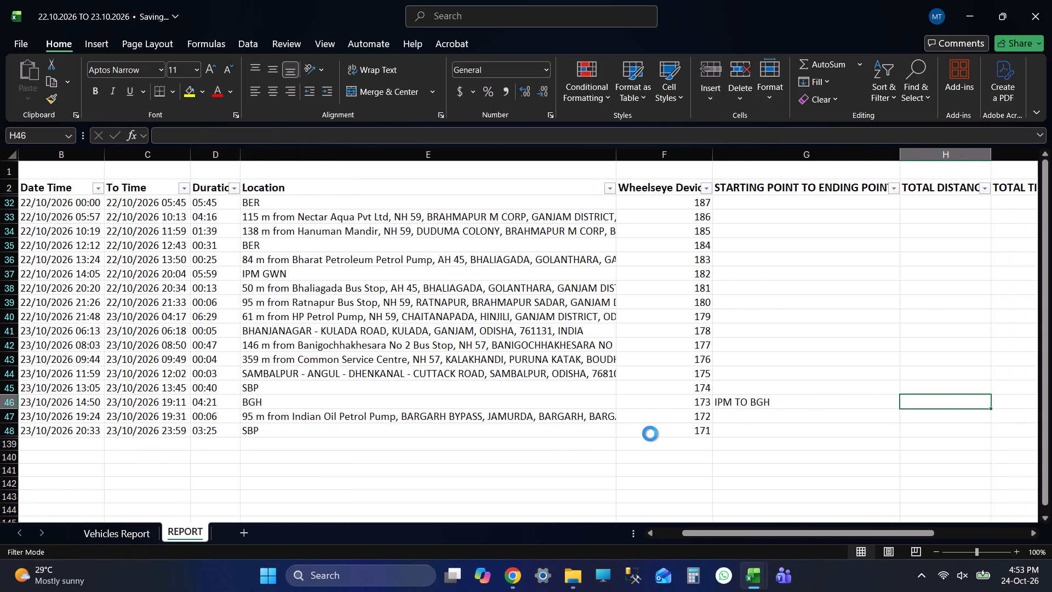
{"action": "key", "text": "ctrl+s"}
{"action": "key", "text": "ctrl+s"}
{"action": "key", "text": "ctrl+s"}
{"action": "key", "text": "ctrl+s"}
{"action": "key", "text": "ctrl+s"}
{"action": "key", "text": "ctrl+s"}
{"action": "key", "text": "ctrl+s"}
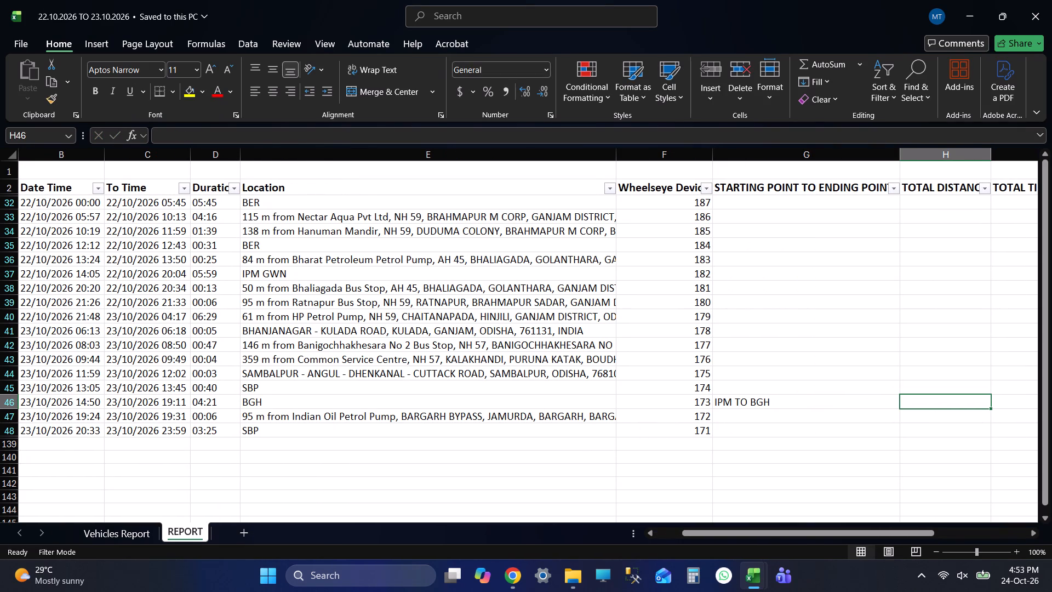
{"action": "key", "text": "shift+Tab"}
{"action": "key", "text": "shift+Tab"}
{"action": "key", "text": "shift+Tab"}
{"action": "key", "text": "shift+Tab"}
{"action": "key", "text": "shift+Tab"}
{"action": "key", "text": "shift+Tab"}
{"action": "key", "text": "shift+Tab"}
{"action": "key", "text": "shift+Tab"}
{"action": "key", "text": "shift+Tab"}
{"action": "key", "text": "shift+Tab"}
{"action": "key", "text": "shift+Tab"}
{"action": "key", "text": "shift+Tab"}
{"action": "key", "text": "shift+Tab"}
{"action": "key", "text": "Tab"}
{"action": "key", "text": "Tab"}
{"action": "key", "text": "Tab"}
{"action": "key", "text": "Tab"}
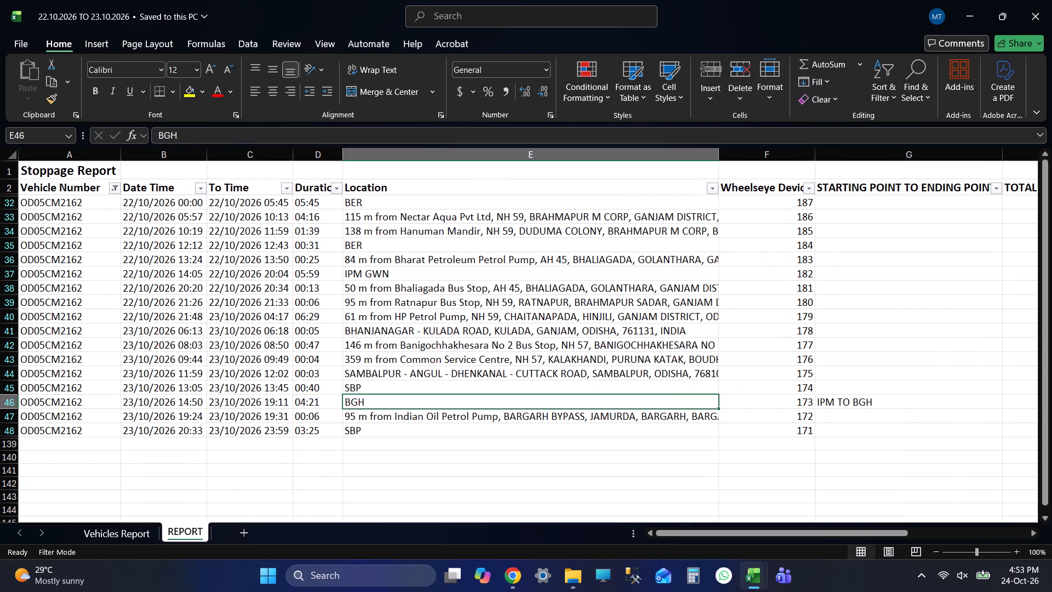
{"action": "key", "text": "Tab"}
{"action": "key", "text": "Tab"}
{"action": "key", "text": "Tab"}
{"action": "left_click", "coordinate": [253, 206]}
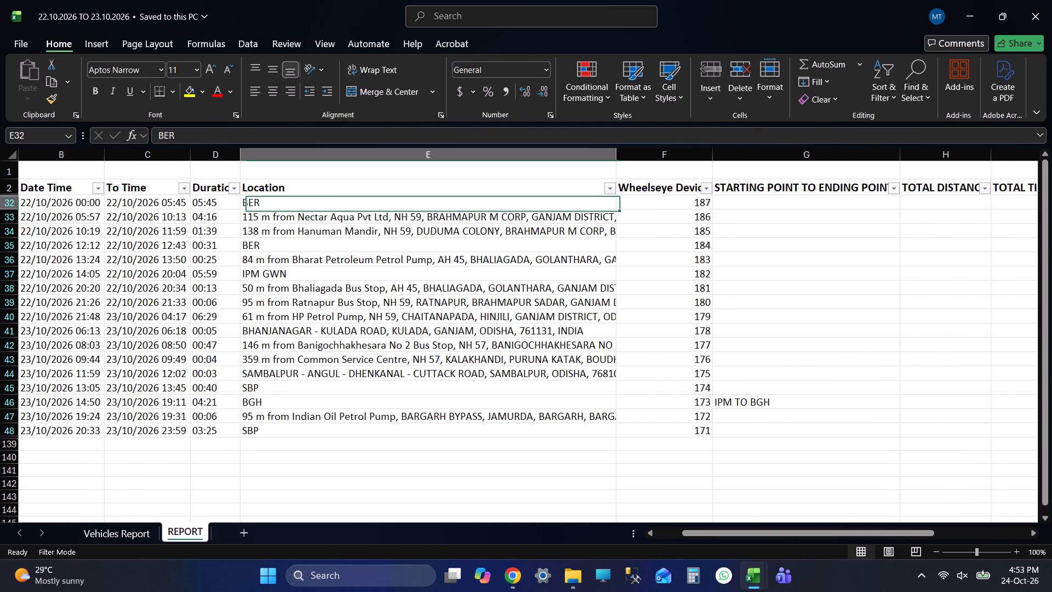
{"action": "key", "text": "shift+Tab"}
{"action": "left_click", "coordinate": [278, 275]}
{"action": "key", "text": "shift+Tab"}
{"action": "key", "text": "shift+Tab"}
{"action": "key", "text": "alt+Tab"}
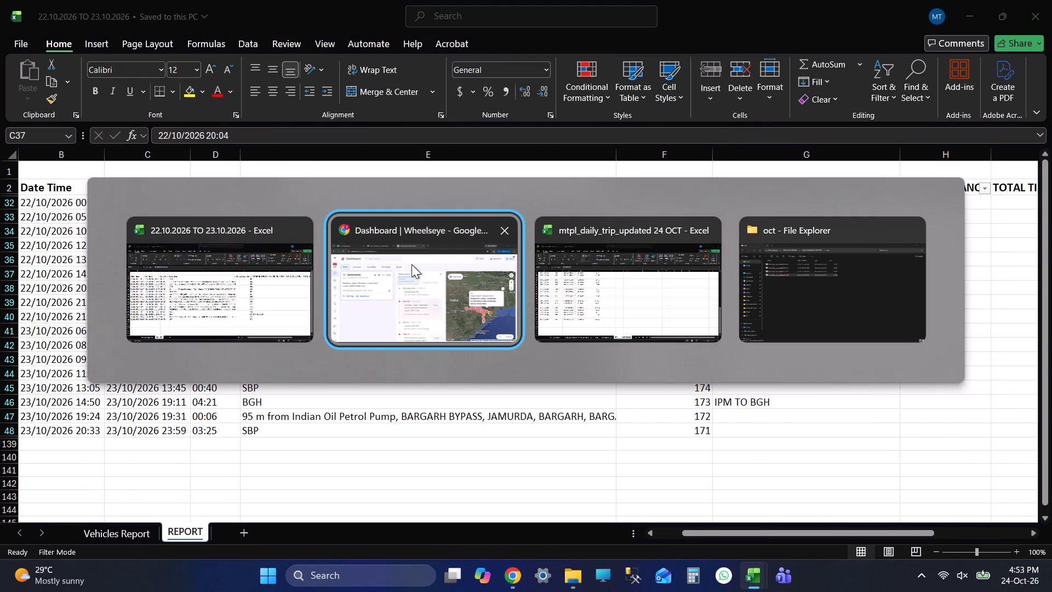
{"action": "left_click", "coordinate": [276, 96]}
{"action": "key", "text": "alt+Tab"}
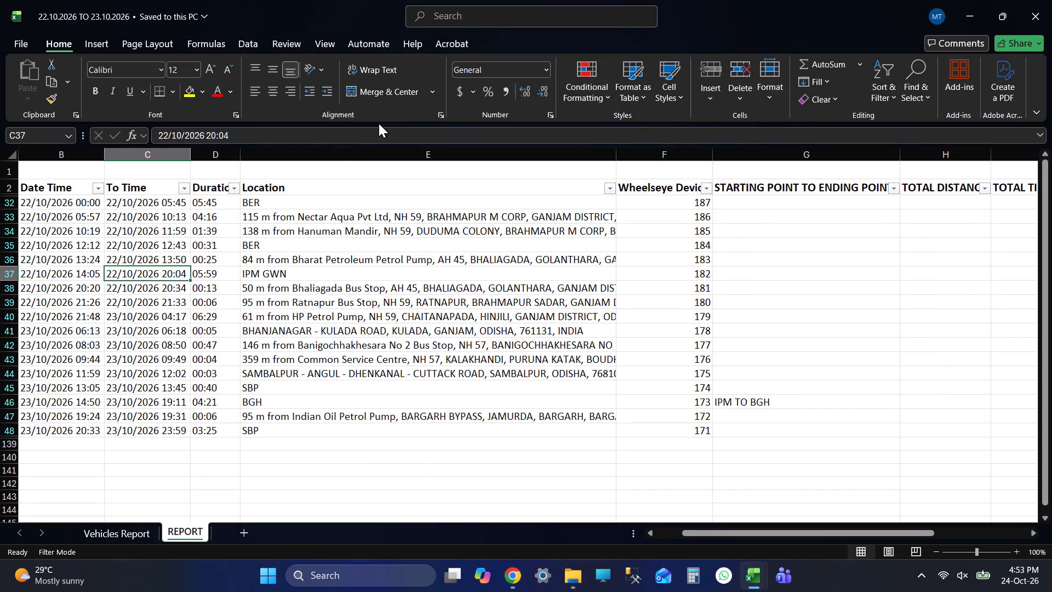
{"action": "key", "text": "shift+Tab"}
{"action": "key", "text": "shift+Tab"}
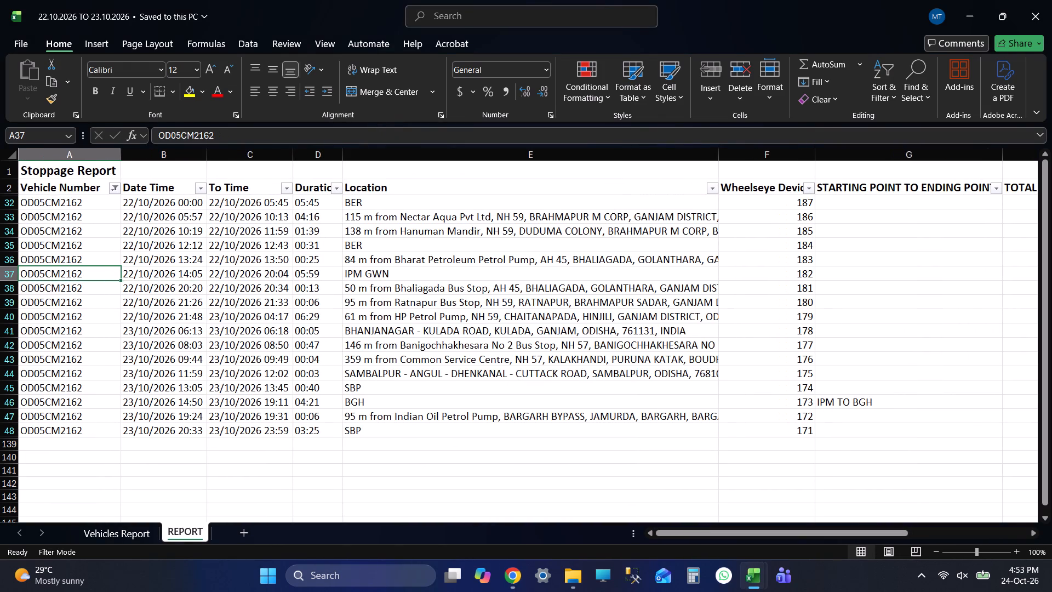
{"action": "key", "text": "ctrl+c"}
{"action": "key", "text": "alt+Tab"}
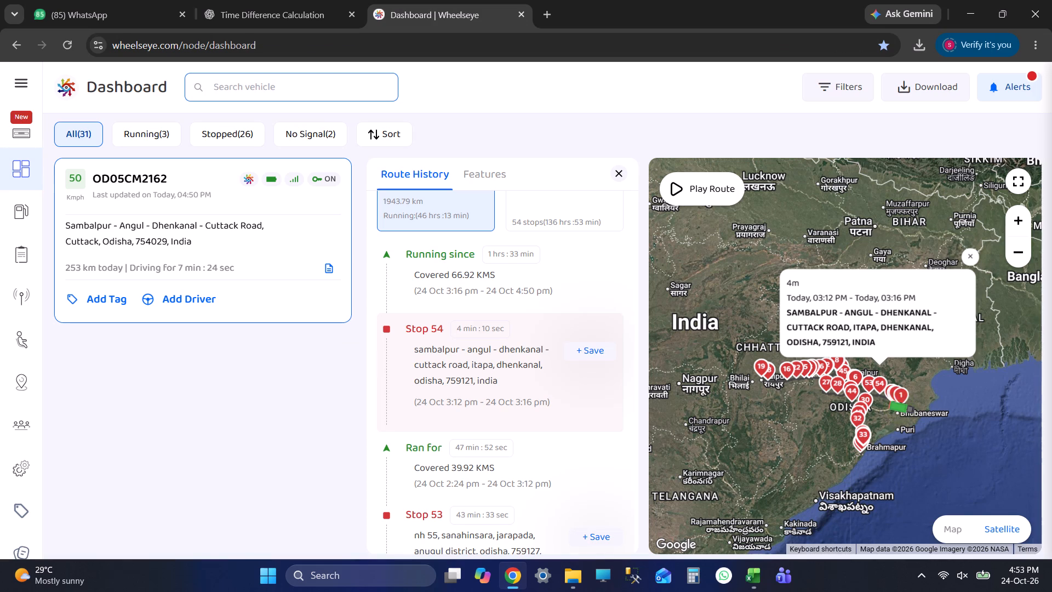
{"action": "scroll", "coordinate": [460, 262], "scroll_direction": "up", "scroll_amount": 5}
{"action": "left_click", "coordinate": [415, 210]}
{"action": "left_click", "coordinate": [422, 338]}
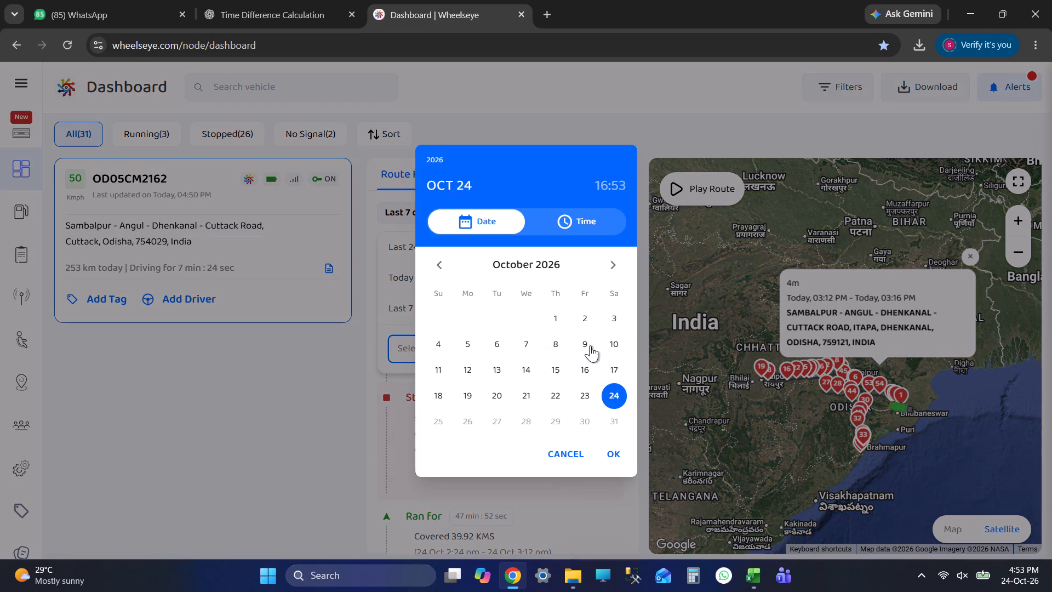
{"action": "key", "text": "alt+Tab"}
{"action": "key", "text": "Tab"}
{"action": "key", "text": "Tab"}
{"action": "key", "text": "Tab"}
{"action": "key", "text": "shift+Tab"}
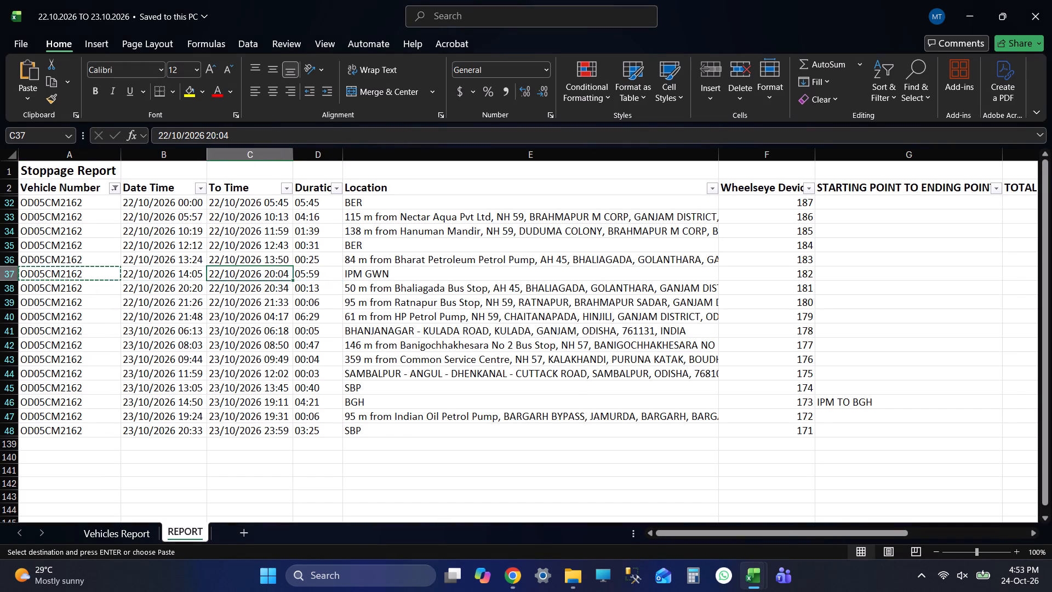
{"action": "key", "text": "alt+Tab"}
{"action": "left_click", "coordinate": [556, 398]}
{"action": "key", "text": "alt+Tab"}
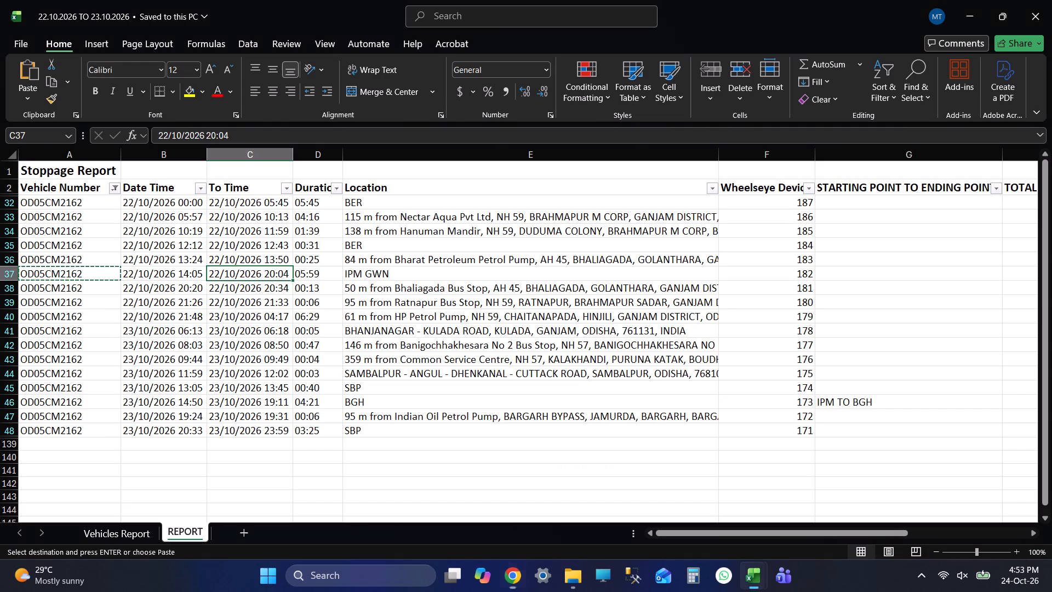
{"action": "key", "text": "alt+Tab"}
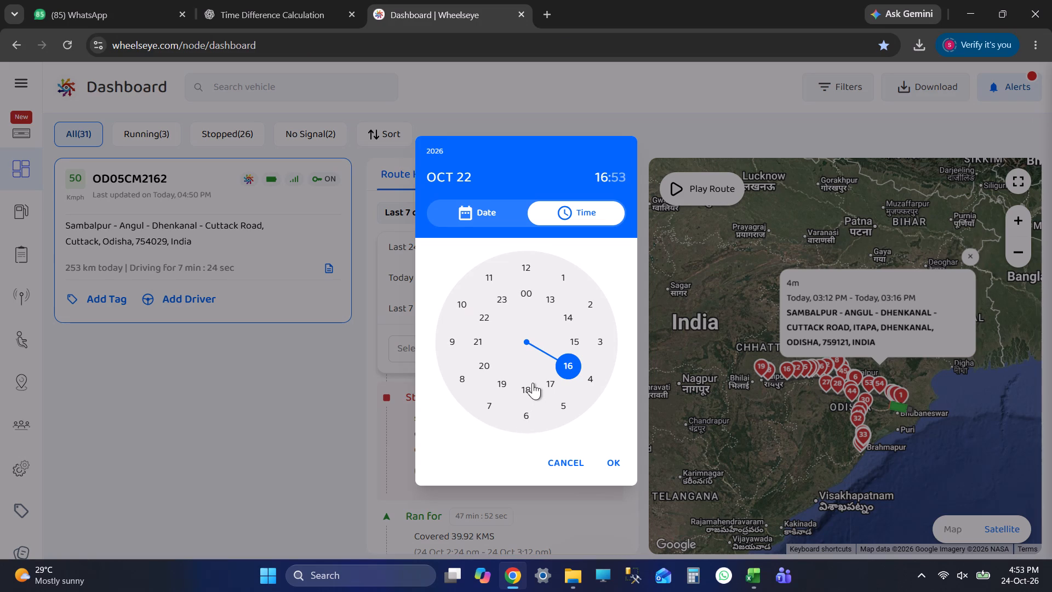
Set the route history start time to 19:53, just before the truck leaves IPM GWN.
{"action": "left_click", "coordinate": [480, 369]}
{"action": "key", "text": "alt+Tab"}
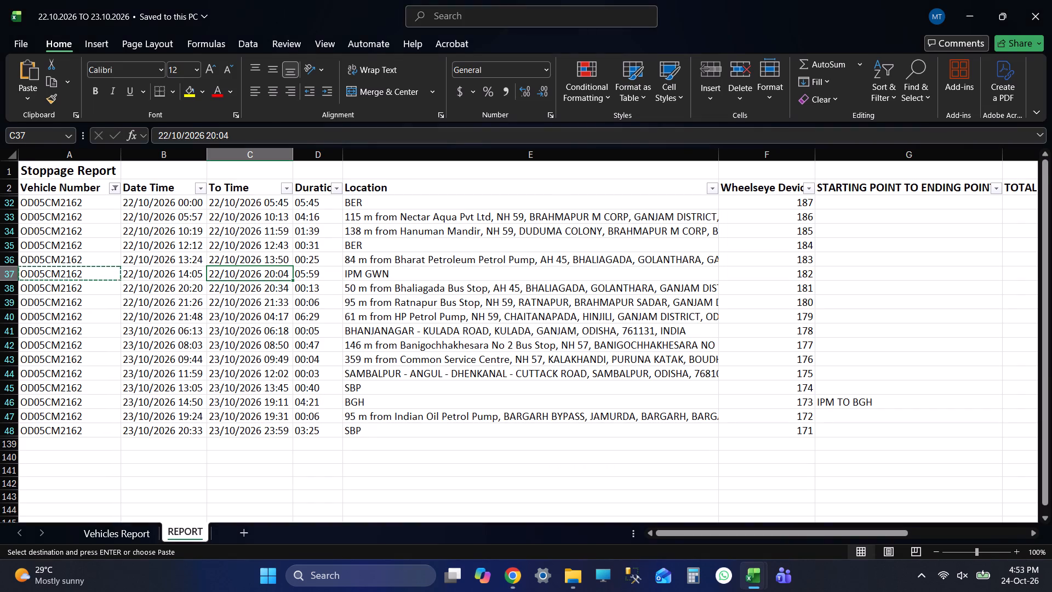
{"action": "key", "text": "alt+Tab"}
{"action": "key", "text": "alt+Tab"}
{"action": "key", "text": "alt+Tab"}
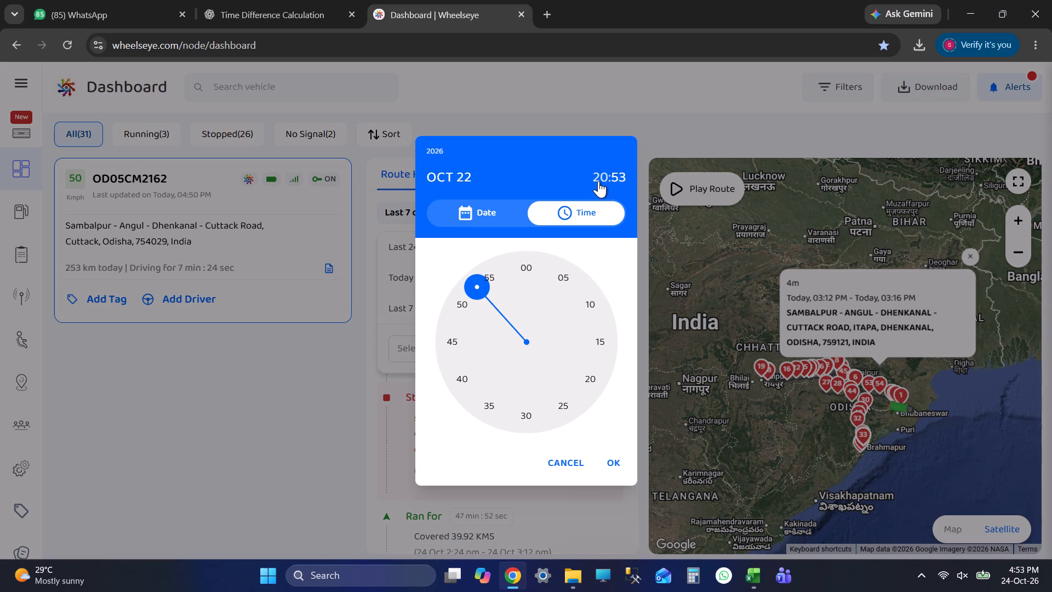
{"action": "left_click", "coordinate": [598, 181]}
{"action": "left_click", "coordinate": [499, 379]}
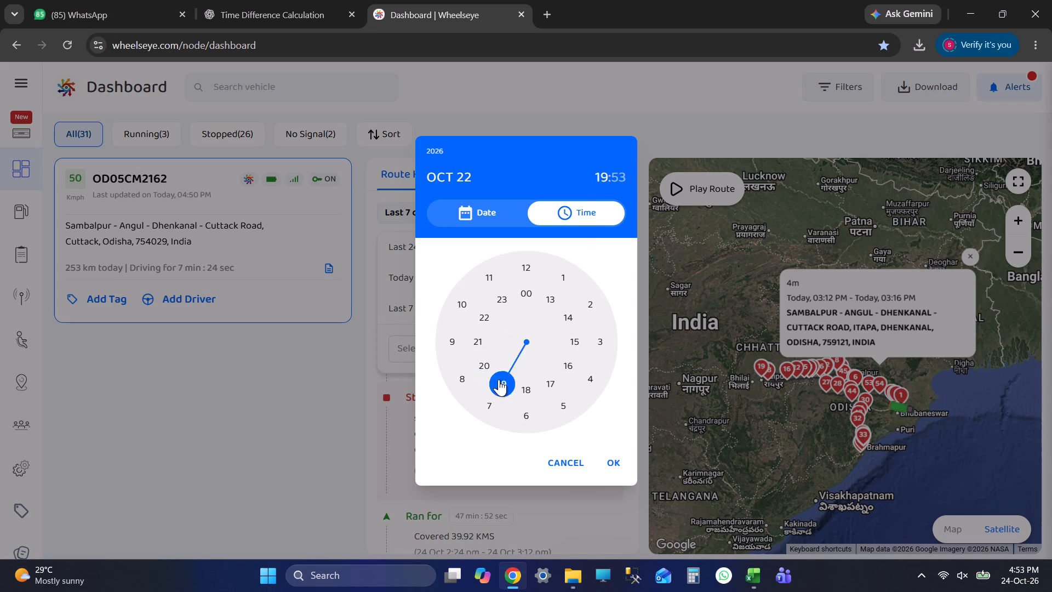
{"action": "key", "text": "alt+Tab"}
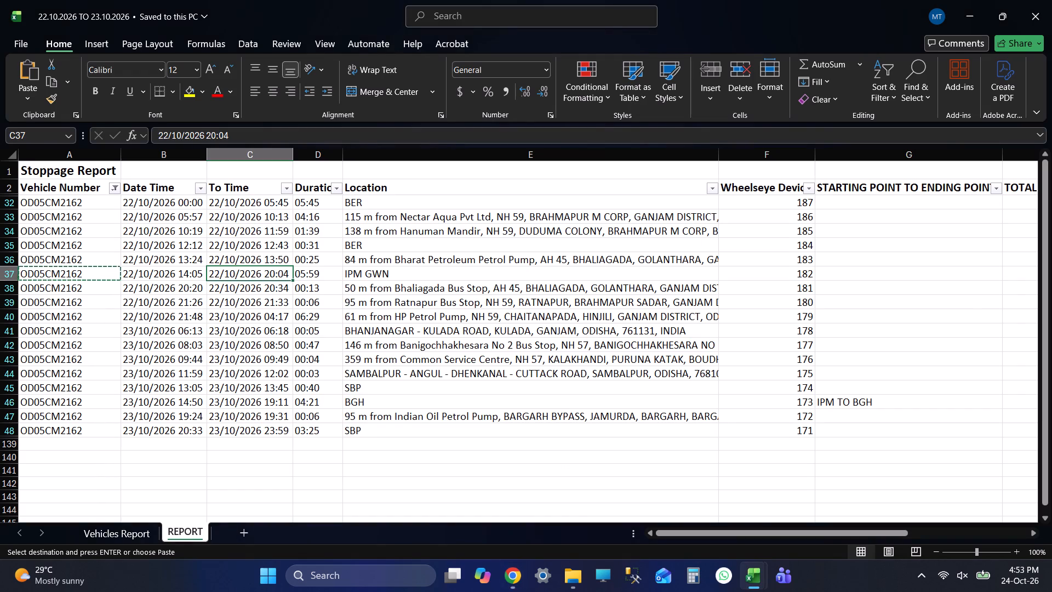
{"action": "key", "text": "alt+Tab"}
{"action": "left_click", "coordinate": [603, 474]}
Set the route history end date to 23 October 2026, checking it against the BGH row's start time in the stoppage report.
{"action": "left_click", "coordinate": [558, 345]}
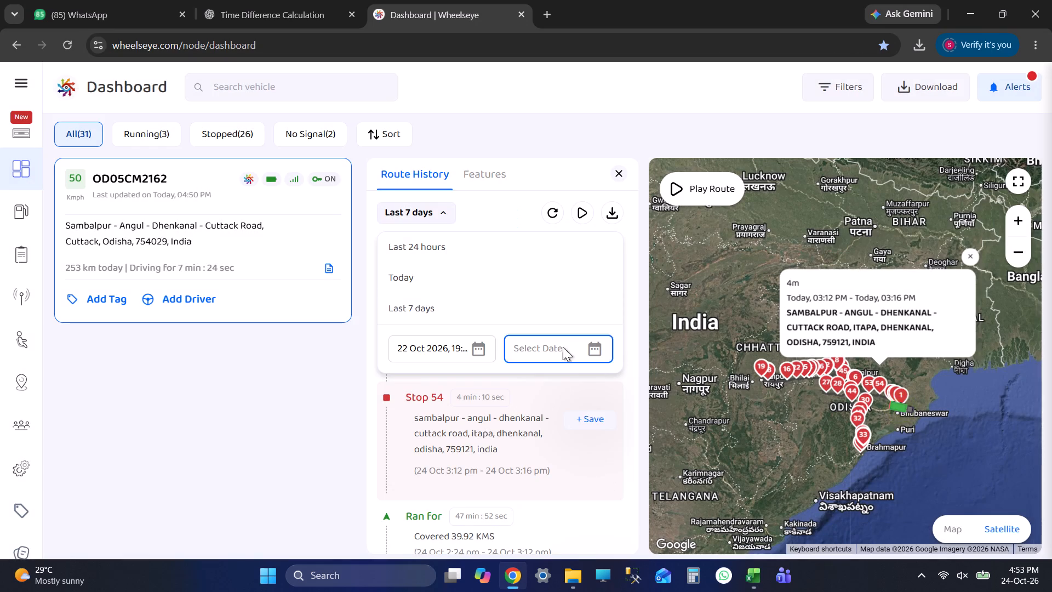
{"action": "key", "text": "alt+Tab"}
{"action": "left_click", "coordinate": [847, 402]}
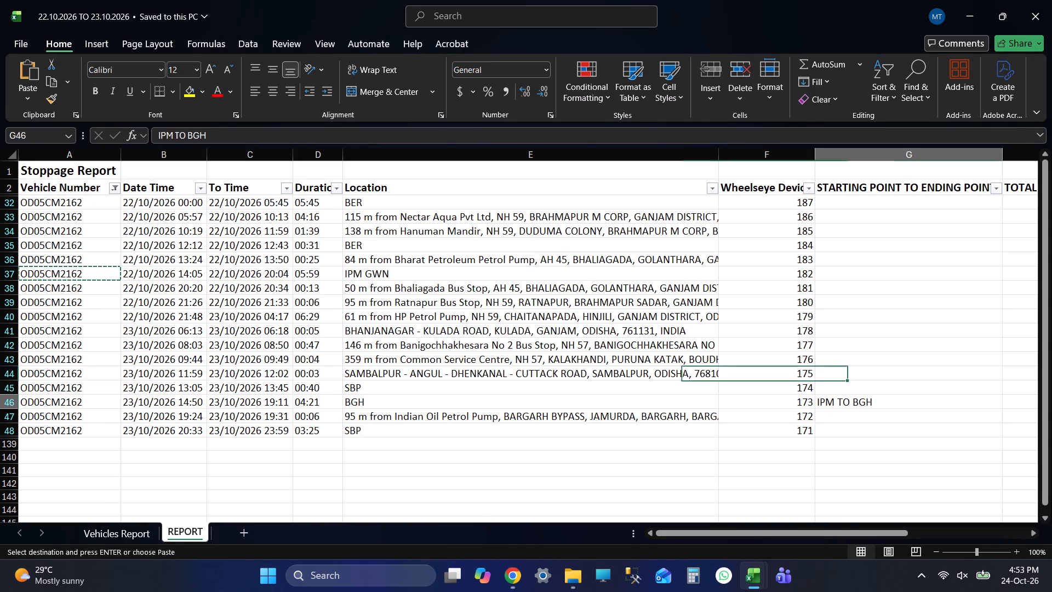
{"action": "key", "text": "shift+Tab"}
{"action": "key", "text": "shift+Tab"}
{"action": "key", "text": "shift+Tab"}
{"action": "key", "text": "shift+Tab"}
{"action": "key", "text": "shift+Tab"}
{"action": "key", "text": "alt+Tab"}
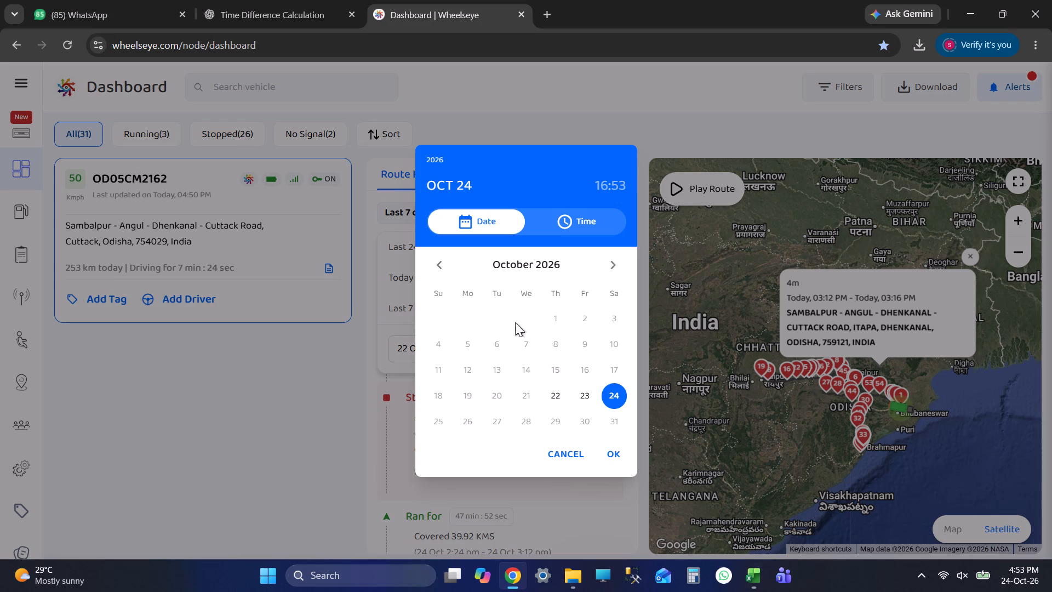
{"action": "left_click", "coordinate": [592, 392]}
{"action": "key", "text": "alt+Tab"}
{"action": "key", "text": "alt+Tab"}
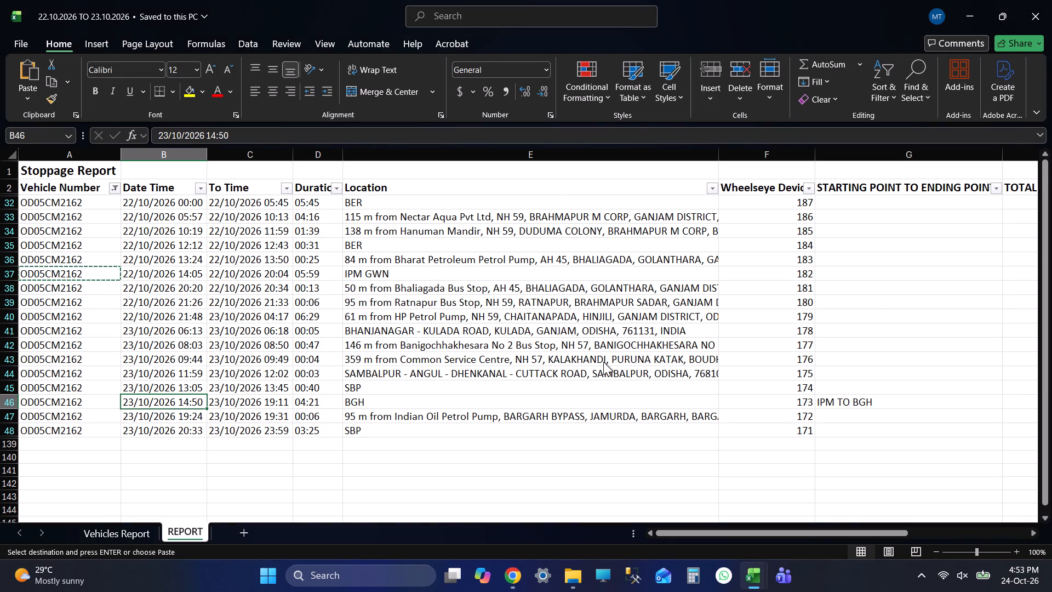
Set the route history end time to 15:08 and load the 22 to 23 October route.
{"action": "left_click", "coordinate": [569, 316]}
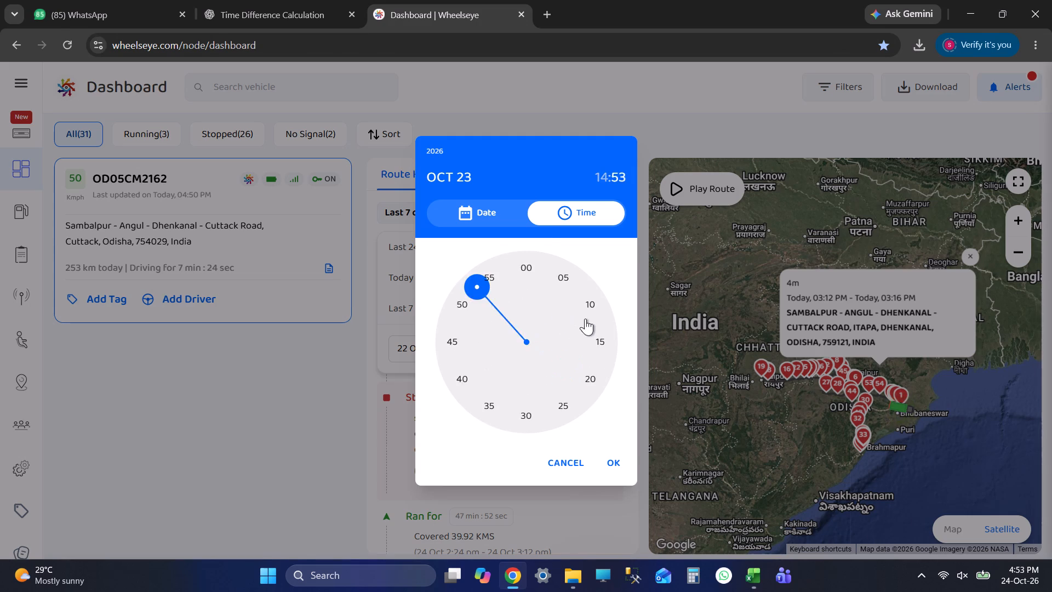
{"action": "key", "text": "alt+Tab"}
{"action": "key", "text": "alt+Tab"}
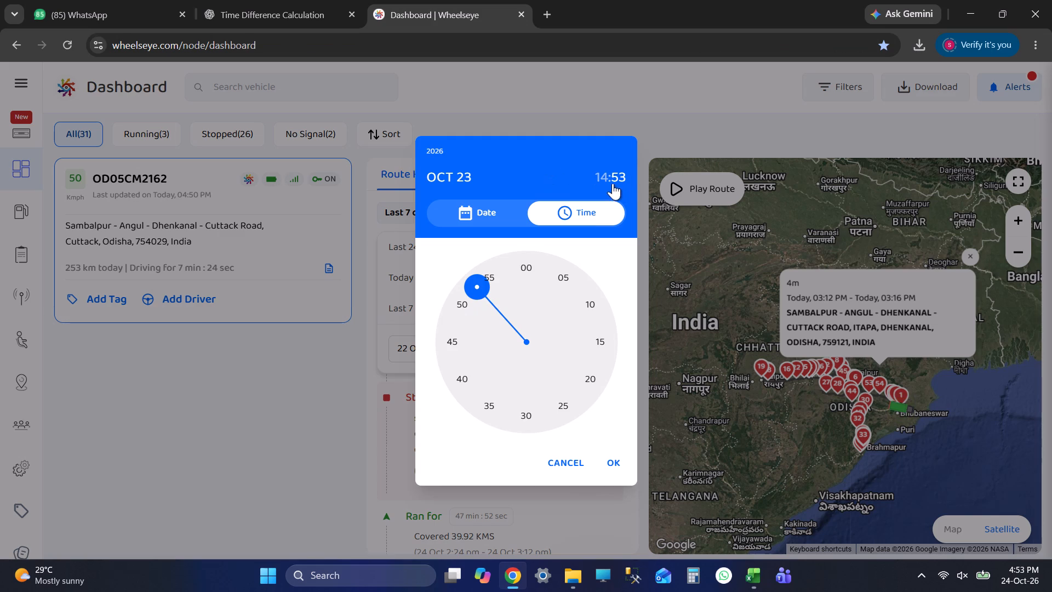
{"action": "left_click", "coordinate": [605, 177]}
{"action": "left_click", "coordinate": [570, 339]}
{"action": "left_click", "coordinate": [587, 292]}
{"action": "left_click", "coordinate": [609, 461]}
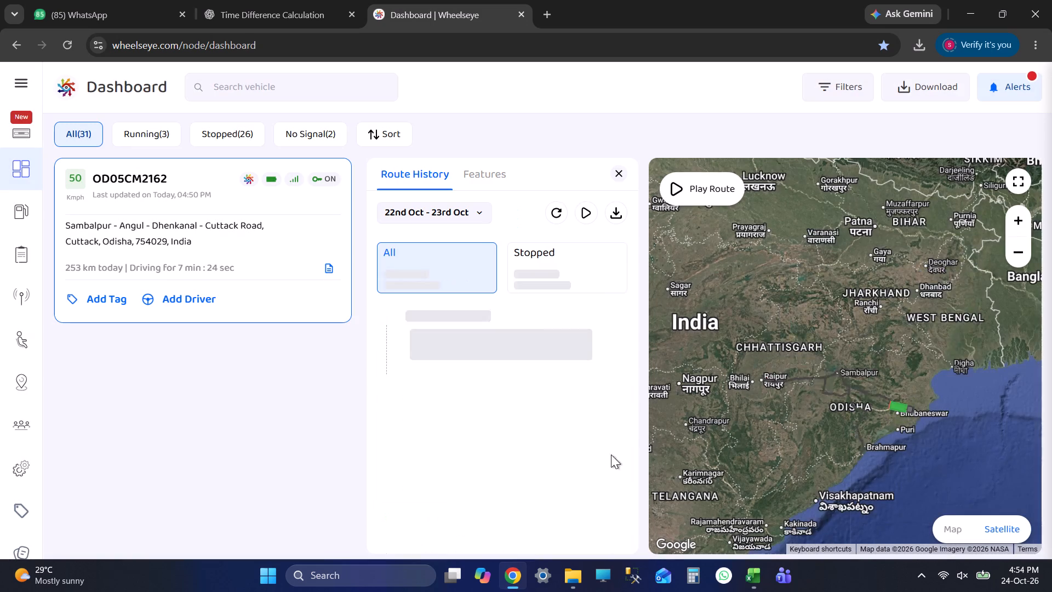
{"action": "left_click", "coordinate": [482, 335]}
{"action": "scroll", "coordinate": [501, 363], "scroll_direction": "down", "scroll_amount": 4}
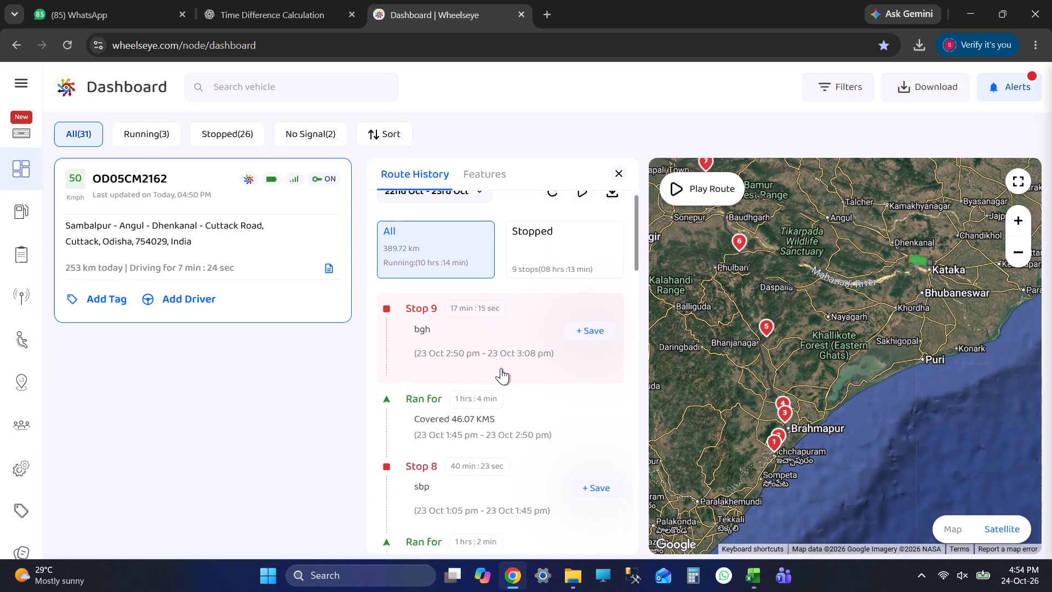
{"action": "scroll", "coordinate": [501, 368], "scroll_direction": "down", "scroll_amount": 1}
{"action": "scroll", "coordinate": [506, 354], "scroll_direction": "up", "scroll_amount": 1}
{"action": "scroll", "coordinate": [506, 354], "scroll_direction": "down", "scroll_amount": 13}
{"action": "scroll", "coordinate": [517, 360], "scroll_direction": "up", "scroll_amount": 1}
{"action": "scroll", "coordinate": [517, 361], "scroll_direction": "down", "scroll_amount": 14}
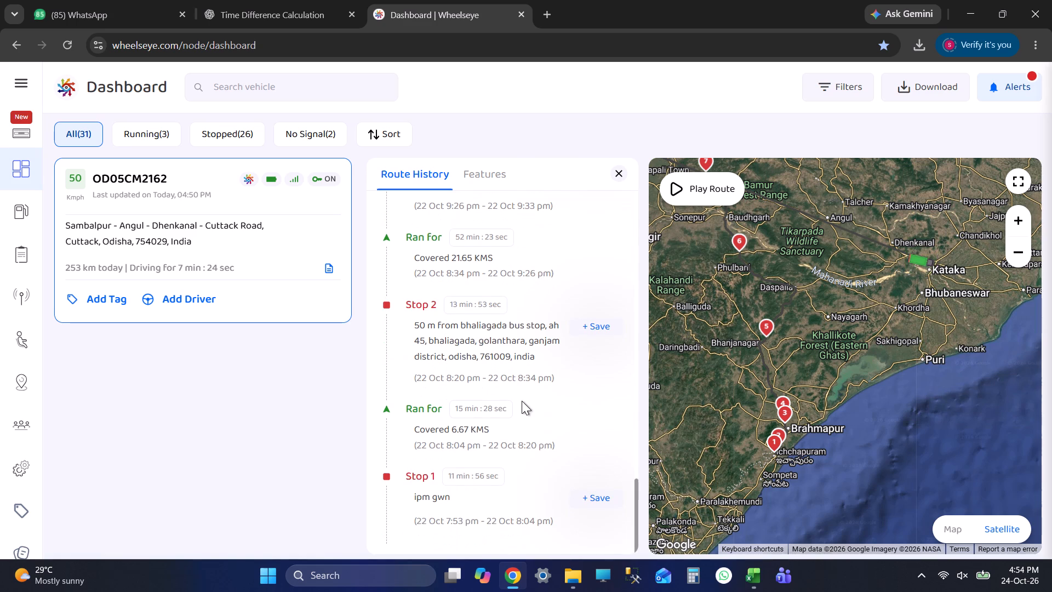
{"action": "scroll", "coordinate": [522, 401], "scroll_direction": "down", "scroll_amount": 3}
{"action": "left_click_drag", "start_coordinate": [456, 543], "coordinate": [451, 543]}
{"action": "left_click", "coordinate": [487, 310]}
{"action": "scroll", "coordinate": [546, 407], "scroll_direction": "up", "scroll_amount": 3}
{"action": "left_click", "coordinate": [518, 391]}
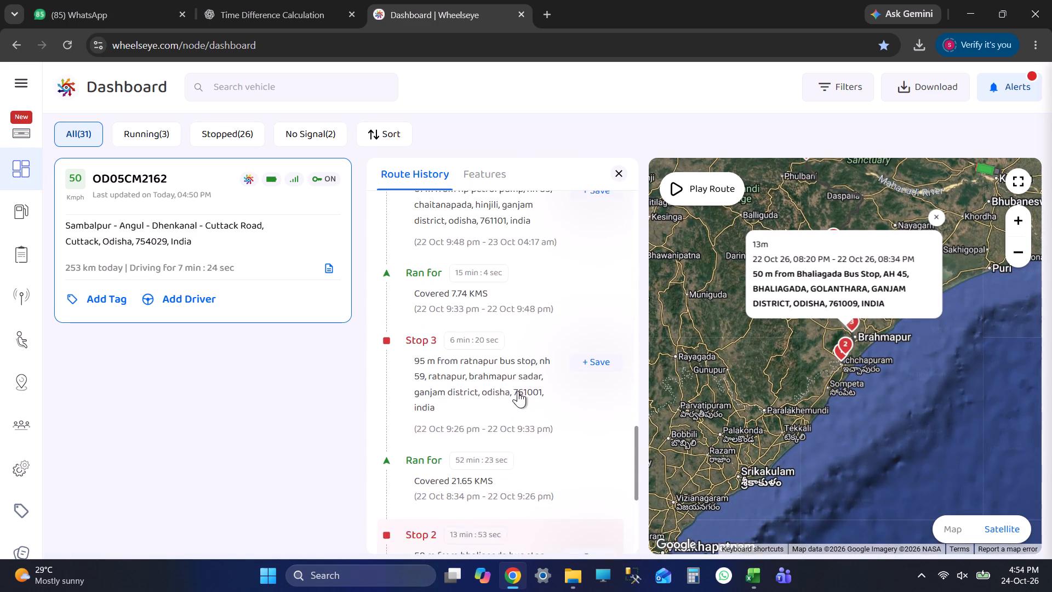
{"action": "scroll", "coordinate": [525, 394], "scroll_direction": "up", "scroll_amount": 3}
{"action": "left_click", "coordinate": [513, 389]}
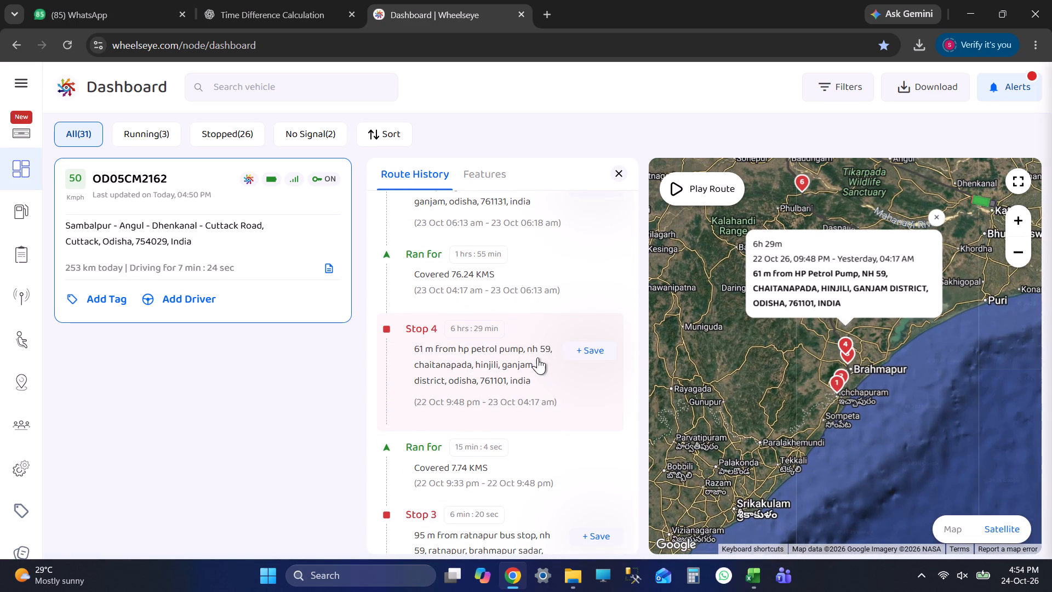
{"action": "scroll", "coordinate": [538, 357], "scroll_direction": "up", "scroll_amount": 2}
{"action": "left_click", "coordinate": [538, 357]}
{"action": "scroll", "coordinate": [538, 357], "scroll_direction": "up", "scroll_amount": 3}
{"action": "left_click", "coordinate": [513, 370]}
{"action": "scroll", "coordinate": [521, 374], "scroll_direction": "up", "scroll_amount": 2}
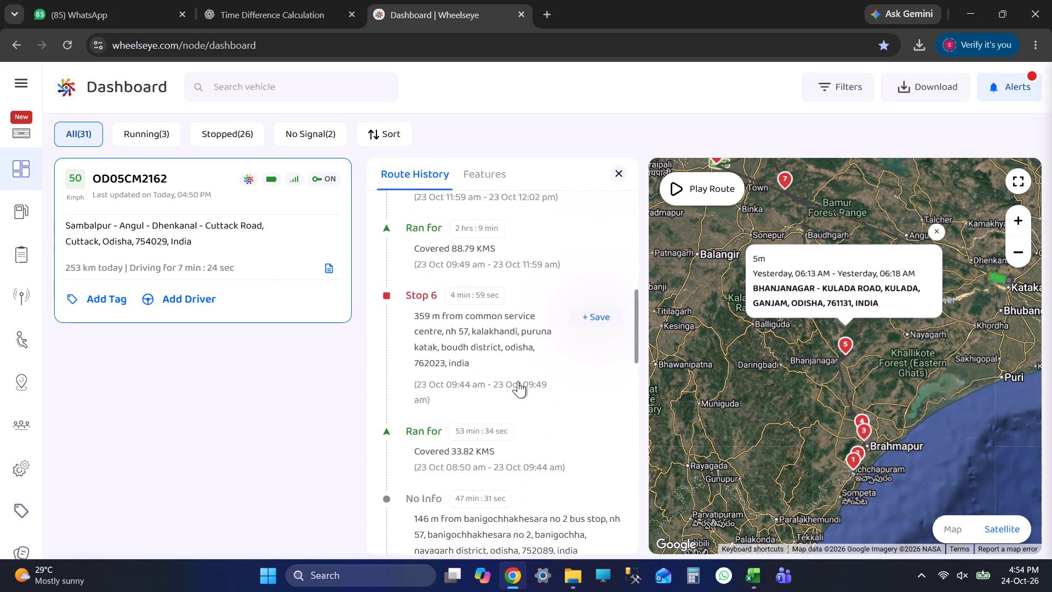
{"action": "left_click", "coordinate": [518, 381]}
{"action": "scroll", "coordinate": [530, 379], "scroll_direction": "up", "scroll_amount": 2}
{"action": "scroll", "coordinate": [530, 379], "scroll_direction": "down", "scroll_amount": 1}
{"action": "scroll", "coordinate": [530, 379], "scroll_direction": "up", "scroll_amount": 1}
{"action": "left_click", "coordinate": [527, 306]}
{"action": "scroll", "coordinate": [540, 313], "scroll_direction": "up", "scroll_amount": 8}
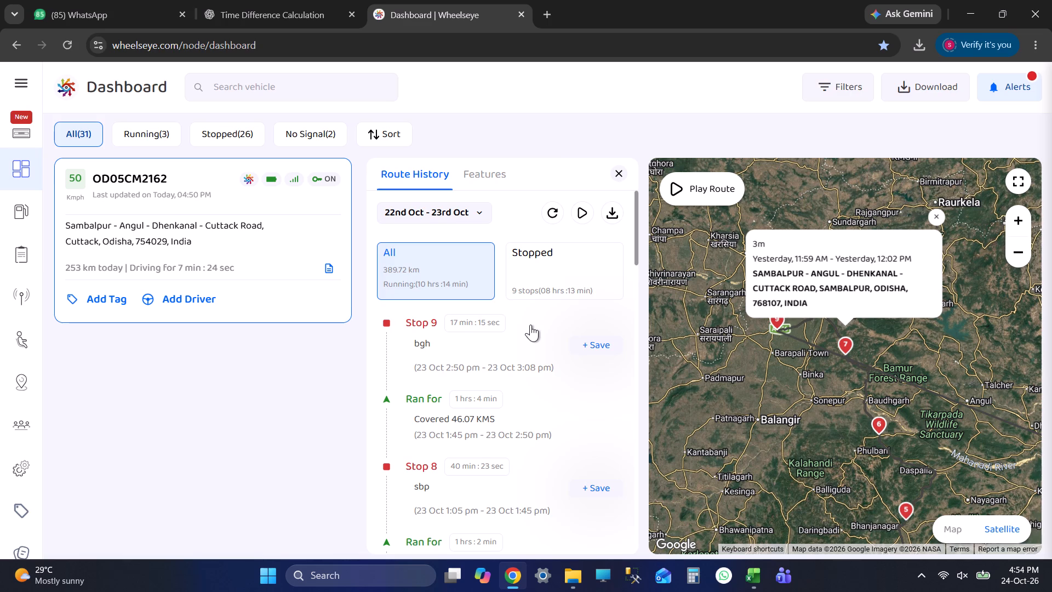
Switch to the 22.10.2026 TO 23.10.2026 workbook and enter 391 KM as the total distance in the IPM TO BGH row.
{"action": "key", "text": "alt+Tab"}
{"action": "key", "text": "Tab"}
{"action": "key", "text": "Tab"}
{"action": "key", "text": "Tab"}
{"action": "key", "text": "Tab"}
{"action": "key", "text": "Tab"}
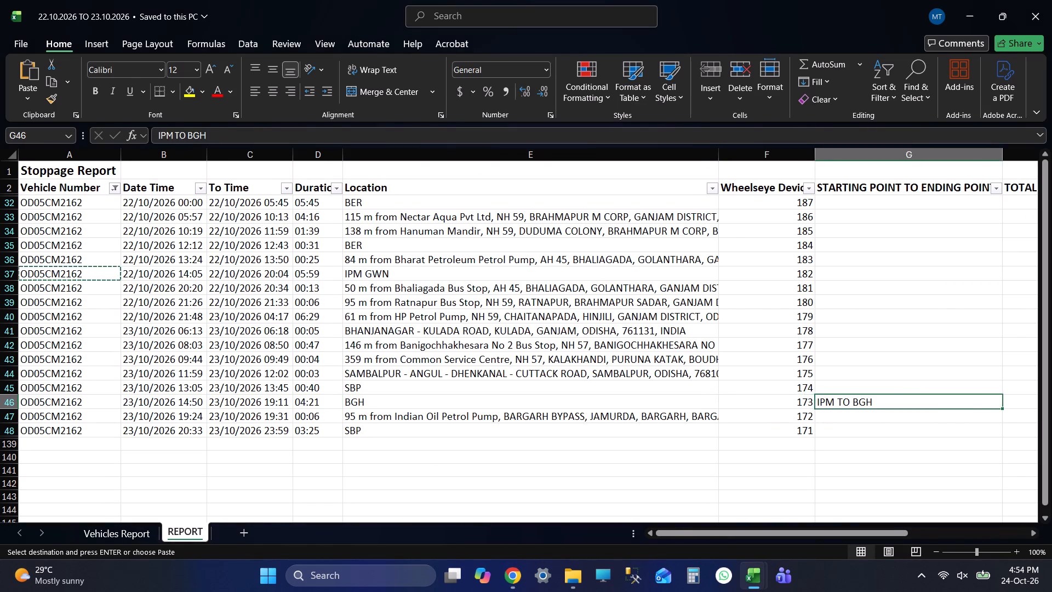
{"action": "key", "text": "Tab"}
{"action": "key", "text": "alt+Tab"}
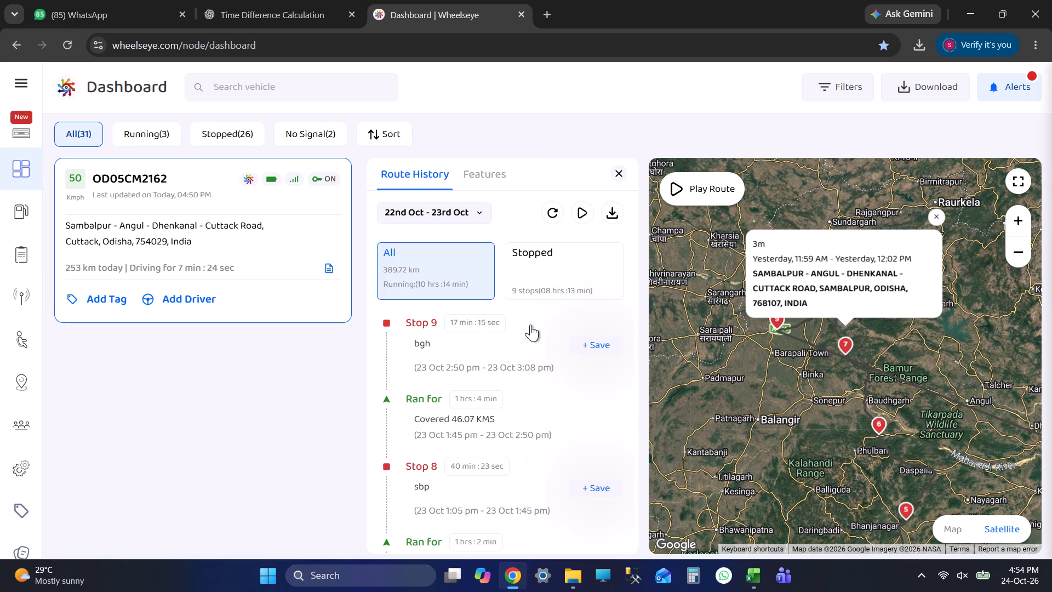
{"action": "key", "text": "alt+Tab"}
{"action": "type", "text": "391 KM"}
{"action": "key", "text": "Tab"}
Save the 22.10.2026 TO 23.10.2026 workbook, rechecking the trip distance in Wheelseye.
{"action": "key", "text": "ctrl+s"}
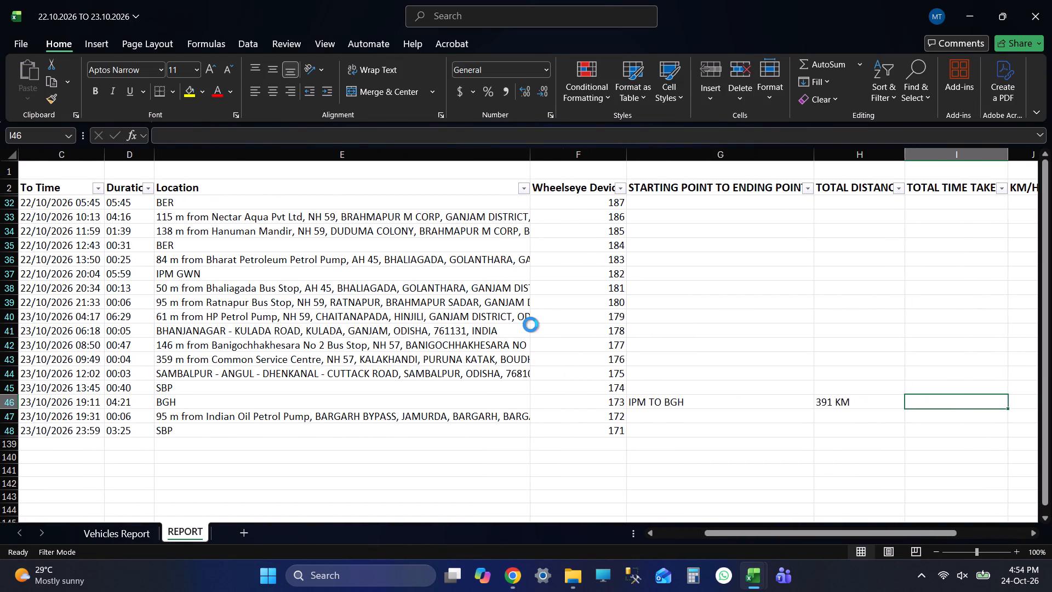
{"action": "key", "text": "ctrl+s"}
{"action": "key", "text": "ctrl+s"}
{"action": "key", "text": "ctrl+s"}
{"action": "key", "text": "ctrl+s"}
{"action": "key", "text": "ctrl+s"}
{"action": "key", "text": "alt+Tab"}
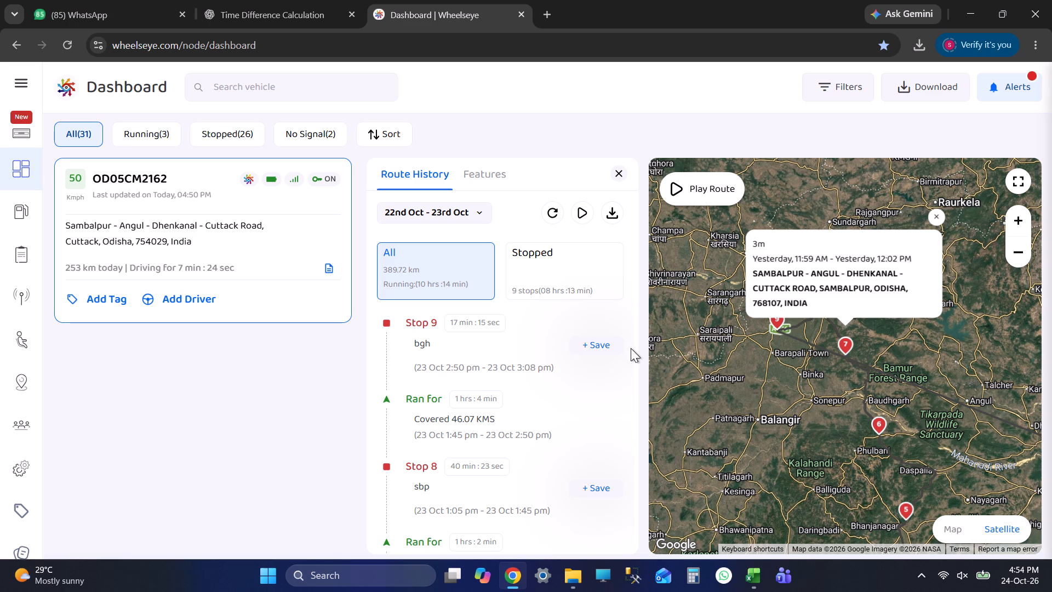
{"action": "key", "text": "alt+Tab"}
{"action": "key", "text": "alt+Tab"}
{"action": "key", "text": "alt+Tab"}
{"action": "key", "text": "ctrl+s"}
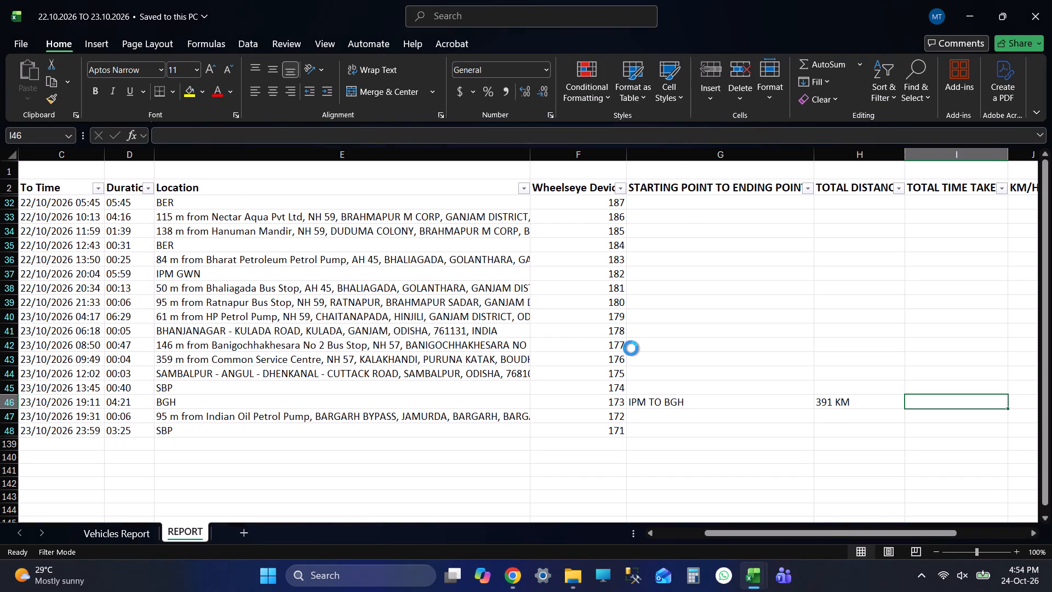
{"action": "left_click", "coordinate": [273, 263]}
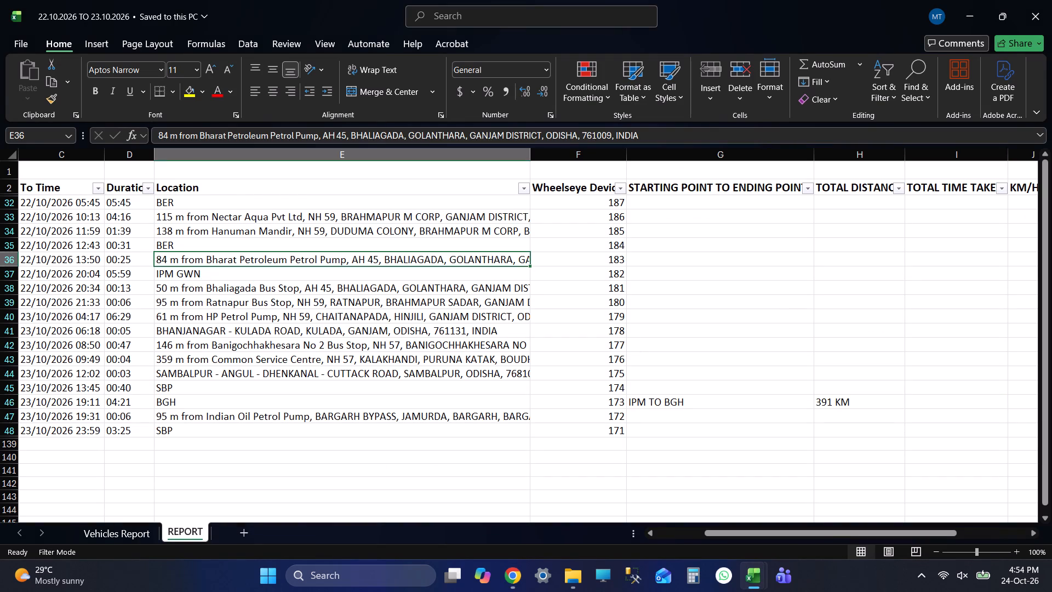
{"action": "left_click", "coordinate": [245, 271]}
{"action": "key", "text": "shift+Tab"}
{"action": "key", "text": "shift+Tab"}
{"action": "key", "text": "shift+Tab"}
{"action": "key", "text": "shift+Tab"}
{"action": "key", "text": "shift+Tab"}
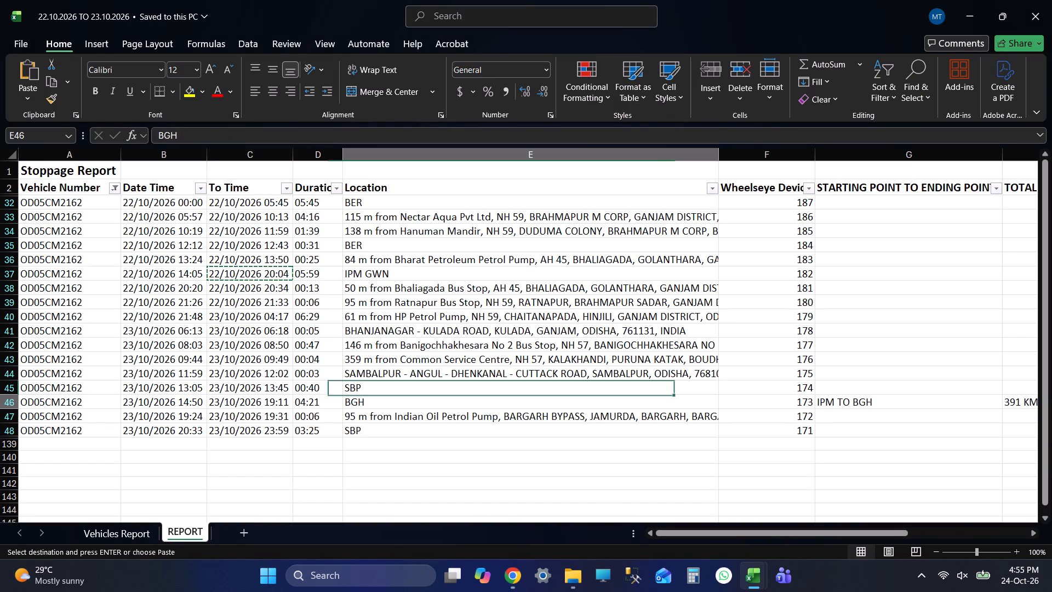
{"action": "key", "text": "shift+Tab"}
{"action": "key", "text": "shift+Tab"}
{"action": "key", "text": "shift+Tab"}
{"action": "key", "text": "ctrl+c"}
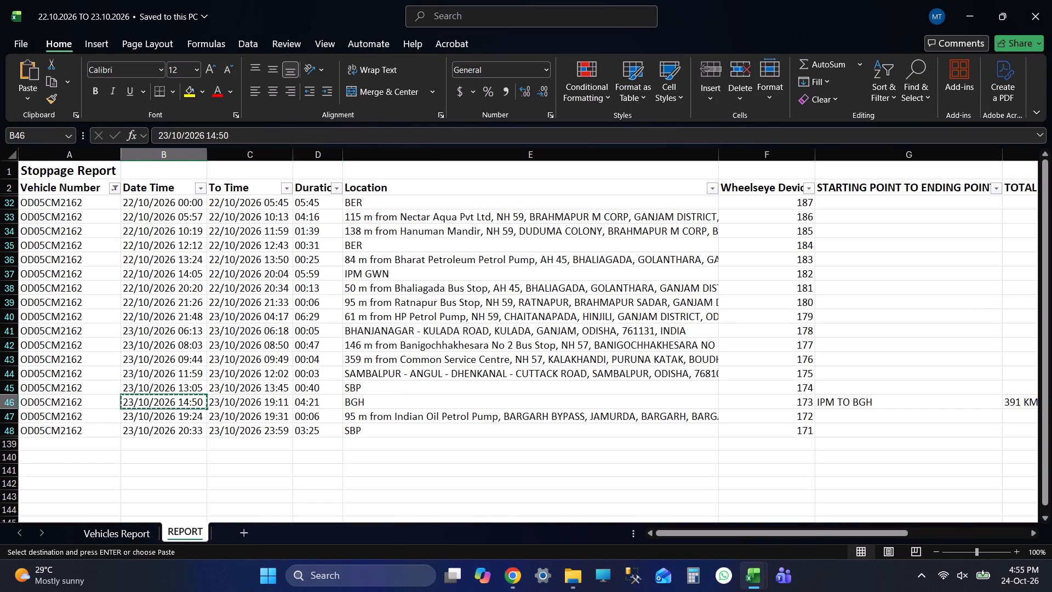
{"action": "key", "text": "alt+Tab"}
{"action": "key", "text": "ctrl+v"}
{"action": "key", "text": "Return"}
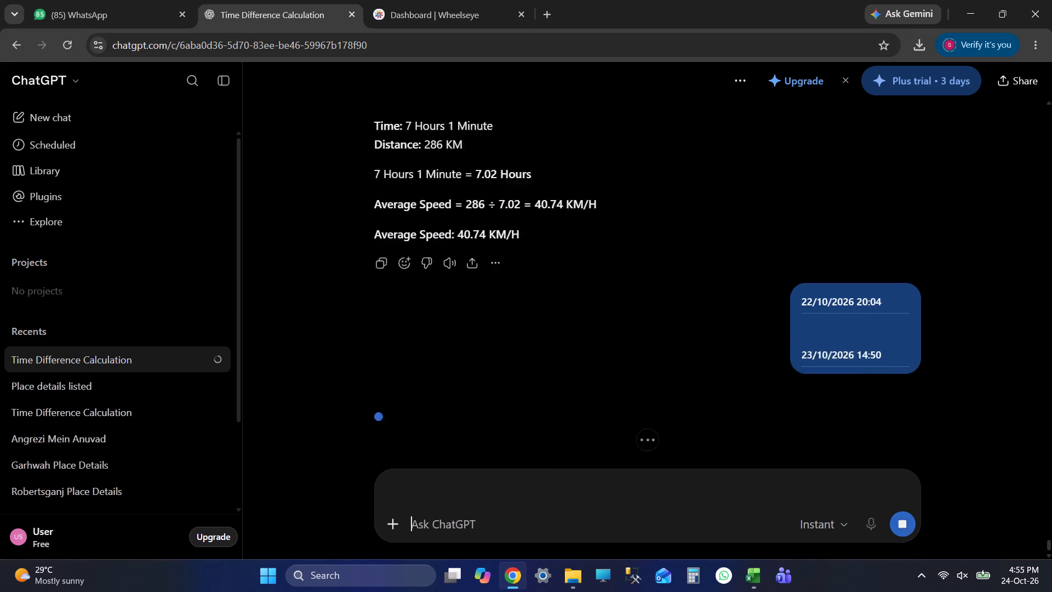
{"action": "key", "text": "alt+Tab"}
{"action": "key", "text": "Tab"}
{"action": "key", "text": "Tab"}
{"action": "key", "text": "Tab"}
{"action": "key", "text": "Tab"}
{"action": "key", "text": "Tab"}
{"action": "key", "text": "Tab"}
{"action": "key", "text": "Tab"}
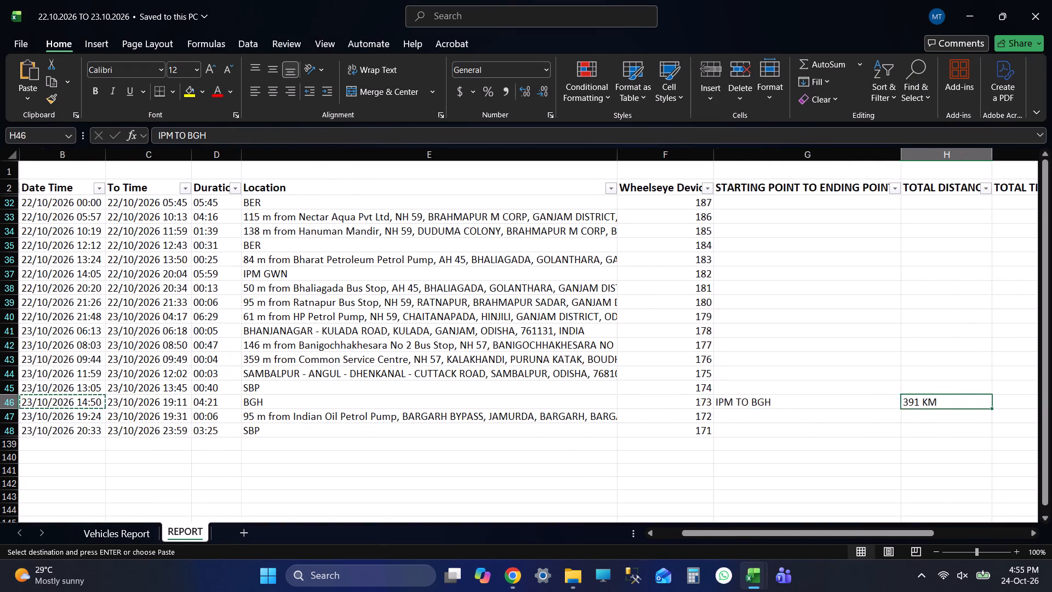
{"action": "key", "text": "alt+Tab"}
{"action": "left_click", "coordinate": [434, 0]}
{"action": "scroll", "coordinate": [473, 347], "scroll_direction": "down", "scroll_amount": 5}
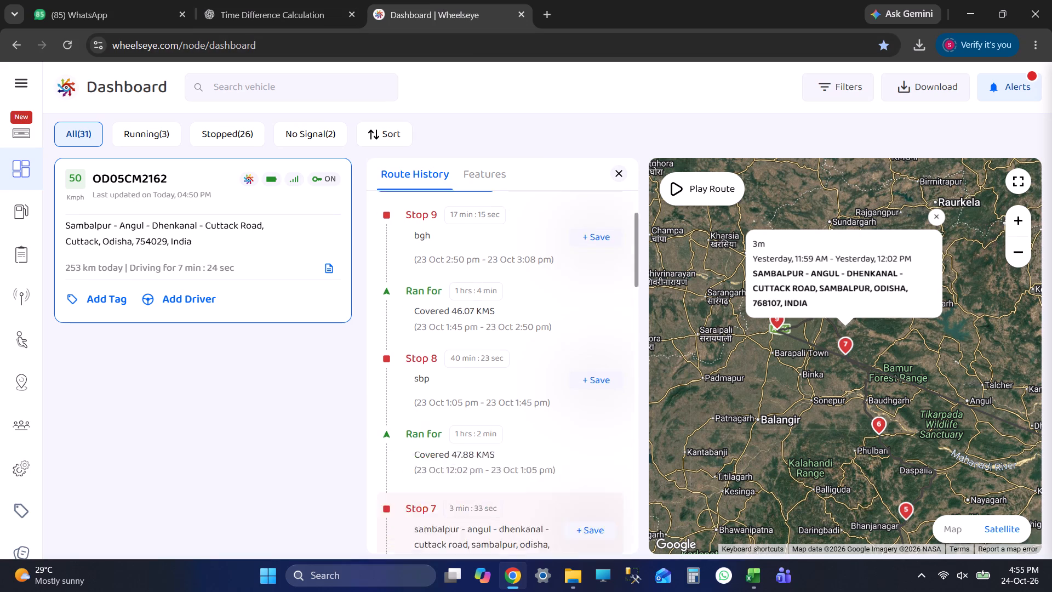
{"action": "scroll", "coordinate": [470, 387], "scroll_direction": "down", "scroll_amount": 4}
{"action": "scroll", "coordinate": [496, 355], "scroll_direction": "up", "scroll_amount": 1}
{"action": "scroll", "coordinate": [497, 358], "scroll_direction": "down", "scroll_amount": 3}
{"action": "scroll", "coordinate": [601, 341], "scroll_direction": "down", "scroll_amount": 4}
{"action": "left_click", "coordinate": [512, 284]}
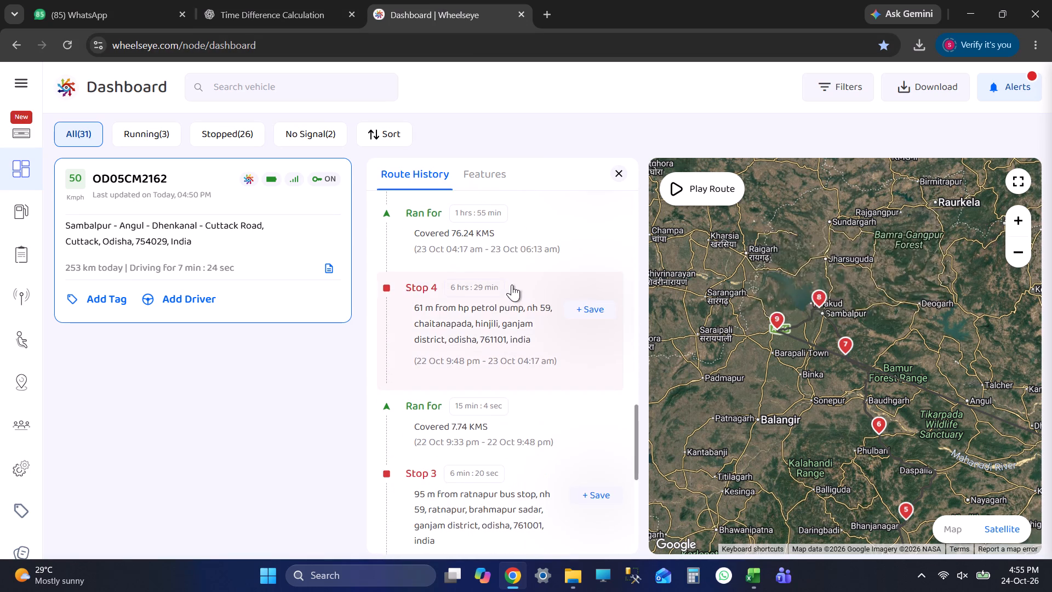
{"action": "scroll", "coordinate": [508, 293], "scroll_direction": "down", "scroll_amount": 11}
{"action": "scroll", "coordinate": [501, 325], "scroll_direction": "up", "scroll_amount": 8}
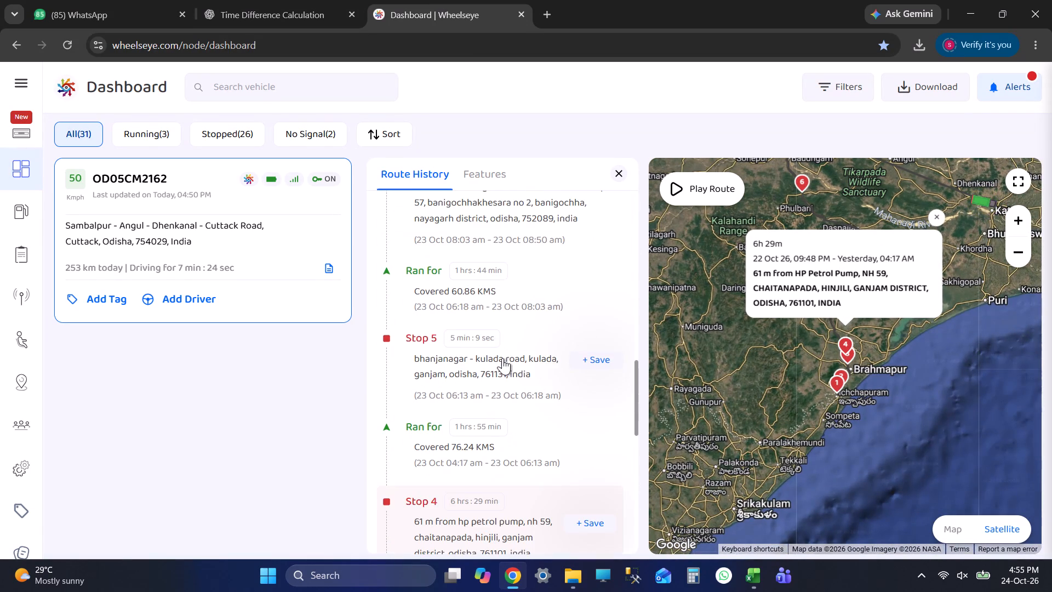
{"action": "left_click", "coordinate": [490, 374]}
{"action": "scroll", "coordinate": [510, 374], "scroll_direction": "up", "scroll_amount": 2}
{"action": "left_click", "coordinate": [521, 329]}
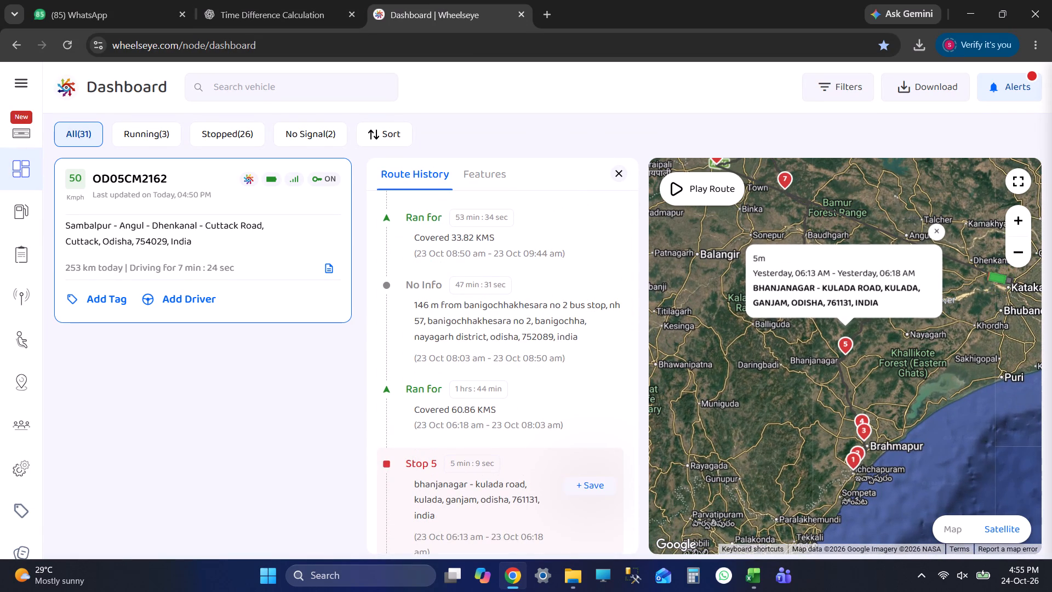
{"action": "scroll", "coordinate": [920, 383], "scroll_direction": "up", "scroll_amount": 3}
{"action": "left_click_drag", "start_coordinate": [836, 375], "coordinate": [915, 446]}
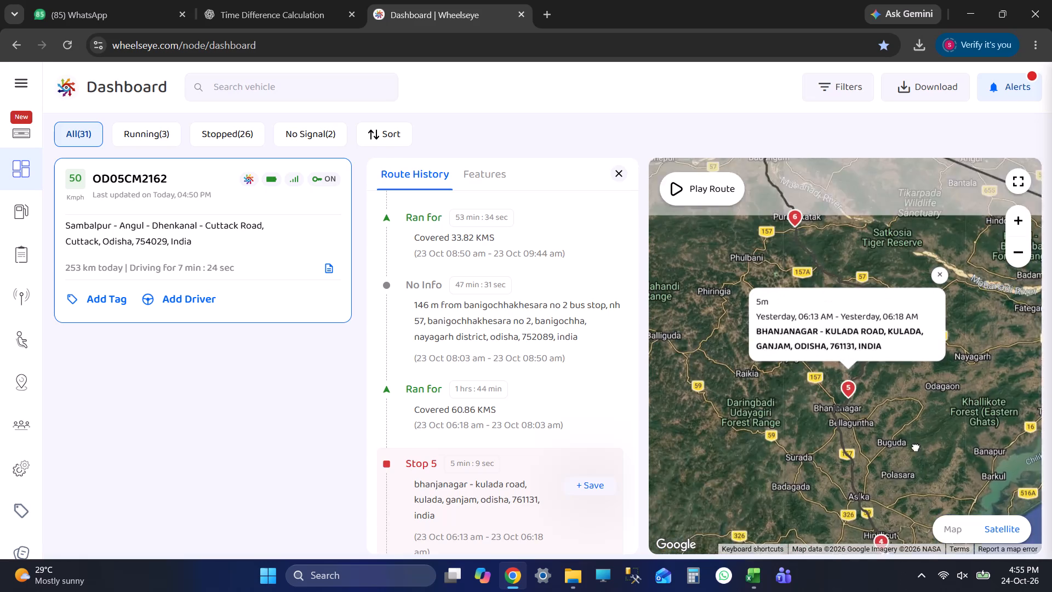
{"action": "left_click", "coordinate": [980, 322]}
{"action": "left_click", "coordinate": [970, 316]}
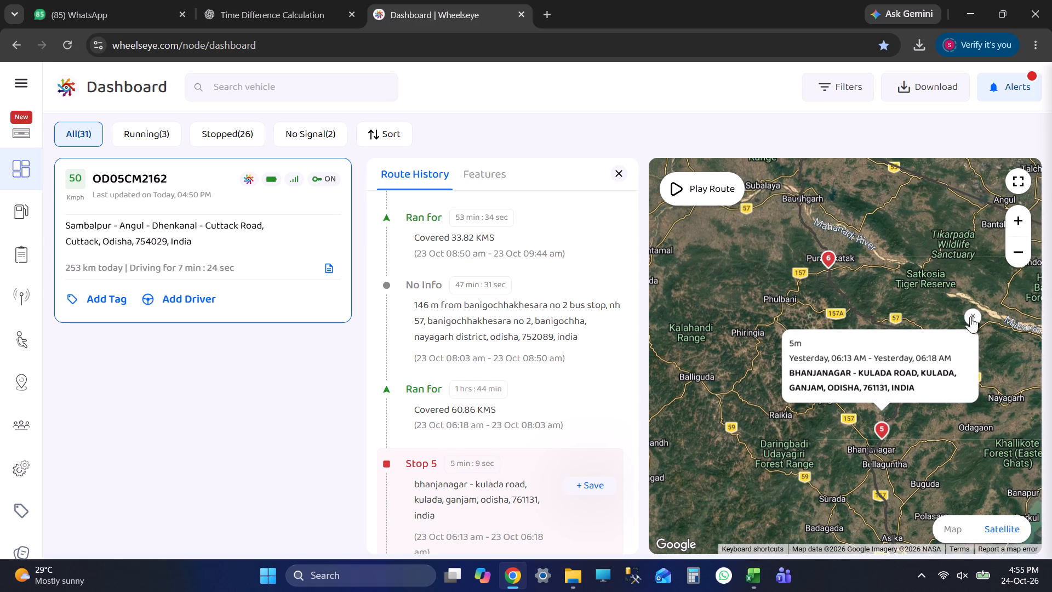
{"action": "scroll", "coordinate": [908, 351], "scroll_direction": "up", "scroll_amount": 2}
{"action": "left_click_drag", "start_coordinate": [919, 366], "coordinate": [905, 408]}
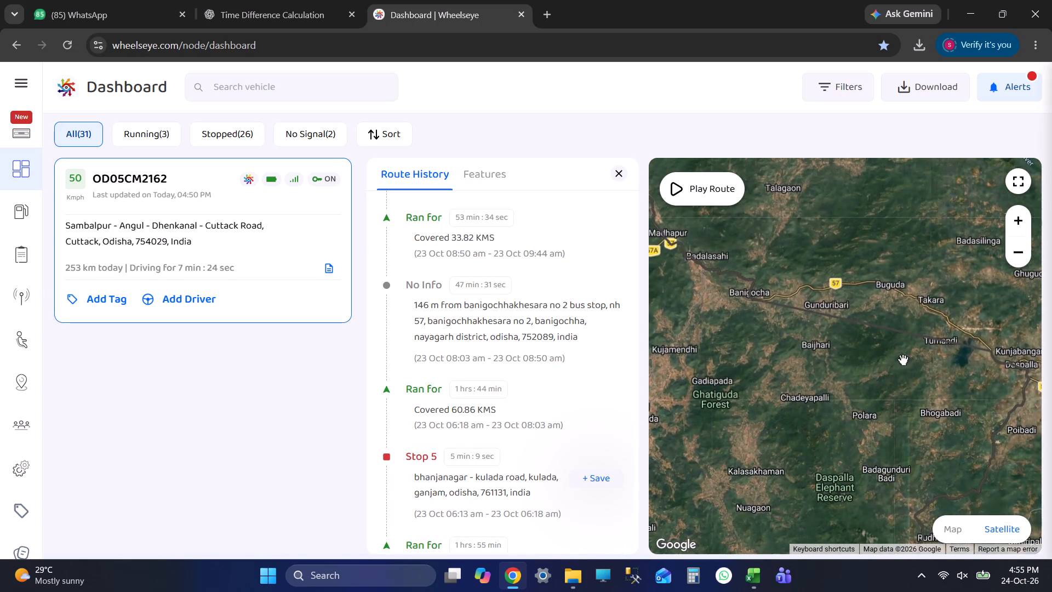
{"action": "scroll", "coordinate": [903, 361], "scroll_direction": "down", "scroll_amount": 4}
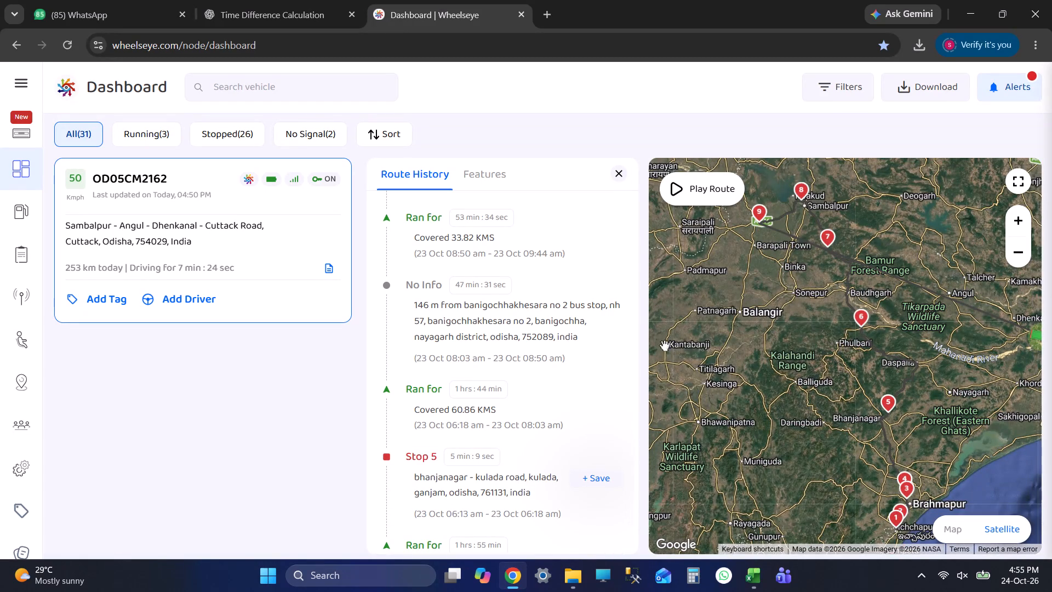
Change the IPM TO BGH total distance to 396 KM in the 22.10.2026 TO 23.10.2026 workbook and save it.
{"action": "key", "text": "alt+Tab"}
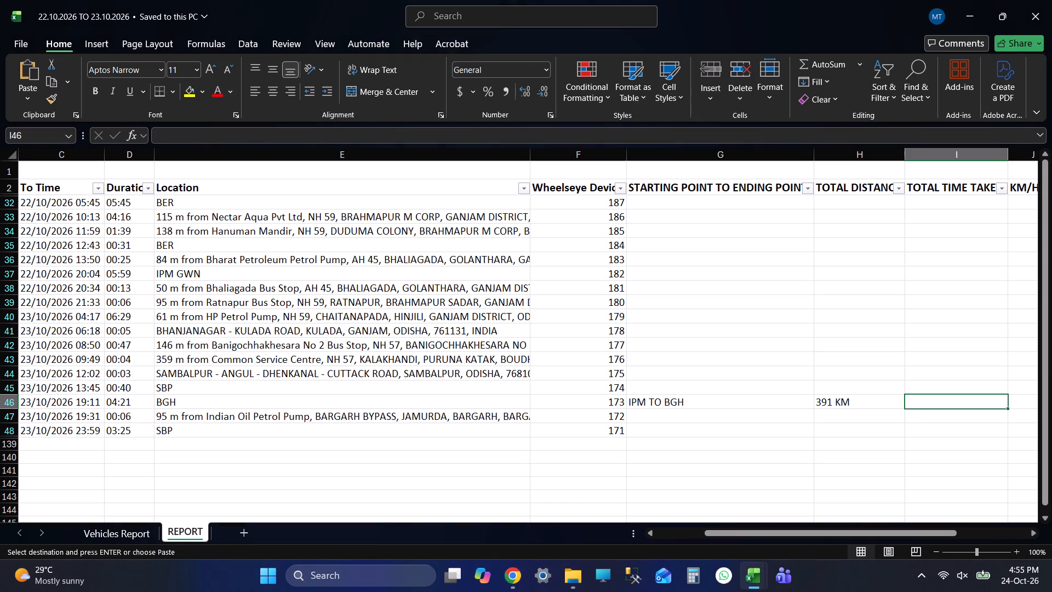
{"action": "double_click", "coordinate": [828, 402]}
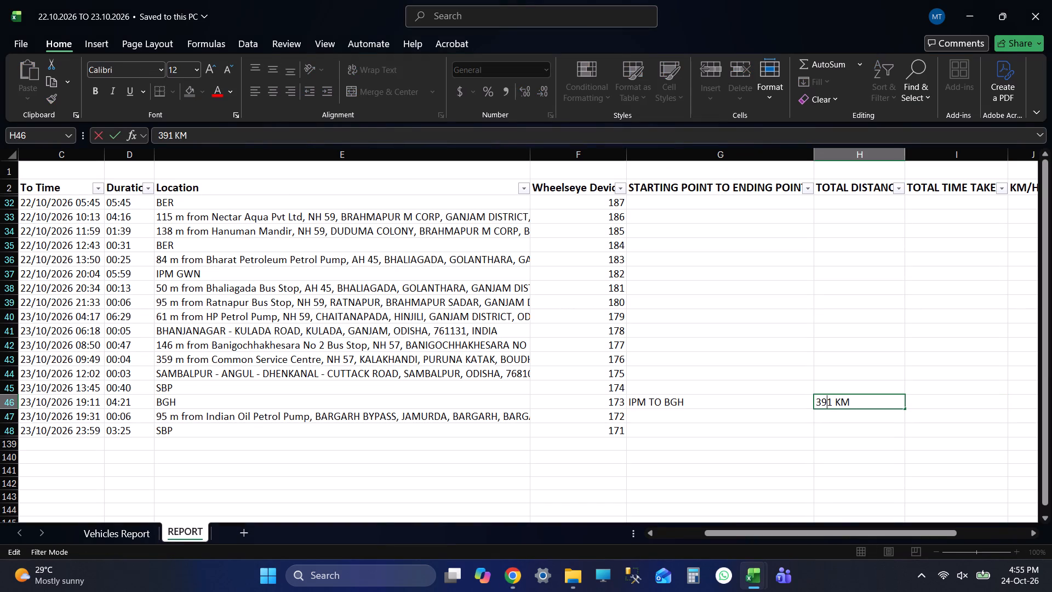
{"action": "key", "text": "Delete"}
{"action": "key", "text": "6"}
{"action": "key", "text": "Return"}
{"action": "key", "text": "Up"}
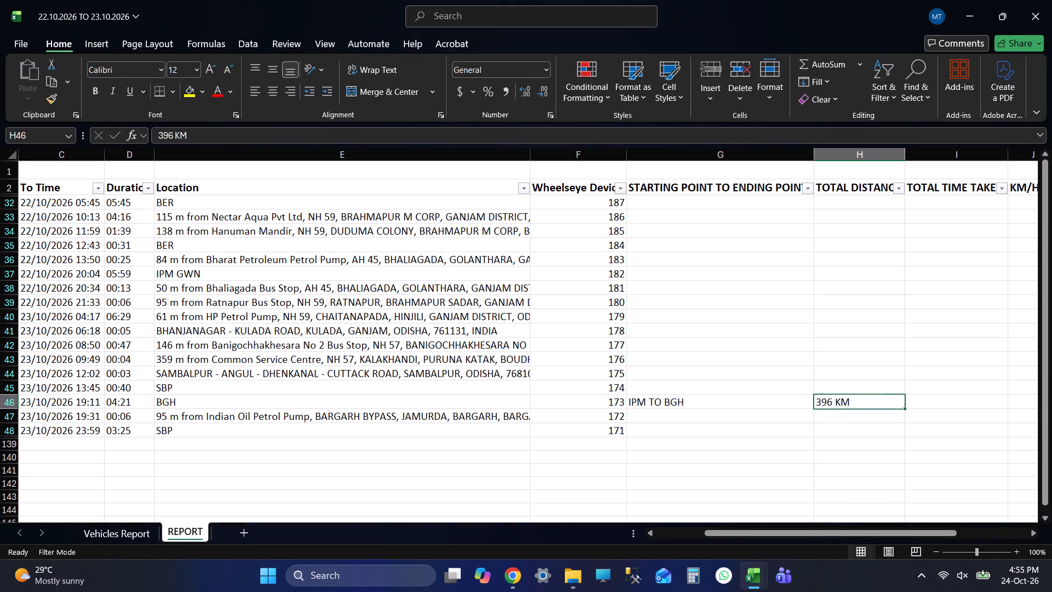
{"action": "key", "text": "Right"}
{"action": "key", "text": "Tab"}
{"action": "key", "text": "shift+Tab"}
{"action": "key", "text": "ctrl+s"}
{"action": "key", "text": "ctrl+s"}
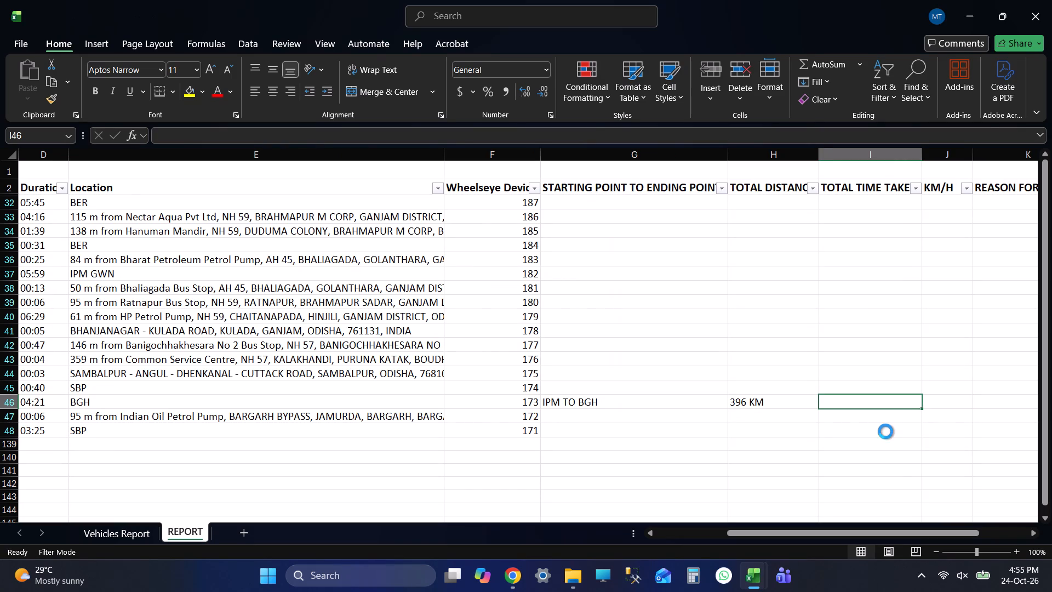
{"action": "key", "text": "ctrl+s"}
{"action": "key", "text": "alt+Tab"}
{"action": "left_click", "coordinate": [555, 321]}
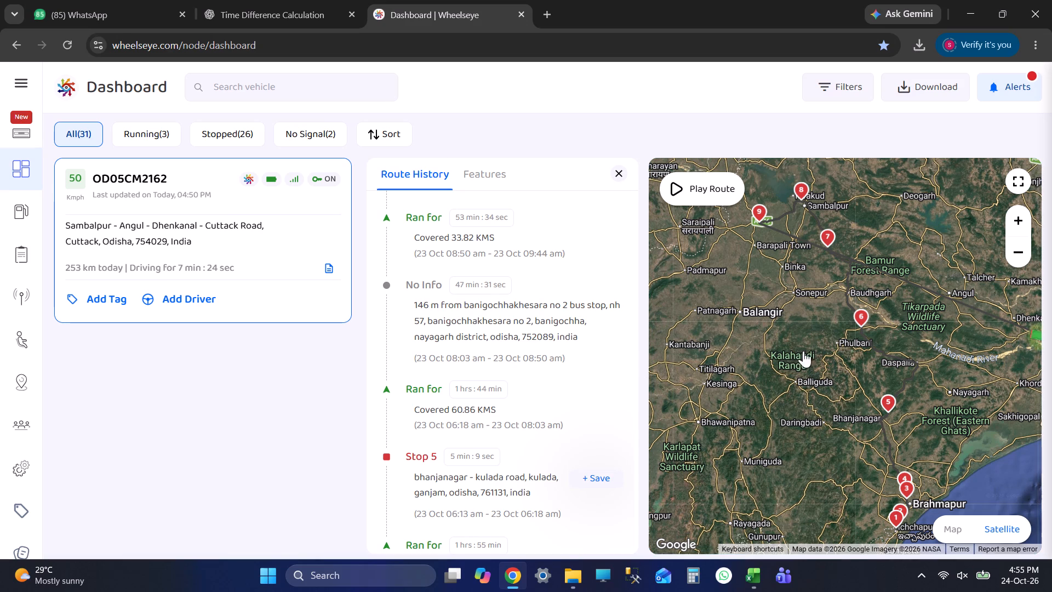
{"action": "scroll", "coordinate": [864, 392], "scroll_direction": "up", "scroll_amount": 2}
{"action": "scroll", "coordinate": [886, 388], "scroll_direction": "down", "scroll_amount": 1}
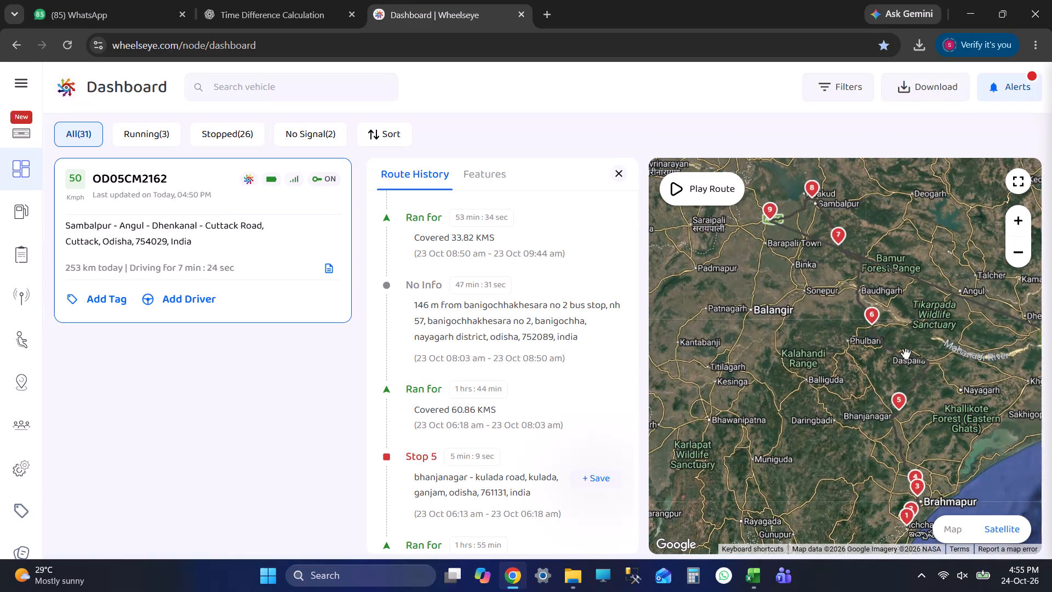
{"action": "scroll", "coordinate": [907, 352], "scroll_direction": "up", "scroll_amount": 3}
{"action": "left_click_drag", "start_coordinate": [883, 322], "coordinate": [862, 356]}
{"action": "scroll", "coordinate": [899, 383], "scroll_direction": "up", "scroll_amount": 3}
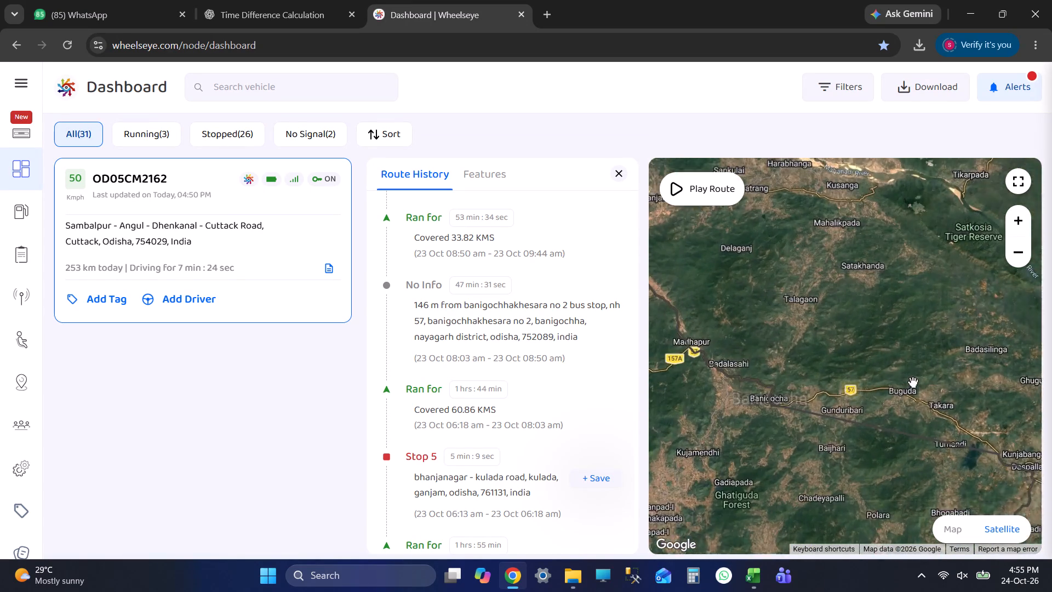
{"action": "scroll", "coordinate": [914, 382], "scroll_direction": "down", "scroll_amount": 5}
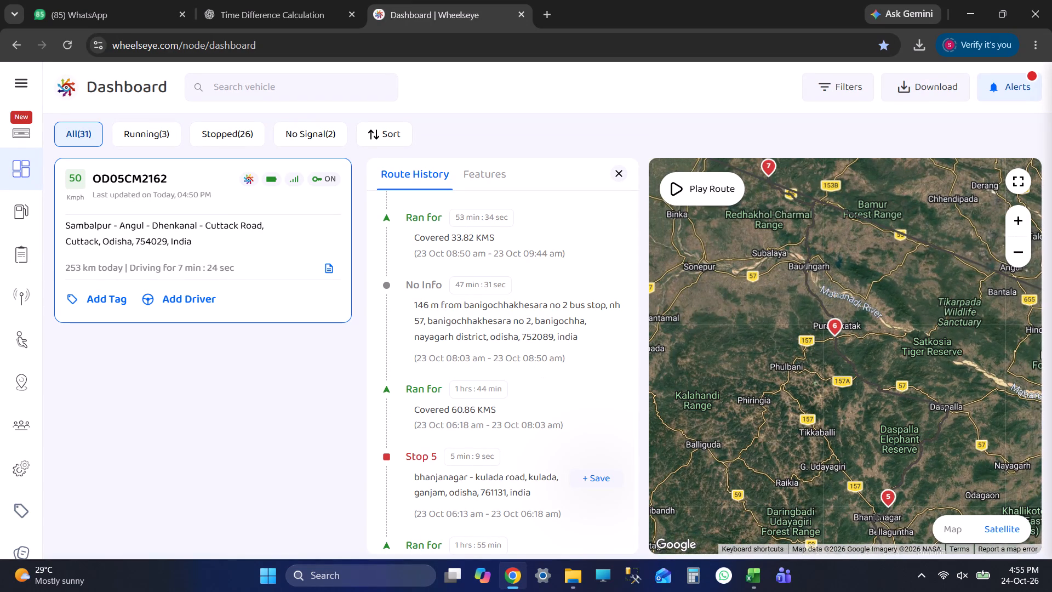
{"action": "left_click", "coordinate": [536, 315]}
{"action": "scroll", "coordinate": [514, 381], "scroll_direction": "down", "scroll_amount": 4}
{"action": "scroll", "coordinate": [519, 395], "scroll_direction": "up", "scroll_amount": 4}
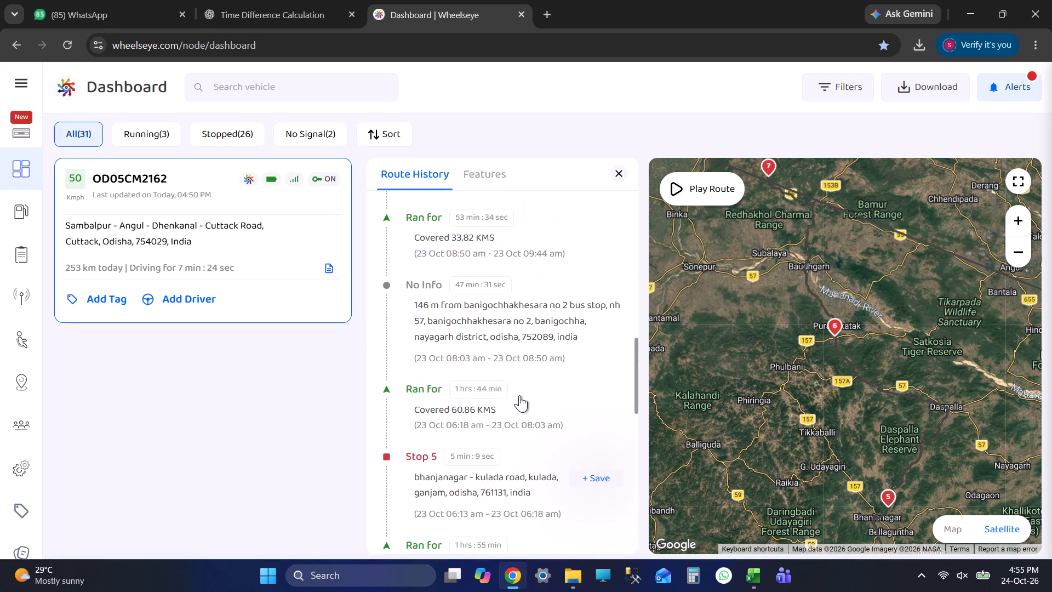
{"action": "scroll", "coordinate": [510, 397], "scroll_direction": "up", "scroll_amount": 4}
{"action": "left_click", "coordinate": [510, 397]}
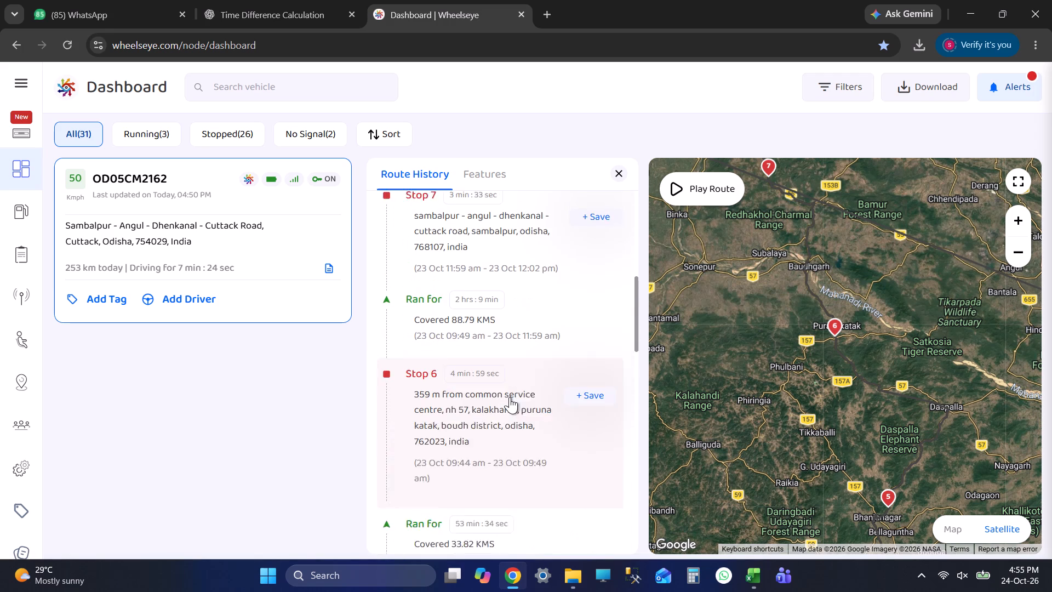
{"action": "scroll", "coordinate": [511, 397], "scroll_direction": "up", "scroll_amount": 1}
{"action": "scroll", "coordinate": [511, 397], "scroll_direction": "down", "scroll_amount": 1}
{"action": "scroll", "coordinate": [511, 397], "scroll_direction": "up", "scroll_amount": 1}
{"action": "left_click", "coordinate": [518, 261]}
{"action": "scroll", "coordinate": [519, 352], "scroll_direction": "up", "scroll_amount": 3}
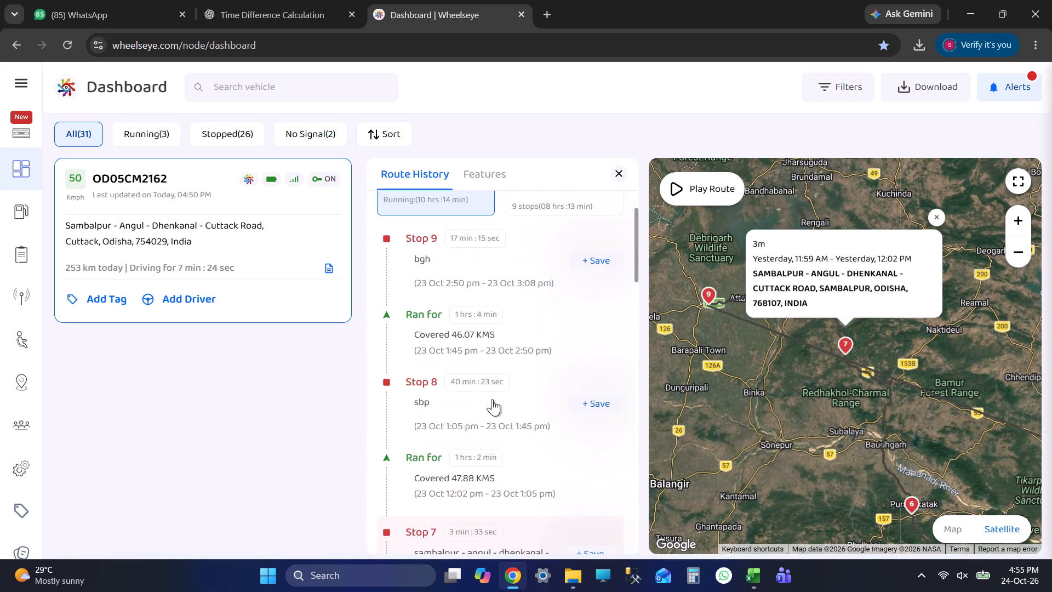
{"action": "left_click", "coordinate": [492, 402]}
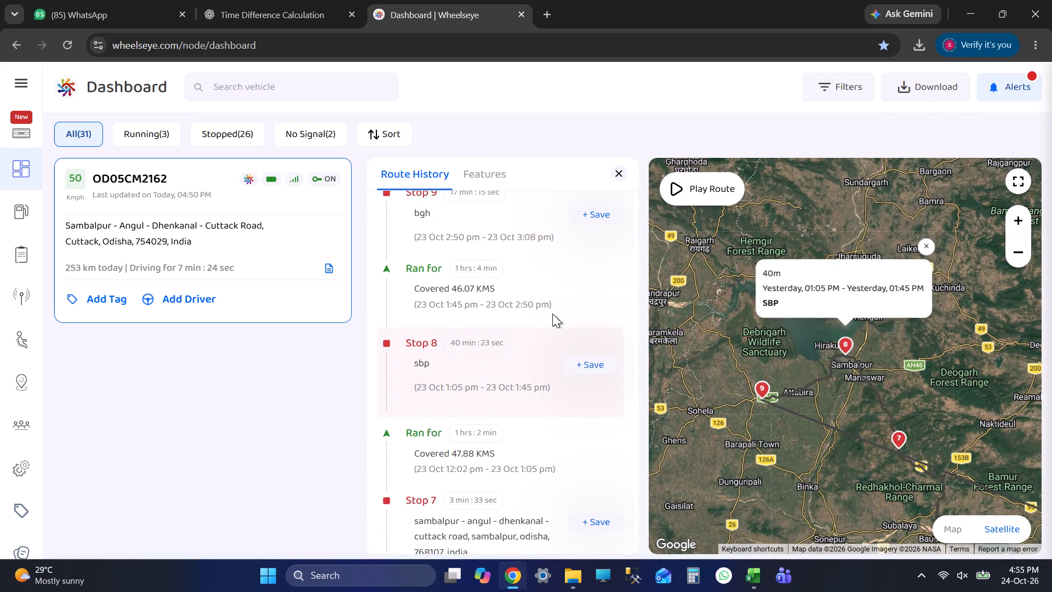
Ask ChatGPT to deduct the SBP halt from the IPM-to-BGH time difference with the message LESS 41M.
{"action": "key", "text": "alt+Tab"}
{"action": "key", "text": "alt+Tab"}
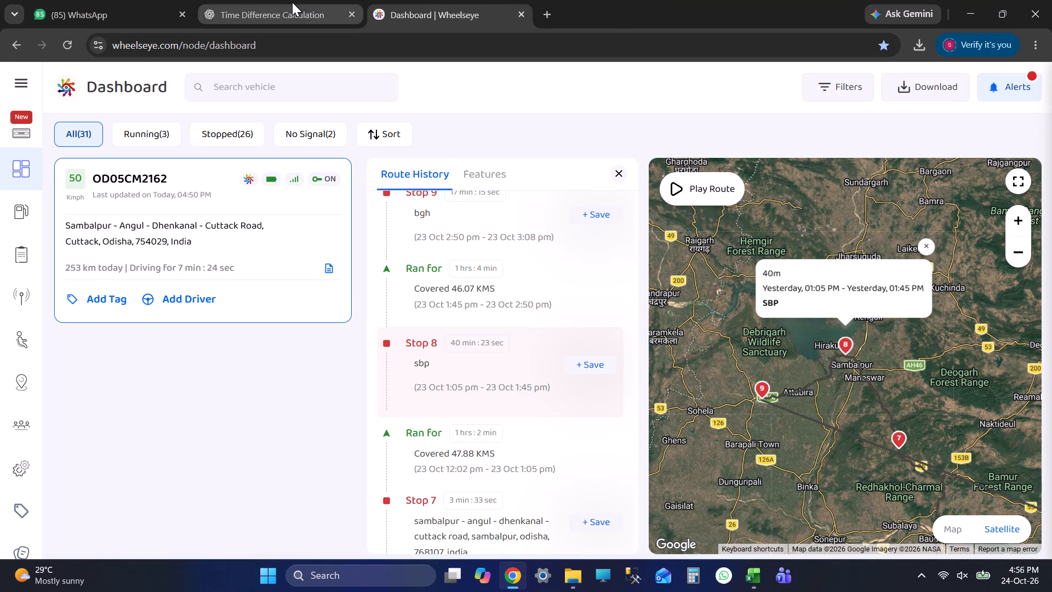
{"action": "left_click", "coordinate": [292, 2]}
{"action": "type", "text": "LESS"}
{"action": "key", "text": "space"}
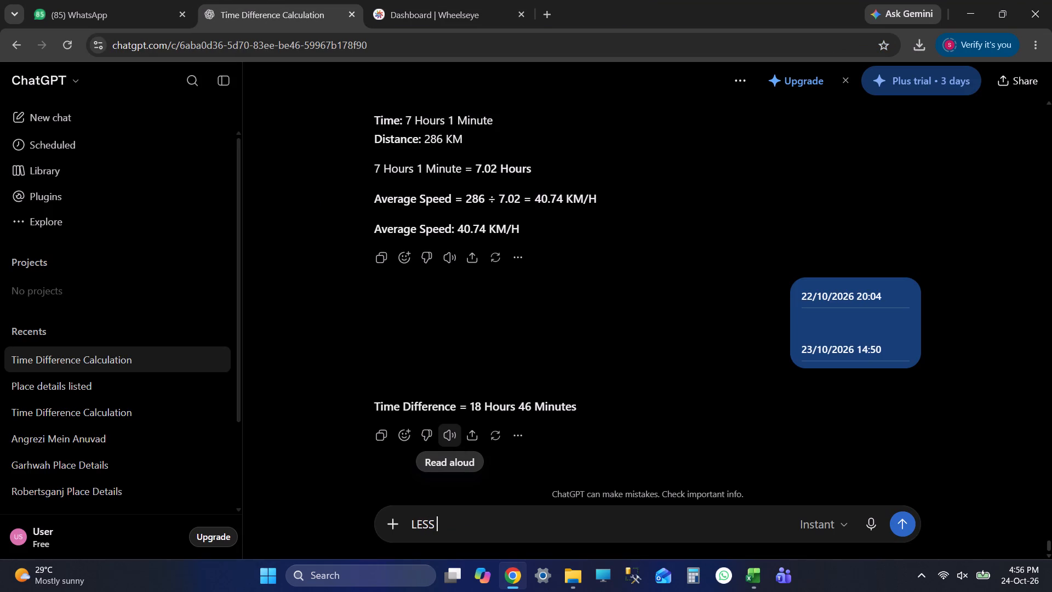
{"action": "type", "text": "41M"}
{"action": "key", "text": "Return"}
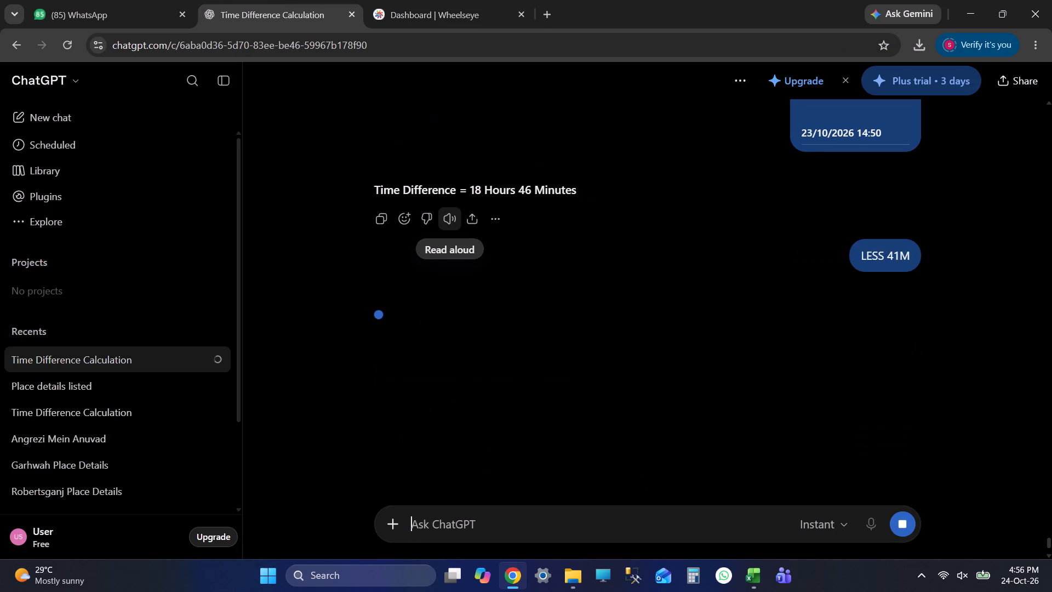
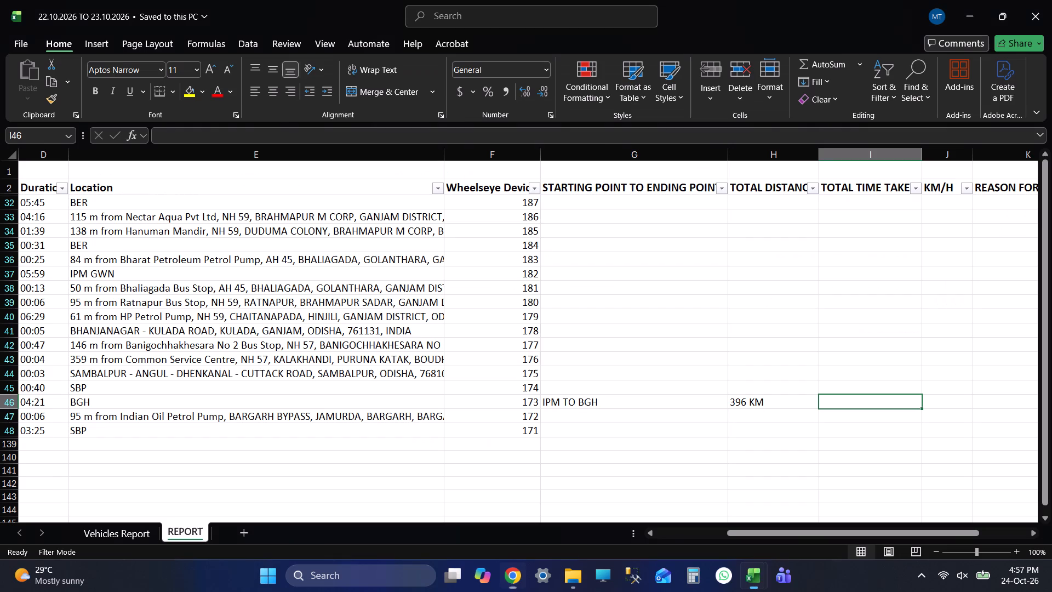
{"action": "key", "text": "alt+Tab"}
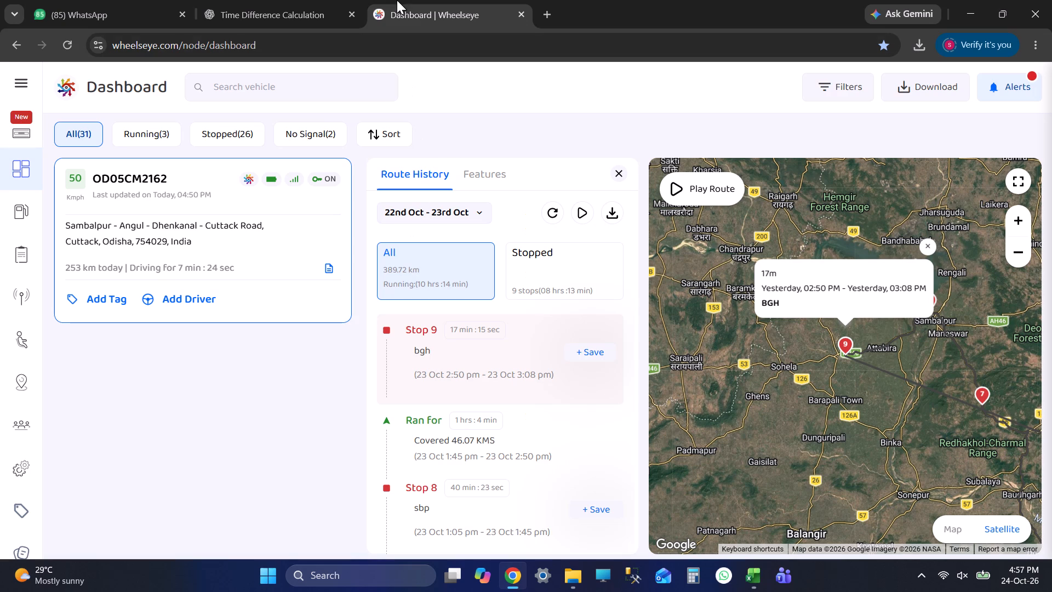
{"action": "left_click", "coordinate": [273, 0]}
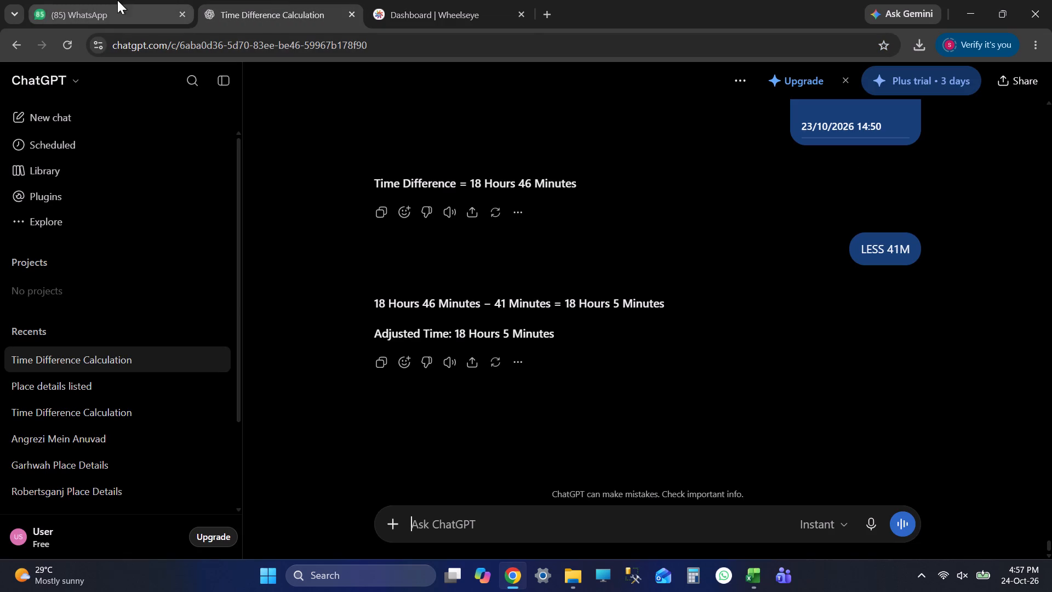
{"action": "left_click", "coordinate": [402, 0]}
{"action": "scroll", "coordinate": [451, 427], "scroll_direction": "down", "scroll_amount": 2}
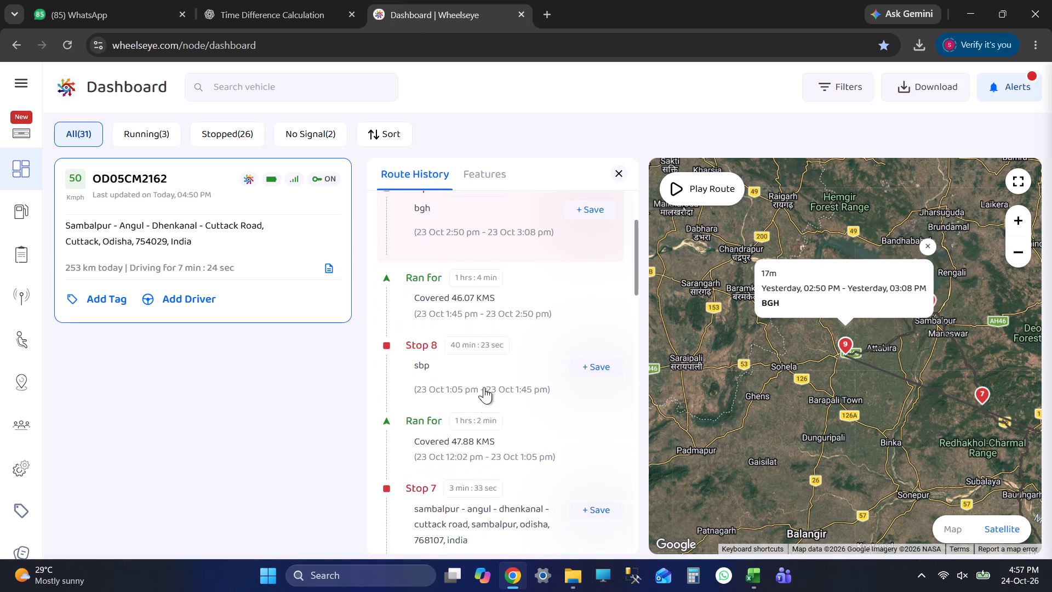
{"action": "scroll", "coordinate": [484, 396], "scroll_direction": "down", "scroll_amount": 7}
{"action": "scroll", "coordinate": [561, 409], "scroll_direction": "down", "scroll_amount": 2}
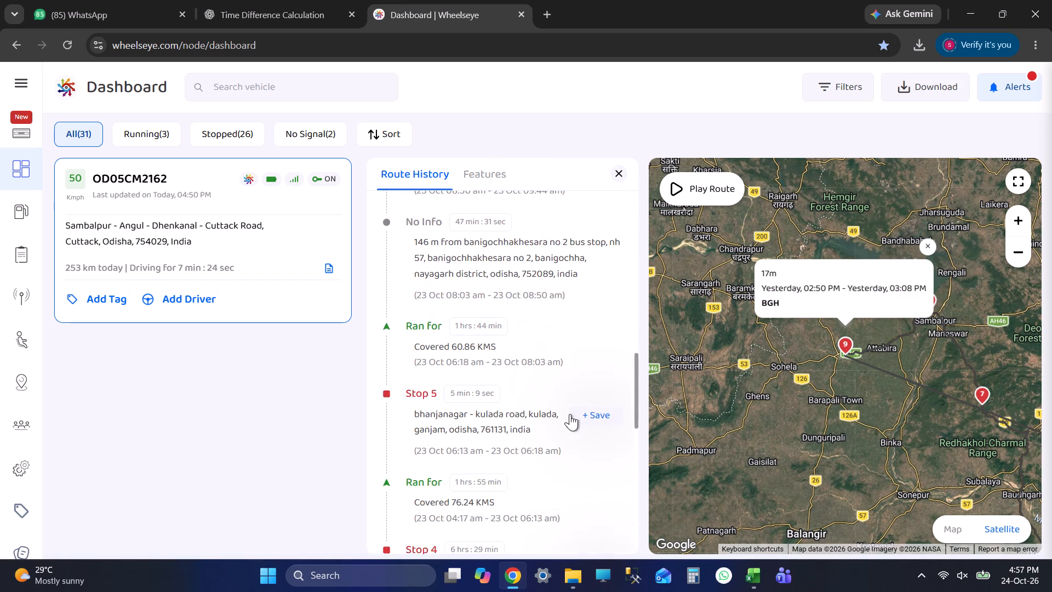
{"action": "scroll", "coordinate": [572, 414], "scroll_direction": "down", "scroll_amount": 4}
{"action": "left_click", "coordinate": [534, 292]}
{"action": "scroll", "coordinate": [533, 309], "scroll_direction": "down", "scroll_amount": 2}
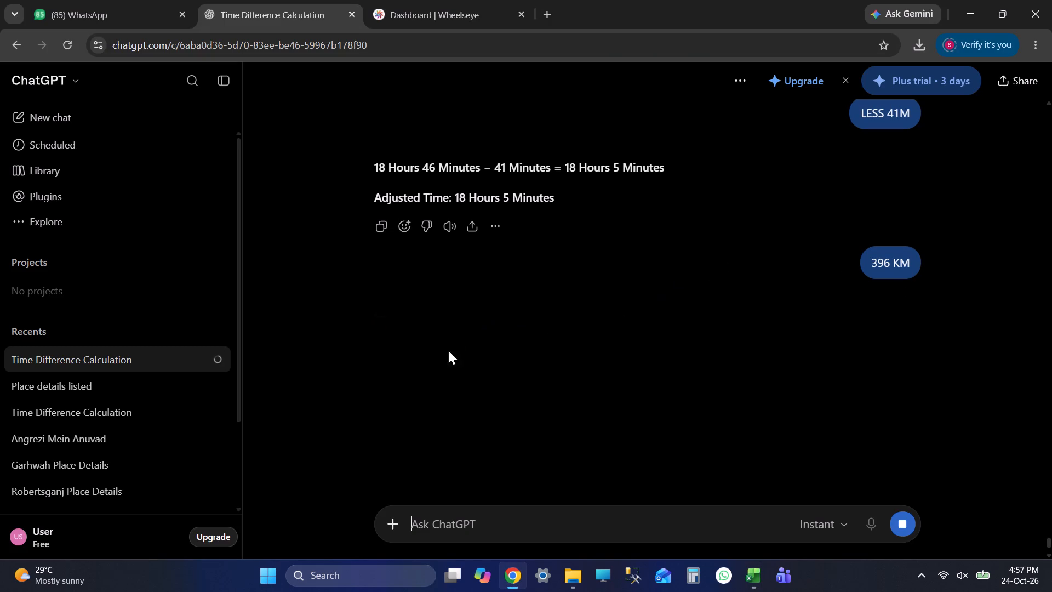
{"action": "scroll", "coordinate": [561, 338], "scroll_direction": "down", "scroll_amount": 1}
{"action": "scroll", "coordinate": [563, 338], "scroll_direction": "up", "scroll_amount": 1}
{"action": "scroll", "coordinate": [563, 338], "scroll_direction": "down", "scroll_amount": 9}
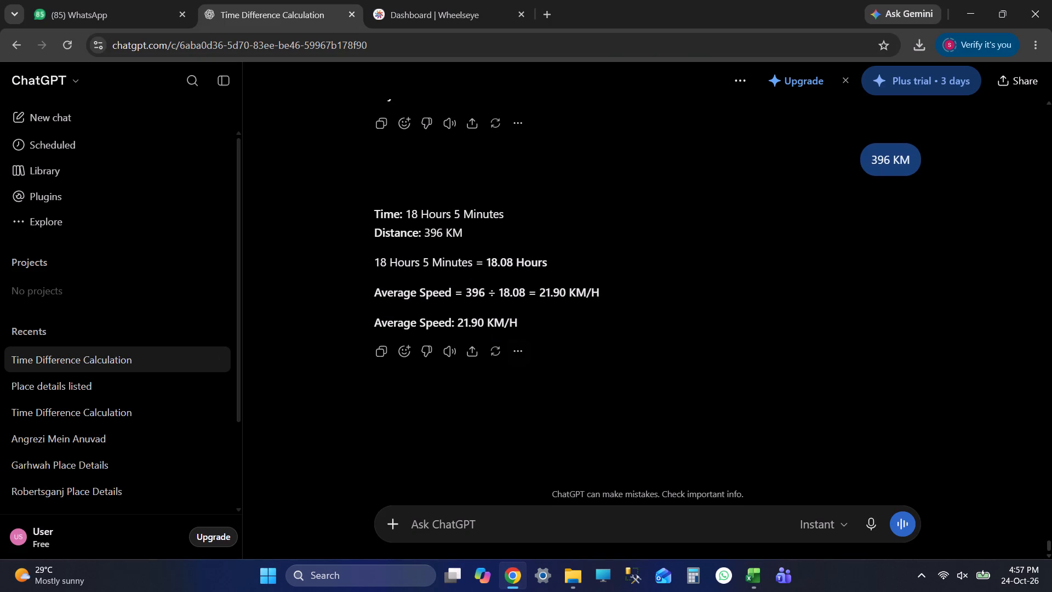
Copy the average speed 21.90 KM/H from ChatGPT into the IPM TO BGH row's KM/H cell in Excel and save the workbook.
{"action": "left_click_drag", "start_coordinate": [457, 321], "coordinate": [544, 329]}
{"action": "key", "text": "ctrl+c"}
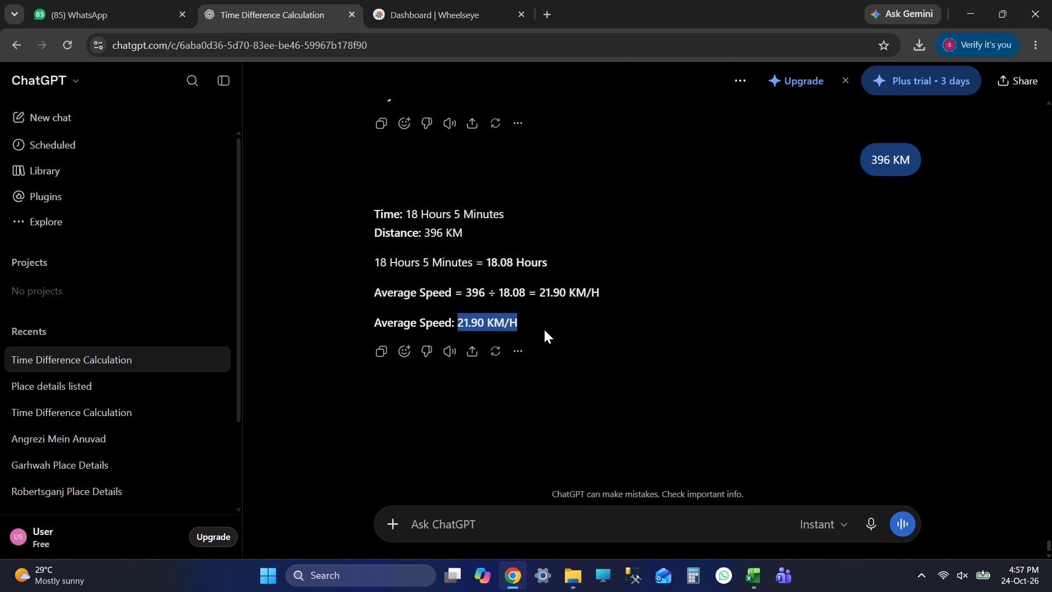
{"action": "key", "text": "alt+Tab"}
{"action": "key", "text": "ctrl+v"}
{"action": "left_click", "coordinate": [784, 375]}
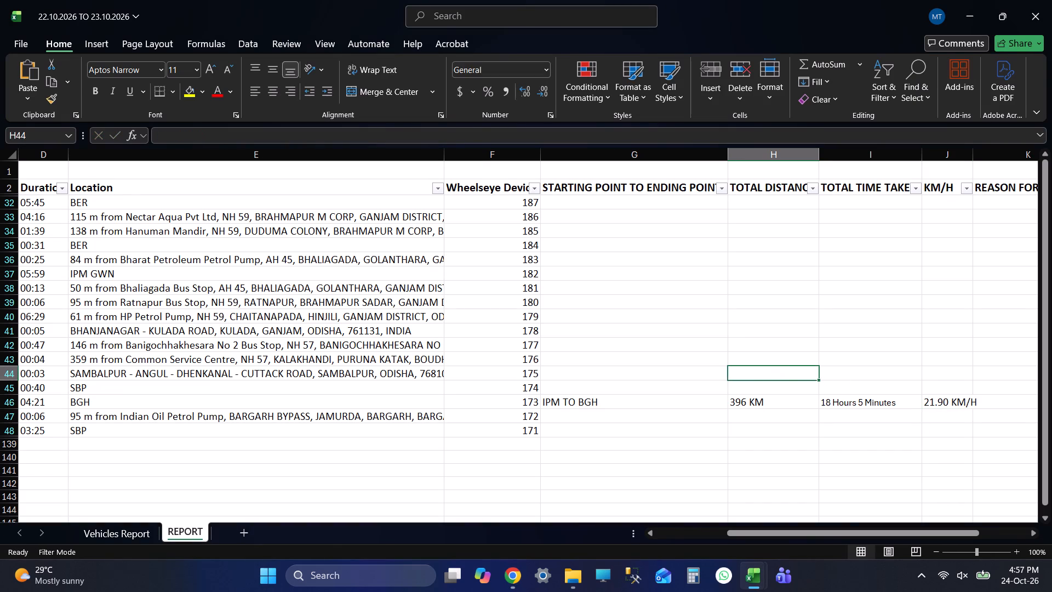
{"action": "key", "text": "ctrl+s"}
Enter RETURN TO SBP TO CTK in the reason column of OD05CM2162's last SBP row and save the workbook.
{"action": "left_click", "coordinate": [577, 429]}
{"action": "key", "text": "Tab"}
{"action": "key", "text": "Tab"}
{"action": "key", "text": "Tab"}
{"action": "key", "text": "Tab"}
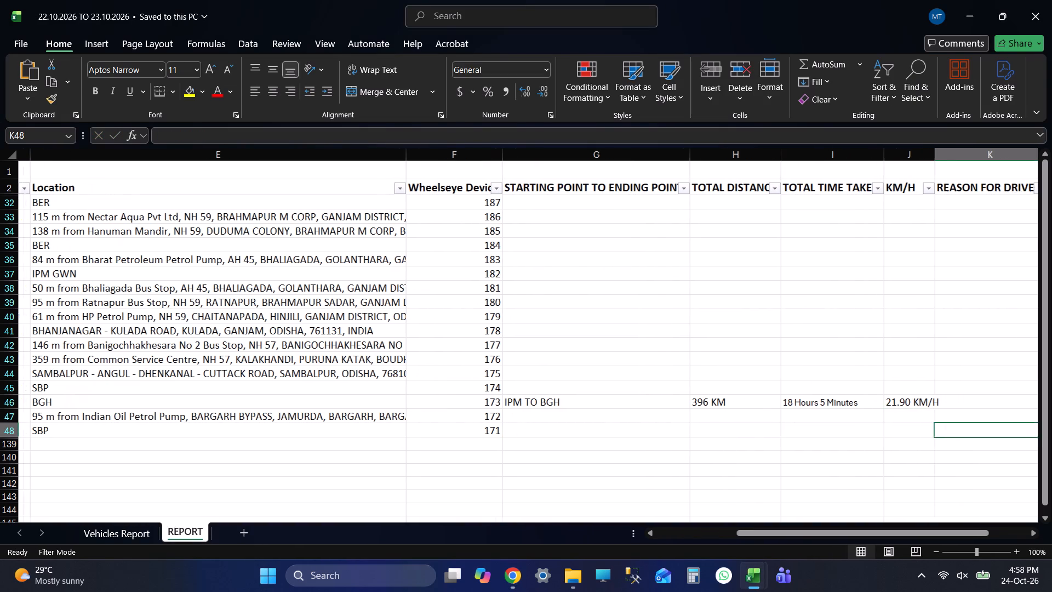
{"action": "type", "text": "RETURN TO"}
{"action": "key", "text": "space"}
{"action": "type", "text": "SBP TO"}
{"action": "key", "text": "space"}
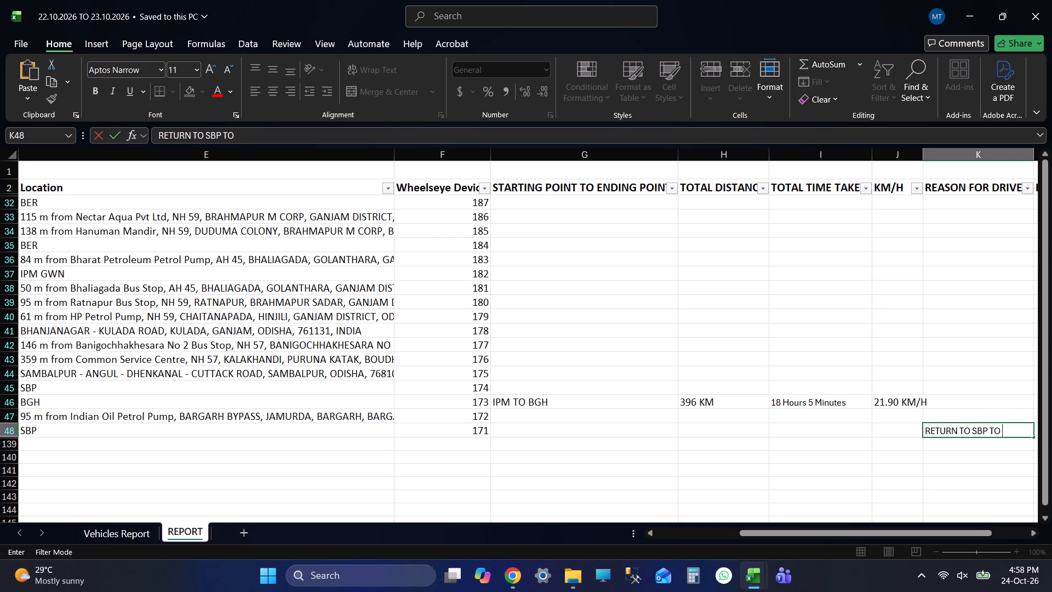
{"action": "type", "text": "CTL"}
{"action": "key", "text": "BackSpace"}
{"action": "key", "text": "k"}
{"action": "key", "text": "shift+Tab"}
{"action": "key", "text": "shift+Tab"}
{"action": "key", "text": "shift+Tab"}
{"action": "key", "text": "shift+Tab"}
{"action": "key", "text": "shift+Tab"}
{"action": "key", "text": "shift+Tab"}
{"action": "key", "text": "shift+Tab"}
{"action": "key", "text": "shift+Tab"}
{"action": "key", "text": "shift+Tab"}
{"action": "key", "text": "shift+Tab"}
{"action": "key", "text": "shift+Tab"}
{"action": "key", "text": "shift+Tab"}
{"action": "key", "text": "shift+Tab"}
{"action": "key", "text": "shift+Tab"}
{"action": "key", "text": "shift+Tab"}
{"action": "key", "text": "shift+Tab"}
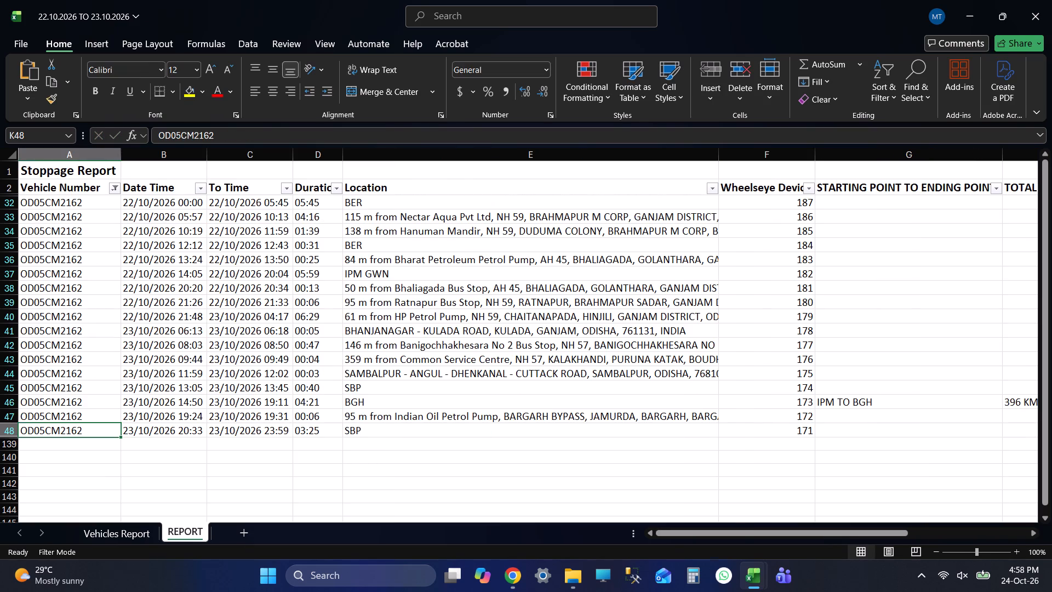
{"action": "key", "text": "ctrl+s"}
{"action": "left_click", "coordinate": [115, 189]}
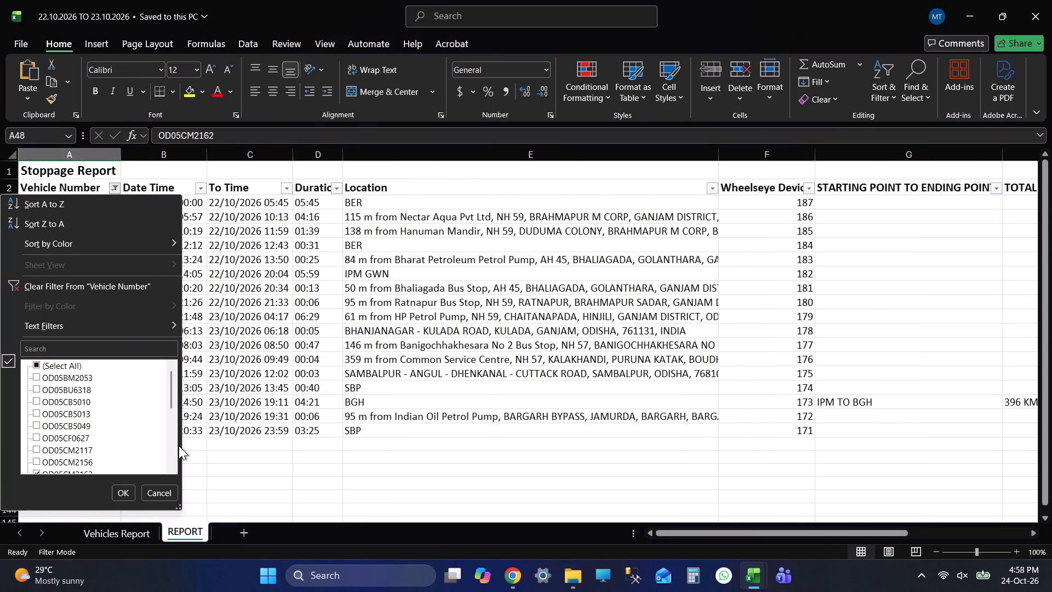
{"action": "left_click_drag", "start_coordinate": [176, 393], "coordinate": [165, 415]}
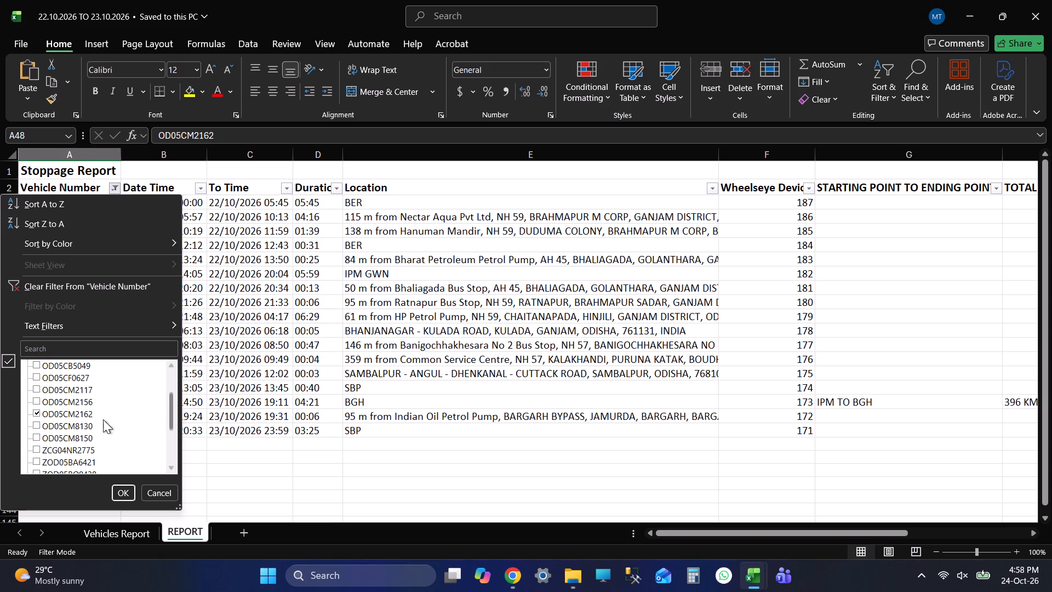
{"action": "left_click", "coordinate": [71, 411]}
{"action": "left_click", "coordinate": [76, 423]}
{"action": "left_click", "coordinate": [123, 489]}
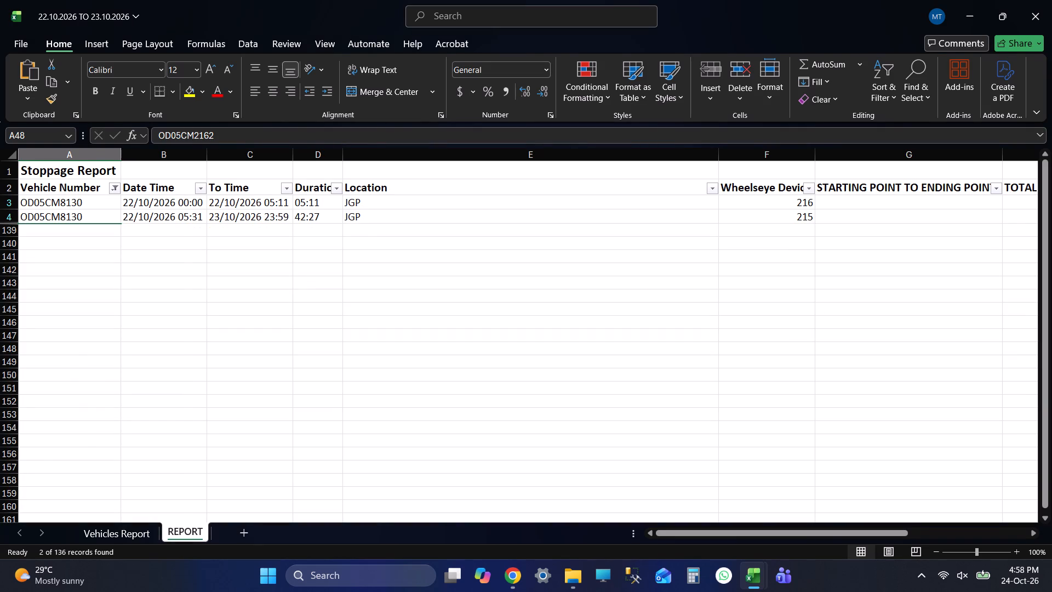
{"action": "left_click", "coordinate": [115, 191]}
{"action": "left_click_drag", "start_coordinate": [169, 389], "coordinate": [171, 420]}
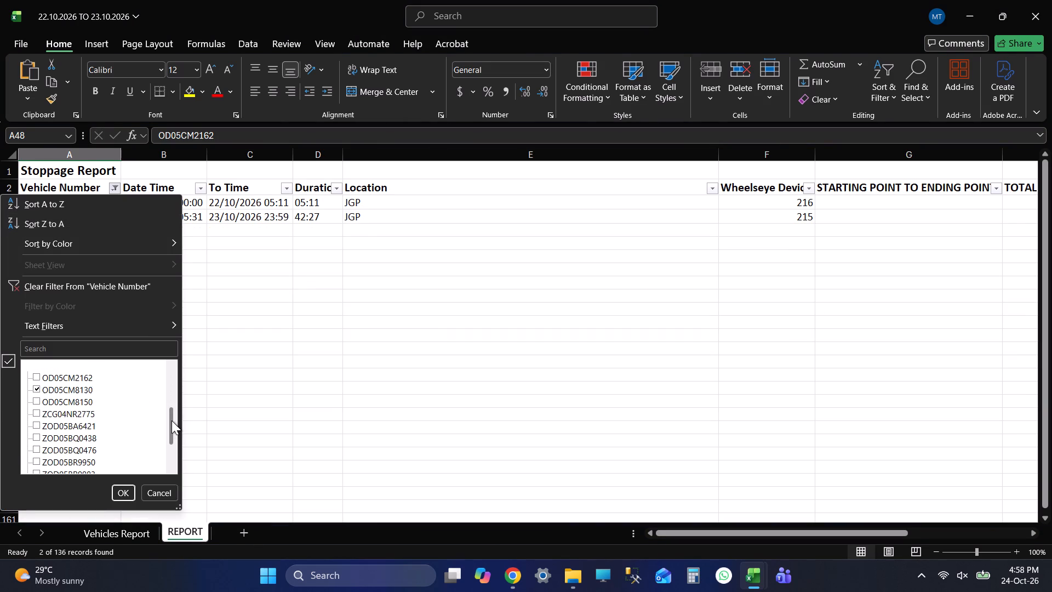
{"action": "left_click_drag", "start_coordinate": [171, 420], "coordinate": [171, 419]}
{"action": "left_click", "coordinate": [81, 399]}
{"action": "left_click", "coordinate": [72, 414]}
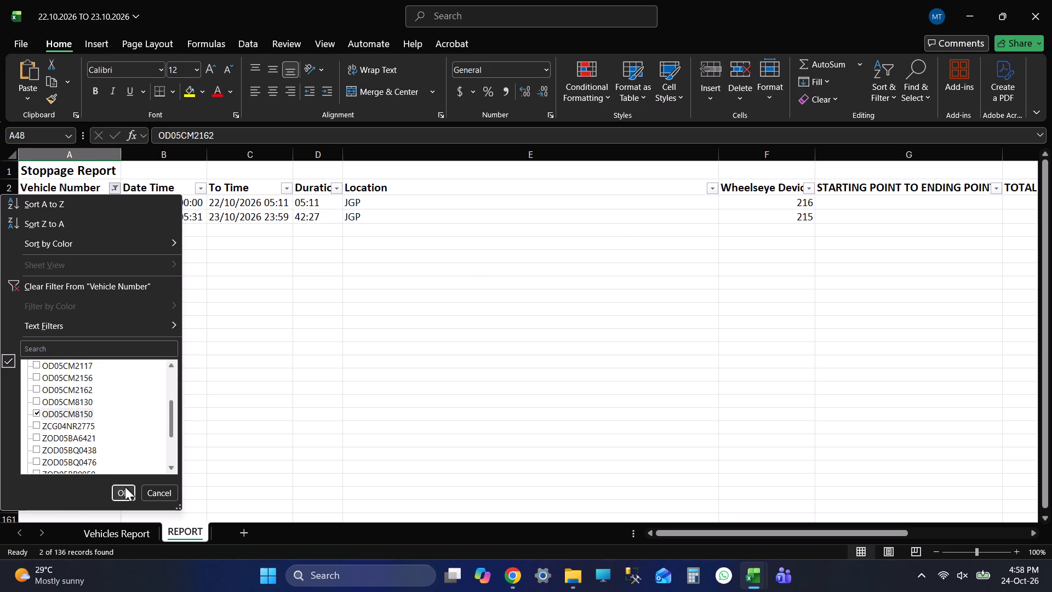
{"action": "left_click", "coordinate": [125, 487]}
{"action": "left_click", "coordinate": [368, 305]}
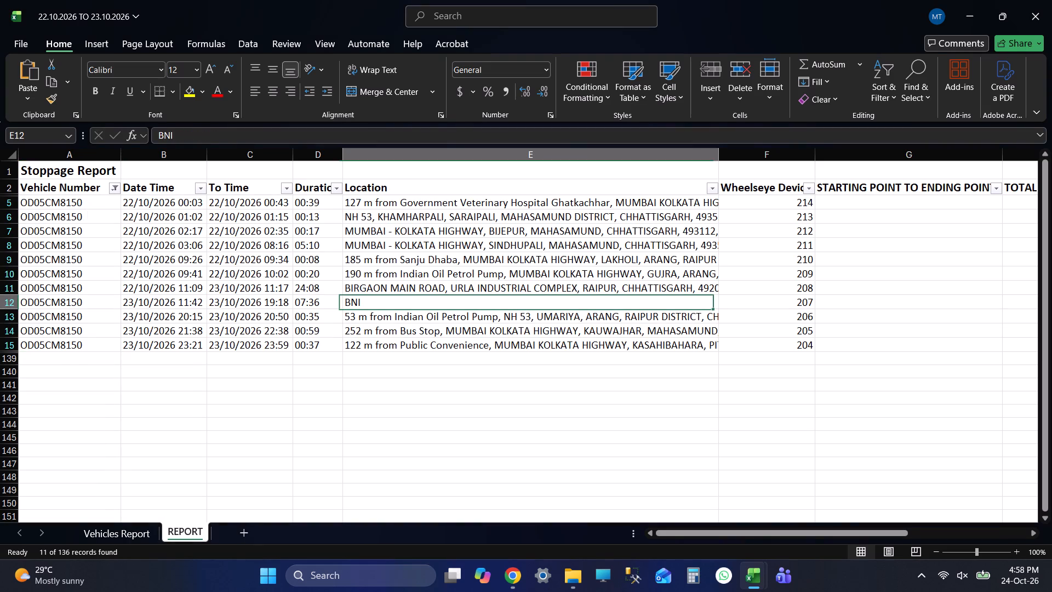
{"action": "left_click", "coordinate": [110, 185]}
{"action": "left_click", "coordinate": [323, 369]}
{"action": "left_click", "coordinate": [171, 222]}
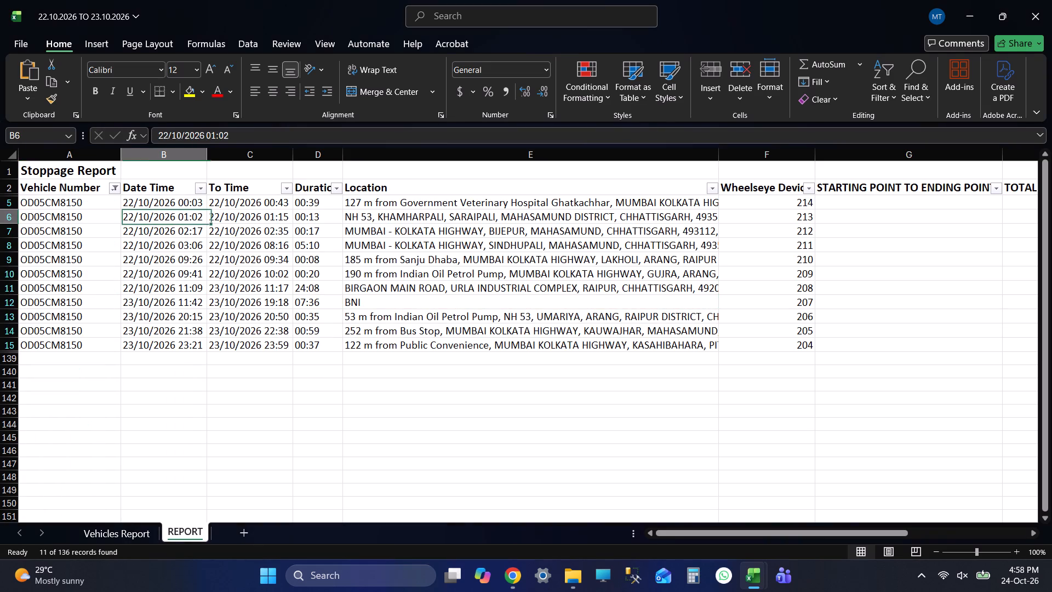
{"action": "key", "text": "shift+Tab"}
{"action": "key", "text": "shift+Tab"}
{"action": "key", "text": "ctrl+c"}
{"action": "key", "text": "alt+Tab"}
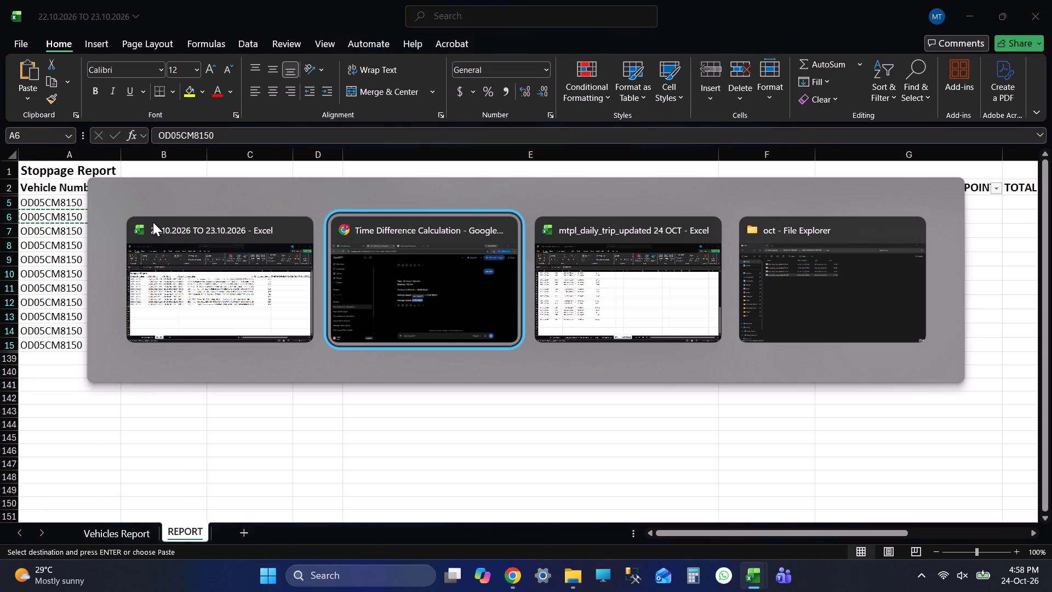
{"action": "key", "text": "alt+Tab"}
{"action": "key", "text": "alt+Tab"}
{"action": "key", "text": "alt+Tab"}
{"action": "key", "text": "alt+Tab"}
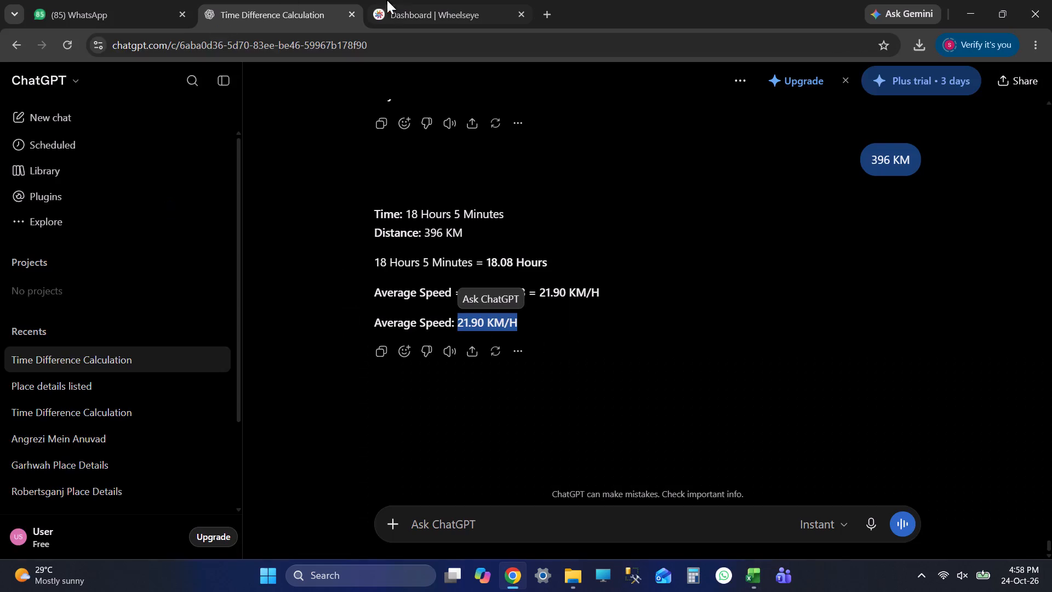
{"action": "left_click", "coordinate": [395, 0]}
{"action": "left_click", "coordinate": [213, 95]}
{"action": "key", "text": "ctrl+v"}
{"action": "key", "text": "Return"}
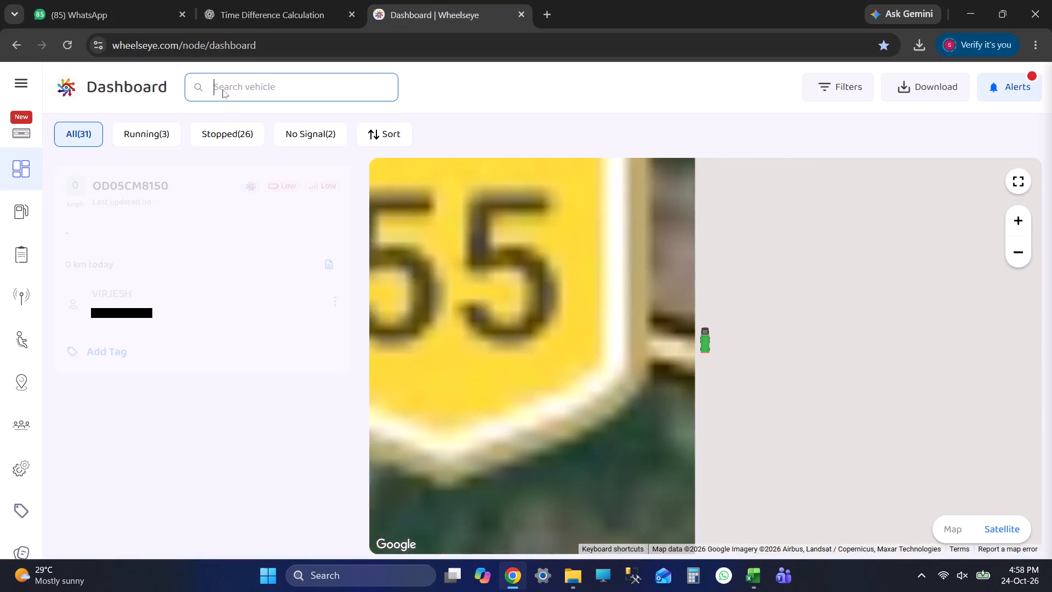
{"action": "left_click", "coordinate": [196, 225]}
{"action": "left_click", "coordinate": [402, 204]}
{"action": "left_click", "coordinate": [447, 432]}
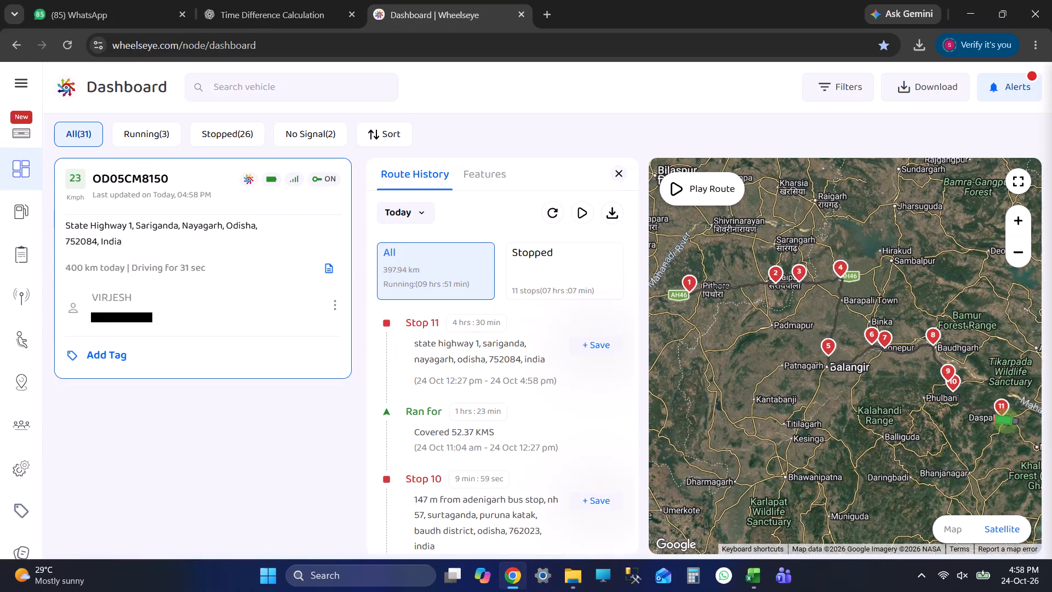
{"action": "left_click", "coordinate": [479, 348]}
{"action": "left_click", "coordinate": [414, 204]}
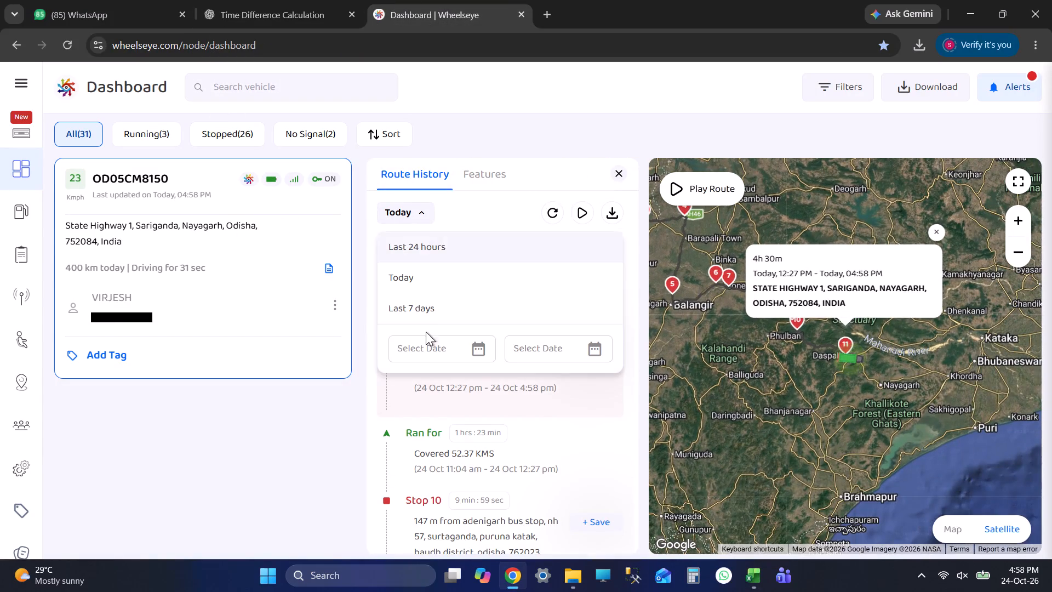
{"action": "left_click", "coordinate": [429, 315]}
{"action": "scroll", "coordinate": [483, 358], "scroll_direction": "down", "scroll_amount": 6}
{"action": "scroll", "coordinate": [500, 366], "scroll_direction": "up", "scroll_amount": 1}
{"action": "scroll", "coordinate": [500, 367], "scroll_direction": "down", "scroll_amount": 3}
{"action": "scroll", "coordinate": [513, 368], "scroll_direction": "up", "scroll_amount": 1}
{"action": "scroll", "coordinate": [514, 368], "scroll_direction": "down", "scroll_amount": 1}
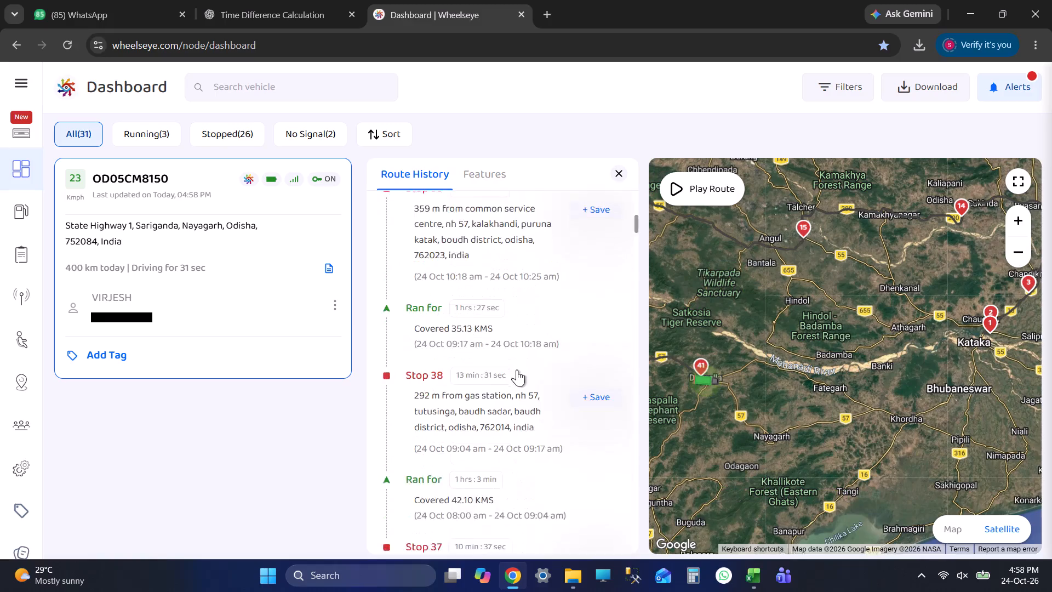
{"action": "scroll", "coordinate": [517, 369], "scroll_direction": "down", "scroll_amount": 2}
{"action": "scroll", "coordinate": [517, 373], "scroll_direction": "up", "scroll_amount": 1}
{"action": "scroll", "coordinate": [517, 374], "scroll_direction": "down", "scroll_amount": 5}
{"action": "scroll", "coordinate": [517, 381], "scroll_direction": "up", "scroll_amount": 1}
{"action": "scroll", "coordinate": [517, 382], "scroll_direction": "down", "scroll_amount": 9}
{"action": "scroll", "coordinate": [523, 392], "scroll_direction": "up", "scroll_amount": 1}
{"action": "scroll", "coordinate": [523, 392], "scroll_direction": "down", "scroll_amount": 3}
{"action": "scroll", "coordinate": [531, 392], "scroll_direction": "up", "scroll_amount": 1}
{"action": "scroll", "coordinate": [531, 392], "scroll_direction": "down", "scroll_amount": 3}
{"action": "scroll", "coordinate": [533, 390], "scroll_direction": "up", "scroll_amount": 1}
{"action": "scroll", "coordinate": [533, 390], "scroll_direction": "down", "scroll_amount": 4}
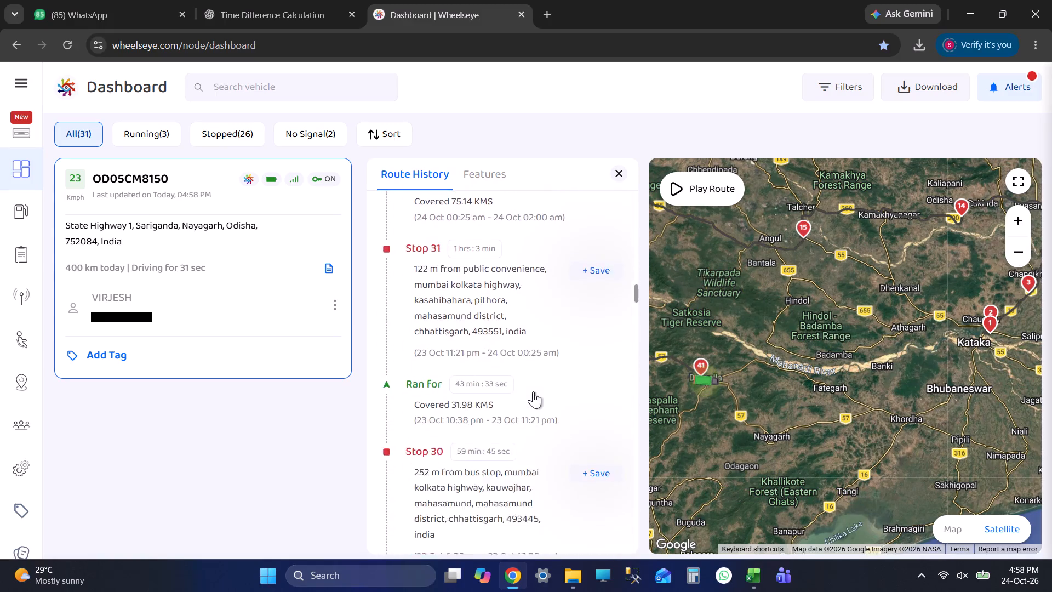
{"action": "scroll", "coordinate": [533, 391], "scroll_direction": "down", "scroll_amount": 3}
{"action": "left_click", "coordinate": [502, 492]}
Review the earlier stops back to the SBP stop of 21 October and locate it on the map.
{"action": "scroll", "coordinate": [784, 369], "scroll_direction": "down", "scroll_amount": 3}
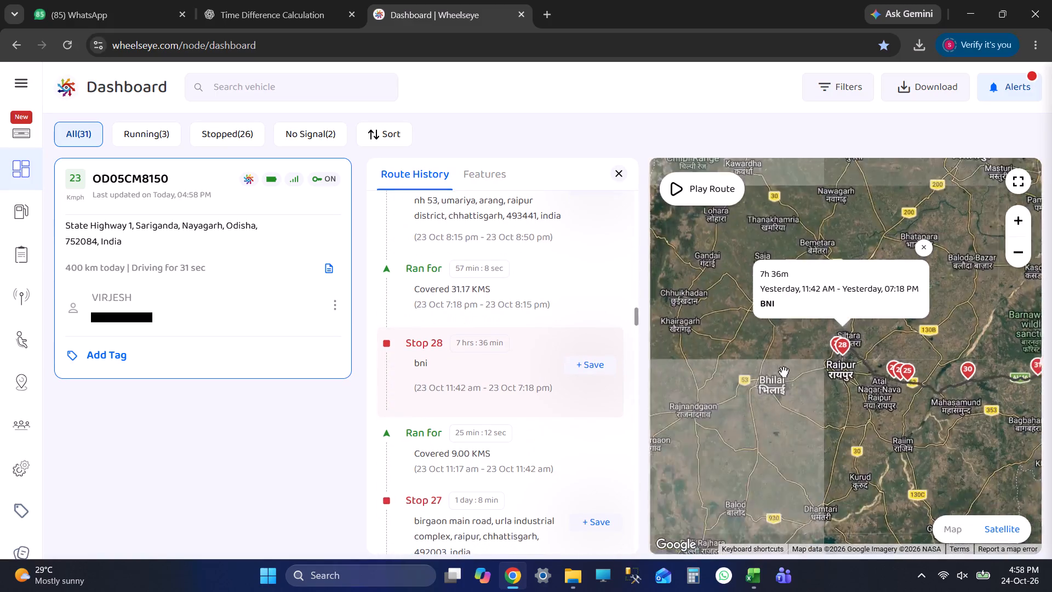
{"action": "scroll", "coordinate": [784, 372], "scroll_direction": "down", "scroll_amount": 1}
{"action": "scroll", "coordinate": [551, 445], "scroll_direction": "down", "scroll_amount": 6}
{"action": "scroll", "coordinate": [544, 422], "scroll_direction": "up", "scroll_amount": 1}
{"action": "scroll", "coordinate": [544, 422], "scroll_direction": "down", "scroll_amount": 3}
{"action": "scroll", "coordinate": [544, 413], "scroll_direction": "up", "scroll_amount": 1}
{"action": "scroll", "coordinate": [544, 414], "scroll_direction": "down", "scroll_amount": 1}
{"action": "scroll", "coordinate": [544, 414], "scroll_direction": "up", "scroll_amount": 1}
{"action": "scroll", "coordinate": [544, 414], "scroll_direction": "down", "scroll_amount": 5}
{"action": "scroll", "coordinate": [544, 414], "scroll_direction": "up", "scroll_amount": 1}
{"action": "scroll", "coordinate": [544, 414], "scroll_direction": "down", "scroll_amount": 1}
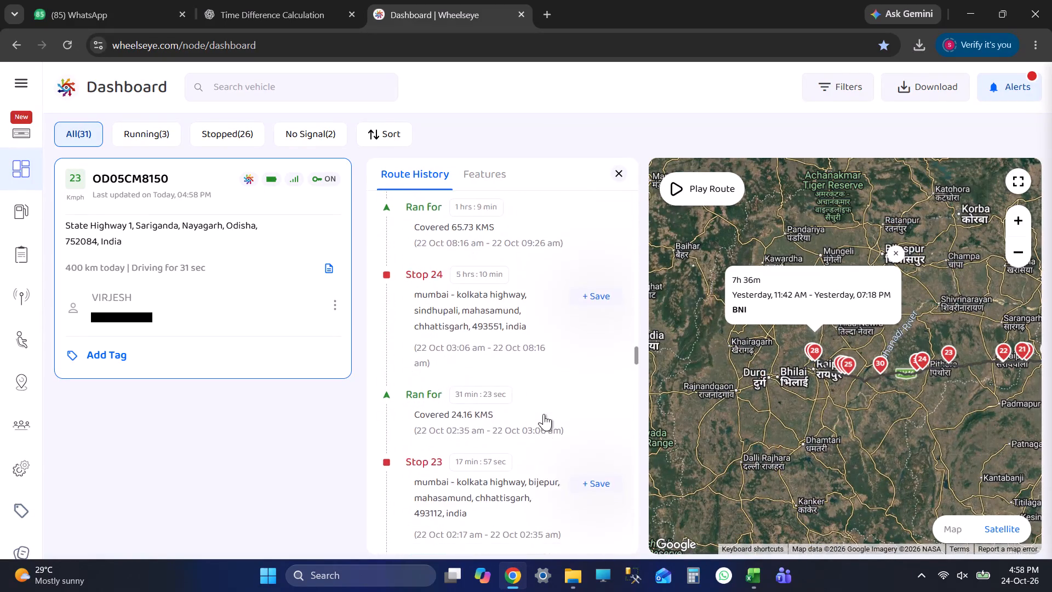
{"action": "scroll", "coordinate": [544, 414], "scroll_direction": "down", "scroll_amount": 14}
{"action": "scroll", "coordinate": [544, 414], "scroll_direction": "up", "scroll_amount": 1}
{"action": "scroll", "coordinate": [544, 414], "scroll_direction": "down", "scroll_amount": 6}
{"action": "scroll", "coordinate": [544, 414], "scroll_direction": "up", "scroll_amount": 2}
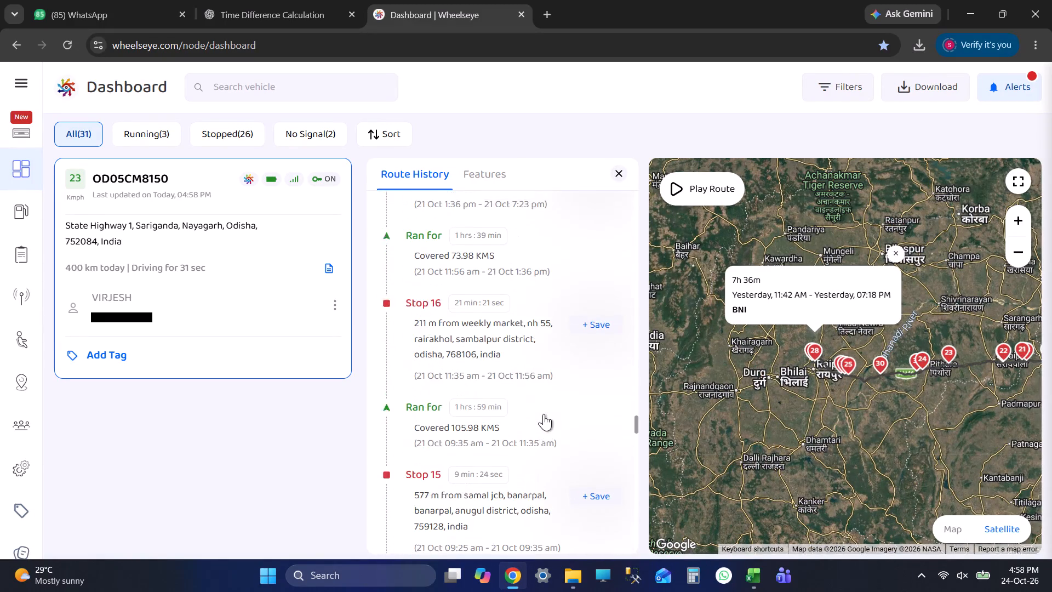
{"action": "left_click", "coordinate": [526, 321]}
Review the remaining earlier stops back to the BSR GWN stop, Stop 5, and locate it on the map.
{"action": "scroll", "coordinate": [526, 331], "scroll_direction": "down", "scroll_amount": 5}
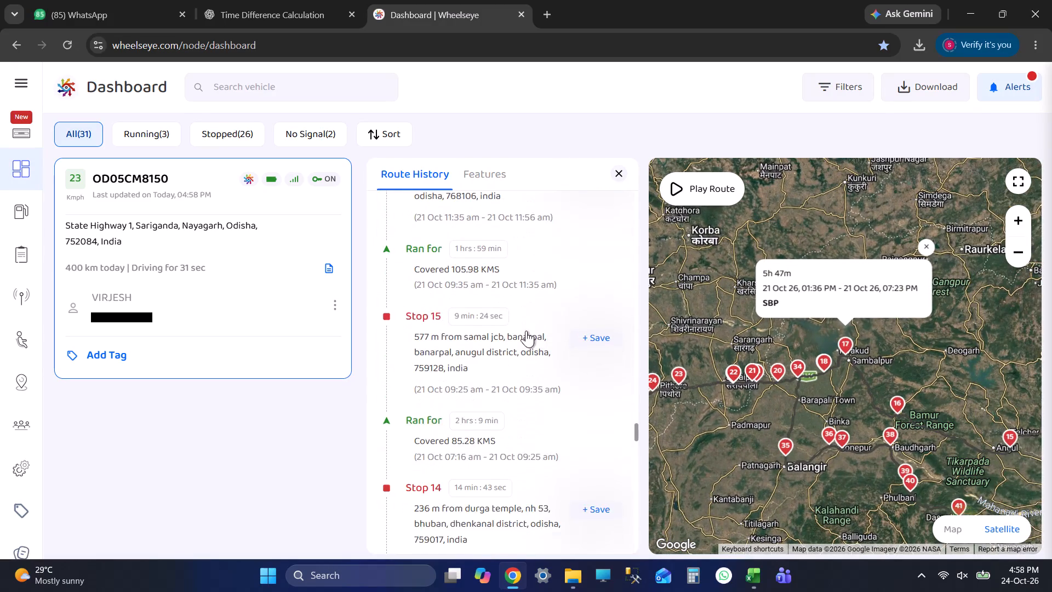
{"action": "scroll", "coordinate": [532, 331], "scroll_direction": "up", "scroll_amount": 4}
{"action": "scroll", "coordinate": [559, 340], "scroll_direction": "down", "scroll_amount": 14}
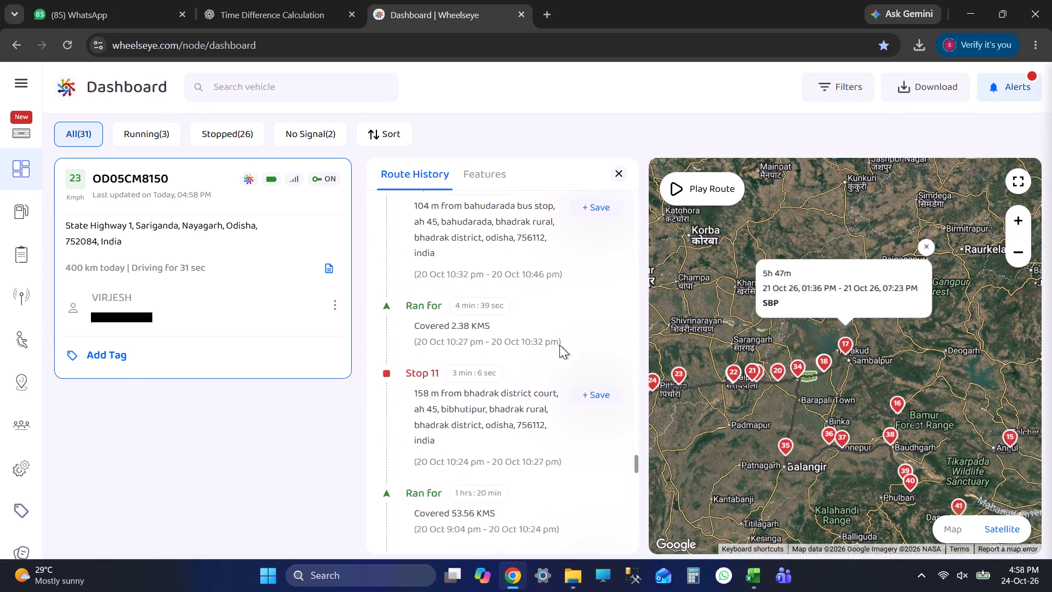
{"action": "scroll", "coordinate": [559, 345], "scroll_direction": "down", "scroll_amount": 12}
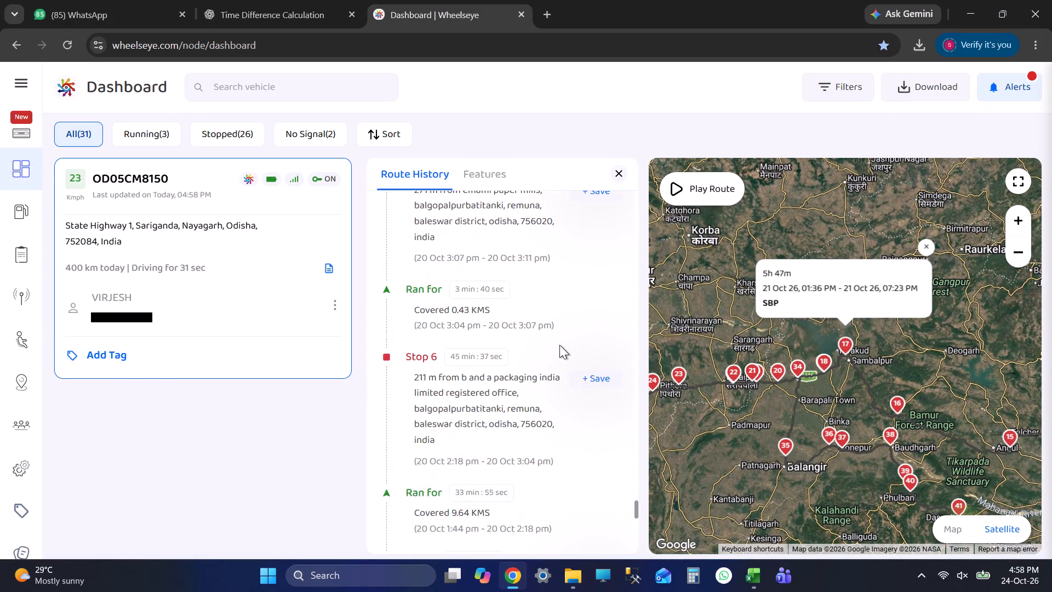
{"action": "scroll", "coordinate": [559, 345], "scroll_direction": "down", "scroll_amount": 7}
{"action": "scroll", "coordinate": [559, 345], "scroll_direction": "up", "scroll_amount": 4}
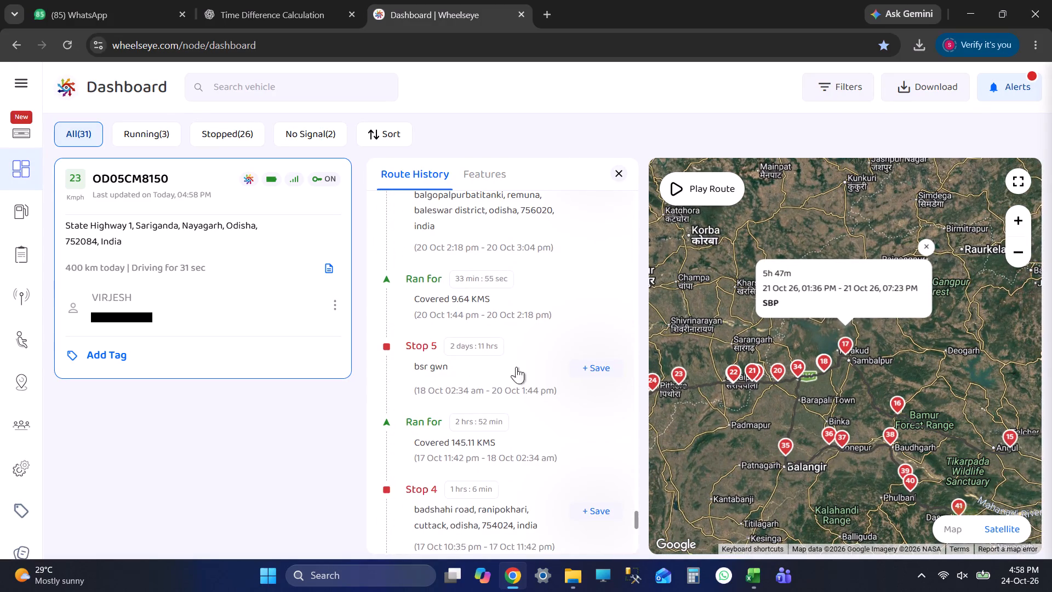
{"action": "left_click", "coordinate": [500, 374]}
Locate Stops 6, 7 and 8 near Emami Paper Mills on the map one after another.
{"action": "scroll", "coordinate": [523, 375], "scroll_direction": "up", "scroll_amount": 3}
{"action": "left_click", "coordinate": [520, 359]}
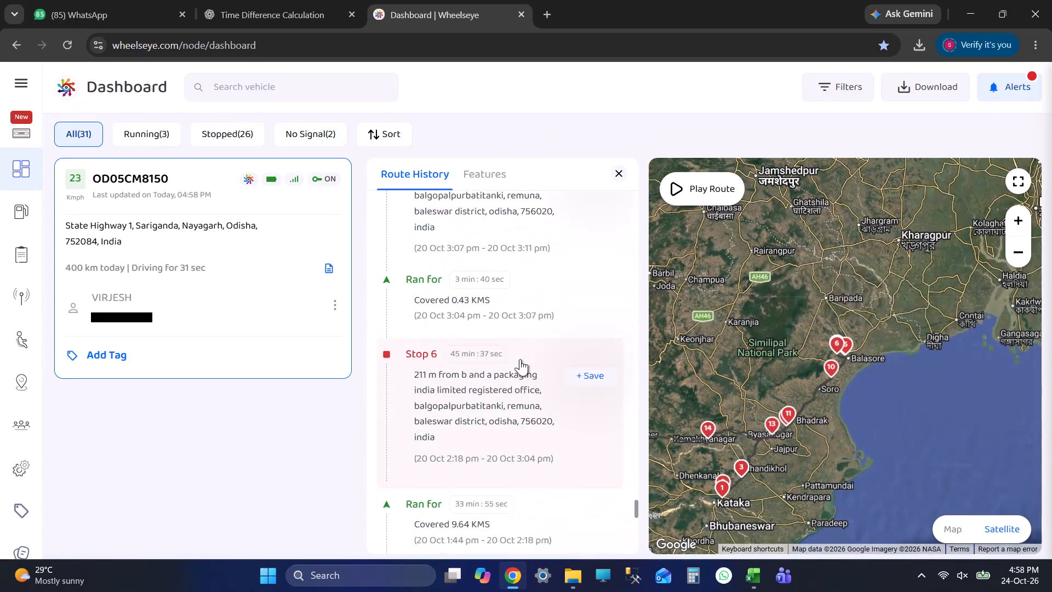
{"action": "scroll", "coordinate": [525, 363], "scroll_direction": "up", "scroll_amount": 3}
{"action": "left_click", "coordinate": [522, 368]}
{"action": "scroll", "coordinate": [522, 368], "scroll_direction": "up", "scroll_amount": 6}
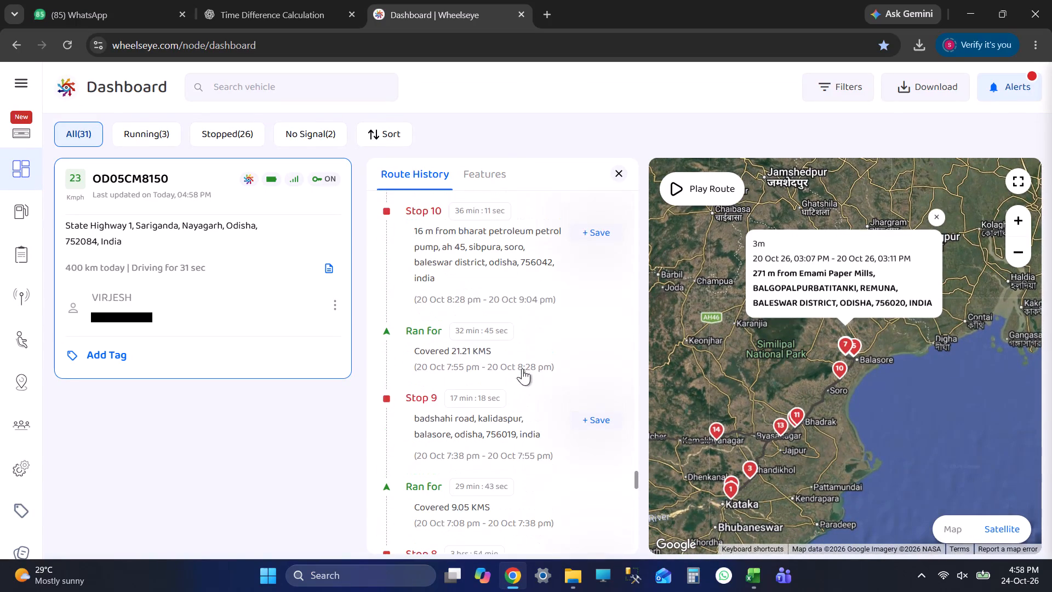
{"action": "scroll", "coordinate": [512, 422], "scroll_direction": "down", "scroll_amount": 2}
{"action": "left_click", "coordinate": [512, 422]}
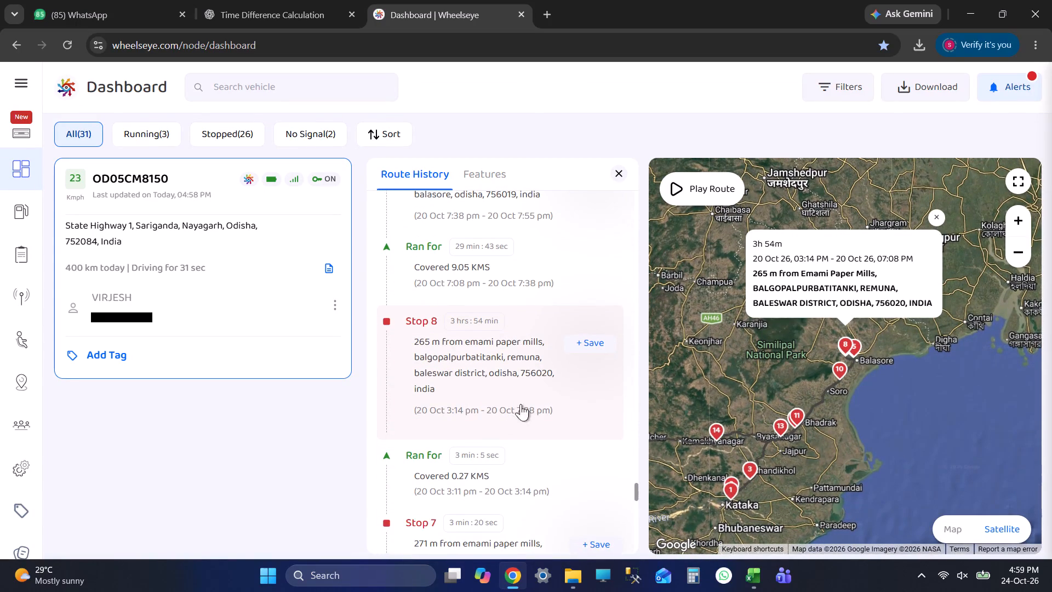
Examine the map around Stop 8 at Emami Paper Mills, close up and in relation to the neighbouring Balasore stops.
{"action": "scroll", "coordinate": [864, 332], "scroll_direction": "up", "scroll_amount": 5}
{"action": "scroll", "coordinate": [777, 463], "scroll_direction": "up", "scroll_amount": 3}
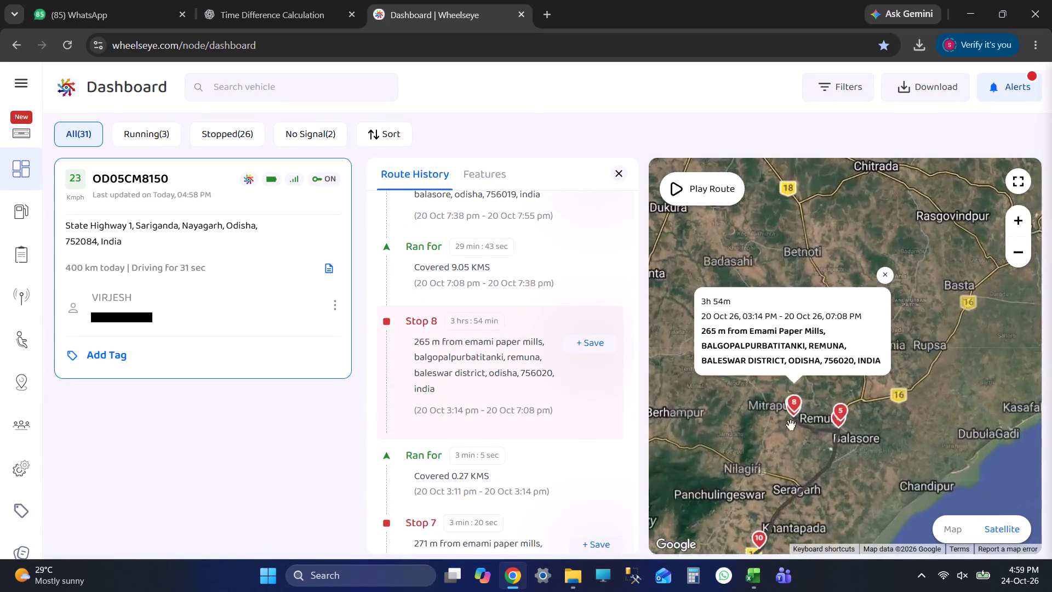
{"action": "scroll", "coordinate": [814, 377], "scroll_direction": "up", "scroll_amount": 13}
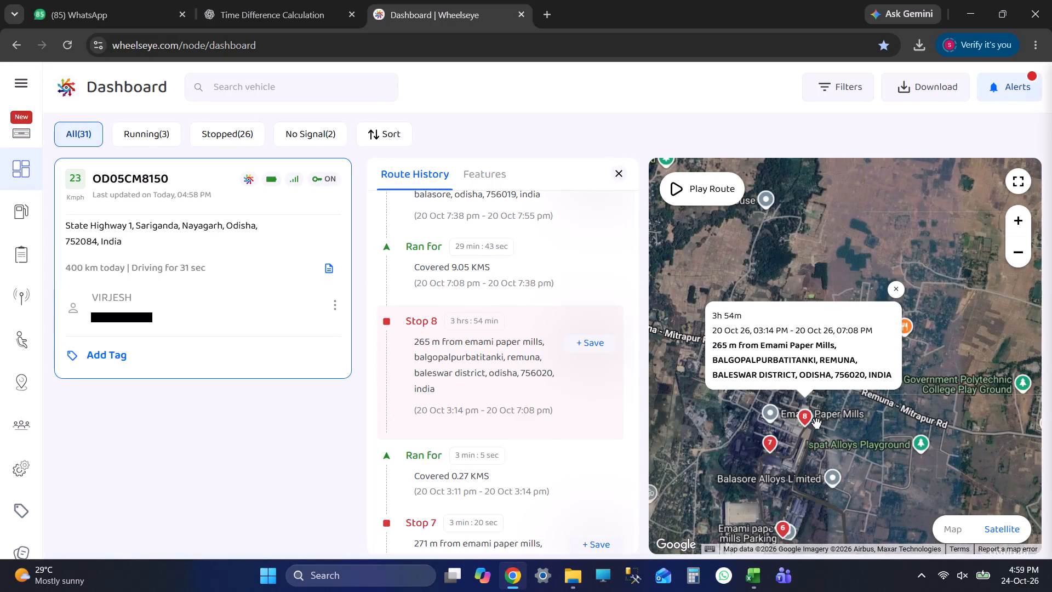
{"action": "scroll", "coordinate": [513, 402], "scroll_direction": "up", "scroll_amount": 1}
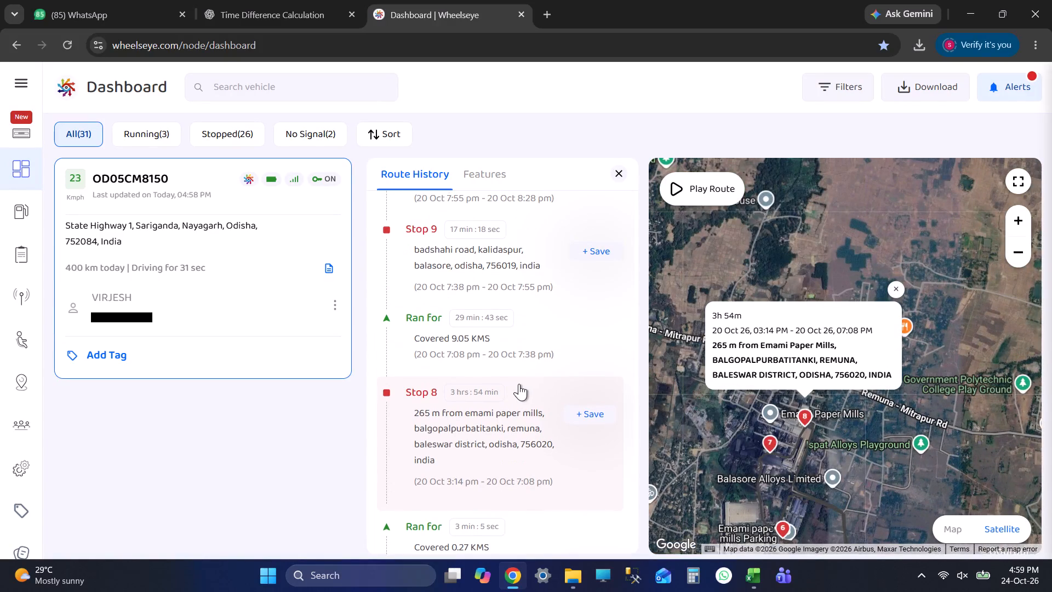
{"action": "scroll", "coordinate": [848, 446], "scroll_direction": "down", "scroll_amount": 5}
{"action": "left_click_drag", "start_coordinate": [885, 463], "coordinate": [813, 372]}
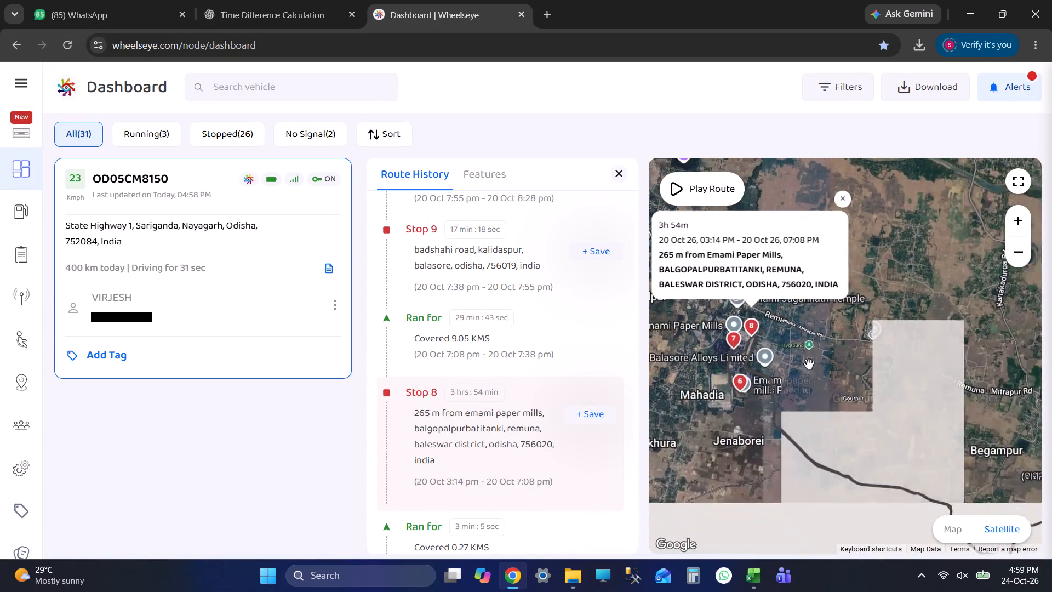
{"action": "scroll", "coordinate": [822, 401], "scroll_direction": "down", "scroll_amount": 11}
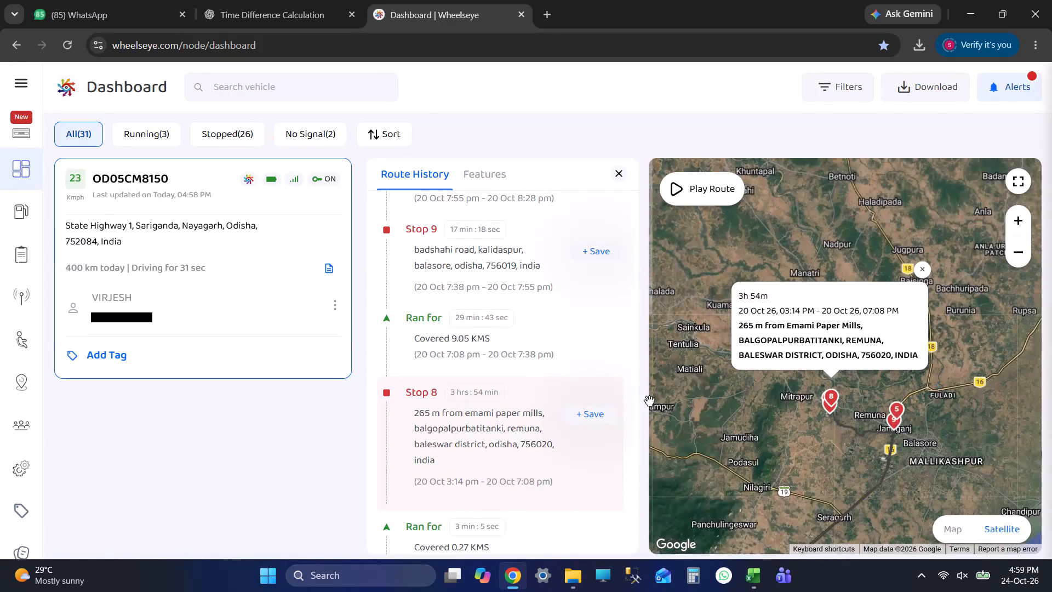
{"action": "scroll", "coordinate": [854, 401], "scroll_direction": "up", "scroll_amount": 3}
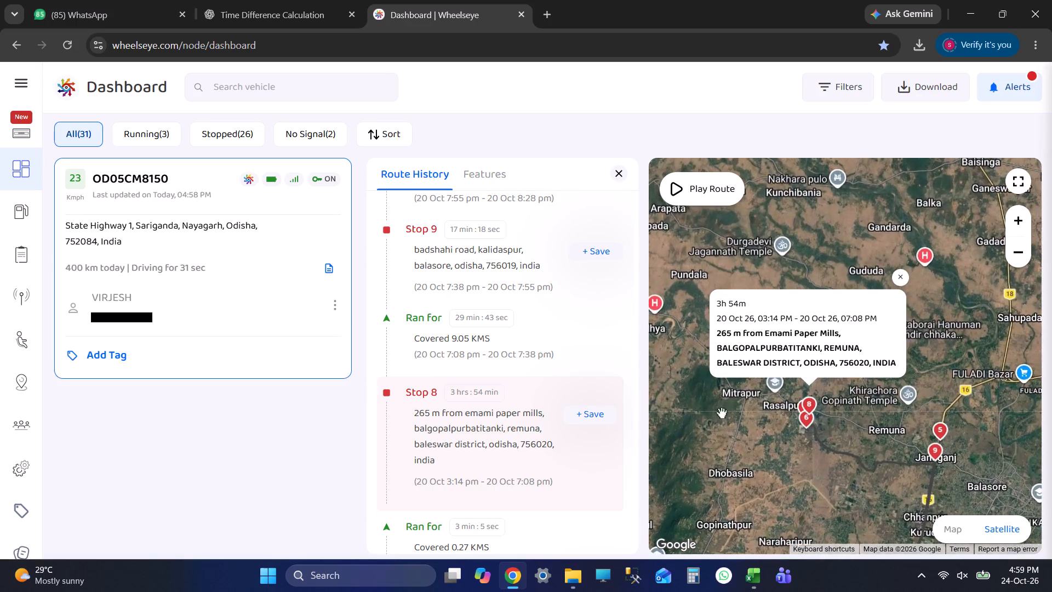
Locate Stops 9, 10, 11 and 12 between Balasore and Bahudarada on the map one after another.
{"action": "scroll", "coordinate": [547, 401], "scroll_direction": "up", "scroll_amount": 2}
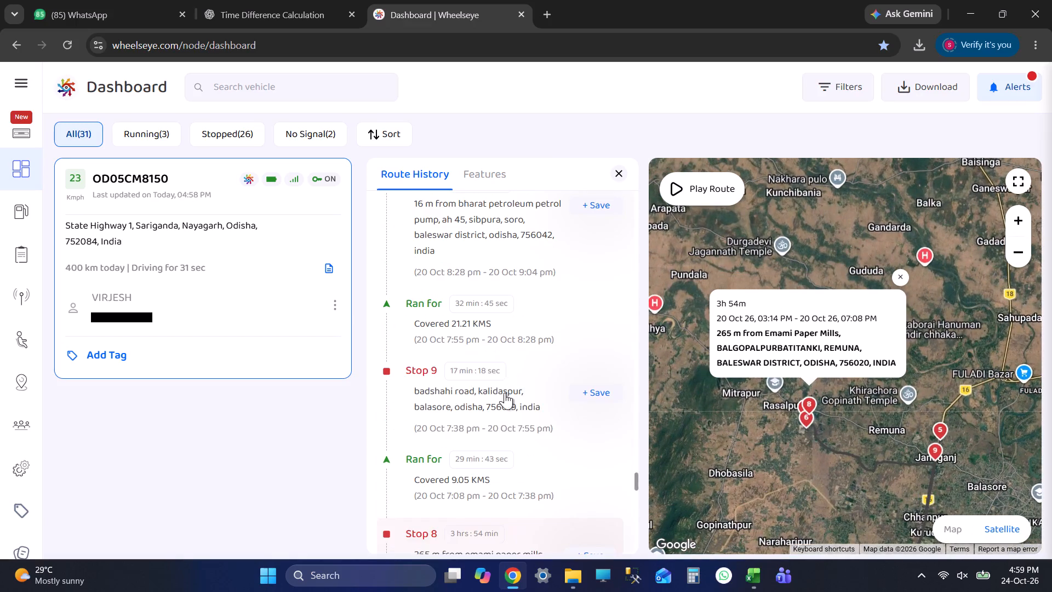
{"action": "left_click", "coordinate": [505, 392]}
{"action": "scroll", "coordinate": [519, 393], "scroll_direction": "up", "scroll_amount": 1}
{"action": "left_click", "coordinate": [528, 295]}
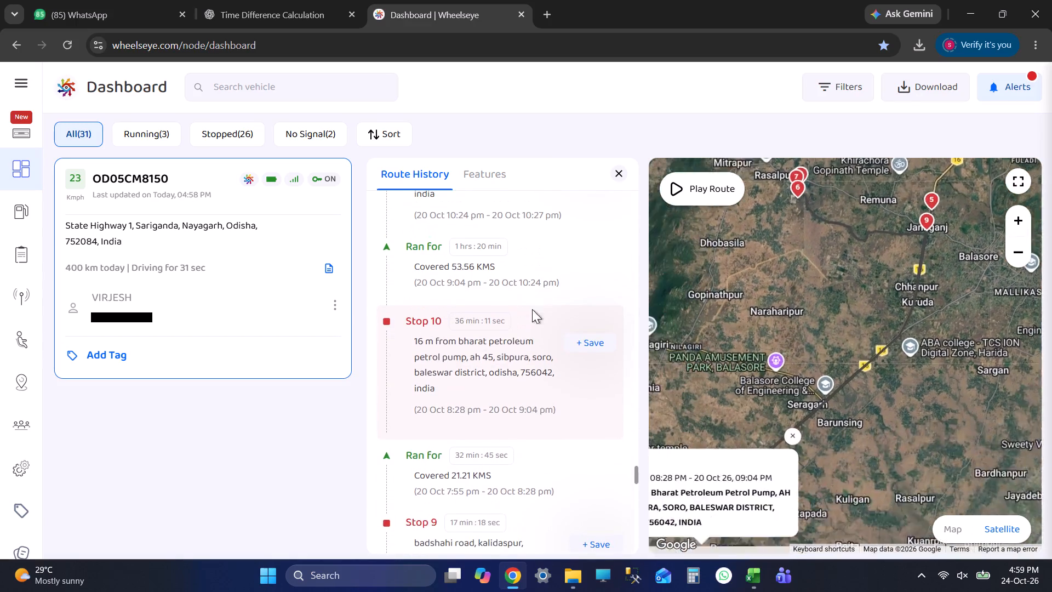
{"action": "scroll", "coordinate": [543, 348], "scroll_direction": "up", "scroll_amount": 3}
{"action": "left_click", "coordinate": [539, 338]}
{"action": "scroll", "coordinate": [539, 379], "scroll_direction": "down", "scroll_amount": 2}
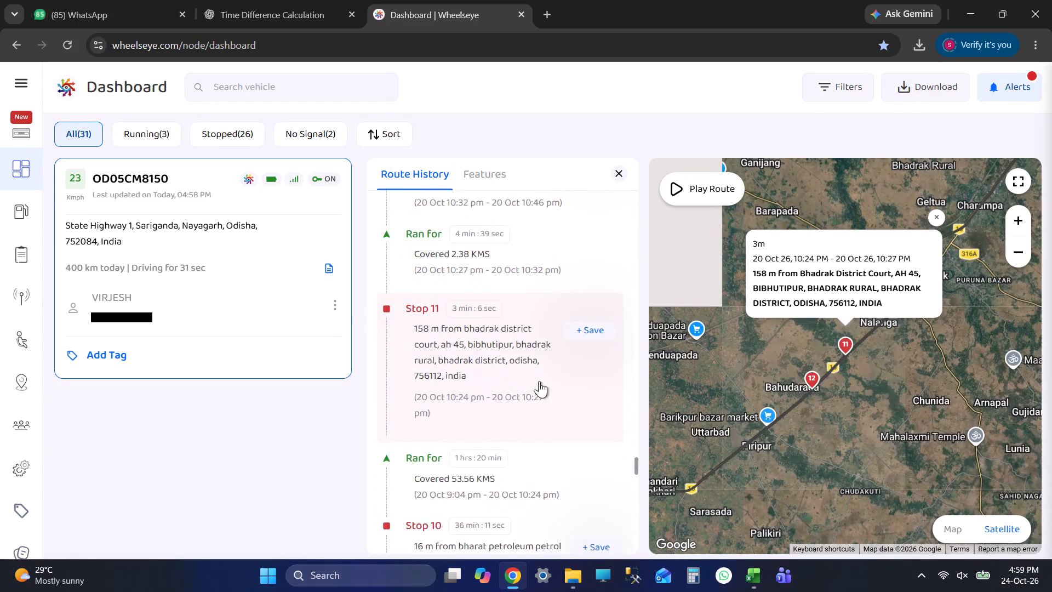
{"action": "scroll", "coordinate": [539, 381], "scroll_direction": "down", "scroll_amount": 5}
{"action": "scroll", "coordinate": [535, 374], "scroll_direction": "up", "scroll_amount": 6}
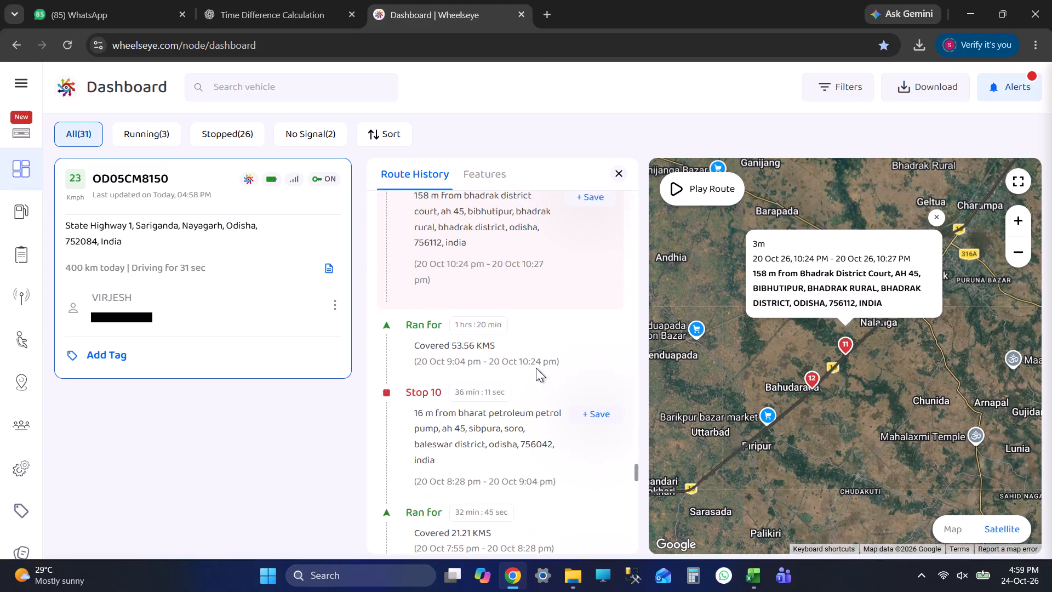
{"action": "scroll", "coordinate": [536, 368], "scroll_direction": "up", "scroll_amount": 1}
{"action": "scroll", "coordinate": [535, 296], "scroll_direction": "up", "scroll_amount": 2}
{"action": "left_click", "coordinate": [527, 269]}
Locate Stop 13 near Balaji Hotel on the map and examine its surroundings close up.
{"action": "scroll", "coordinate": [528, 351], "scroll_direction": "up", "scroll_amount": 3}
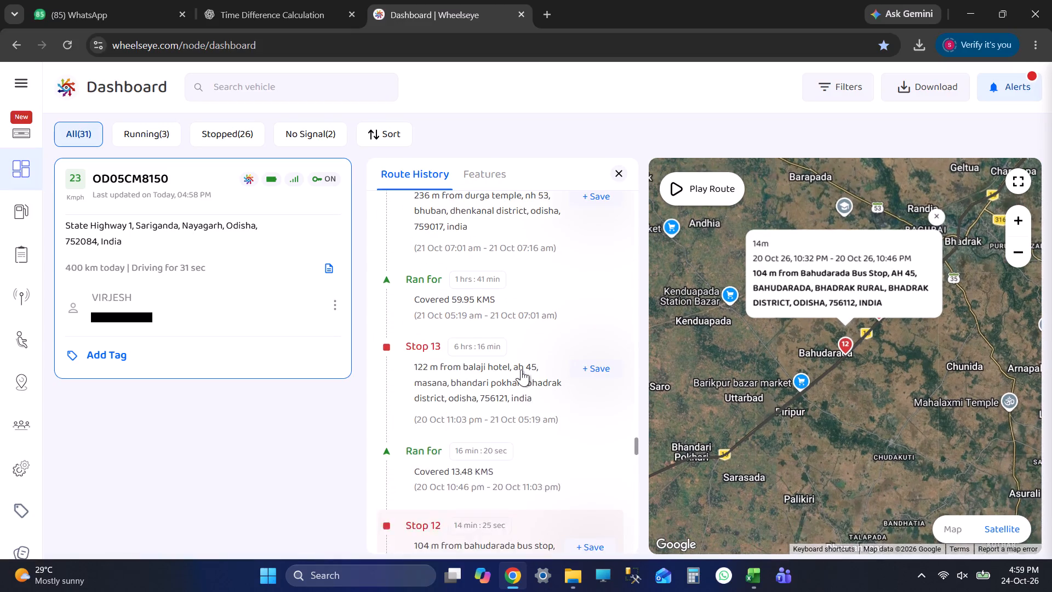
{"action": "left_click", "coordinate": [519, 401]}
{"action": "scroll", "coordinate": [860, 345], "scroll_direction": "up", "scroll_amount": 4}
{"action": "scroll", "coordinate": [833, 409], "scroll_direction": "up", "scroll_amount": 2}
{"action": "scroll", "coordinate": [556, 349], "scroll_direction": "up", "scroll_amount": 2}
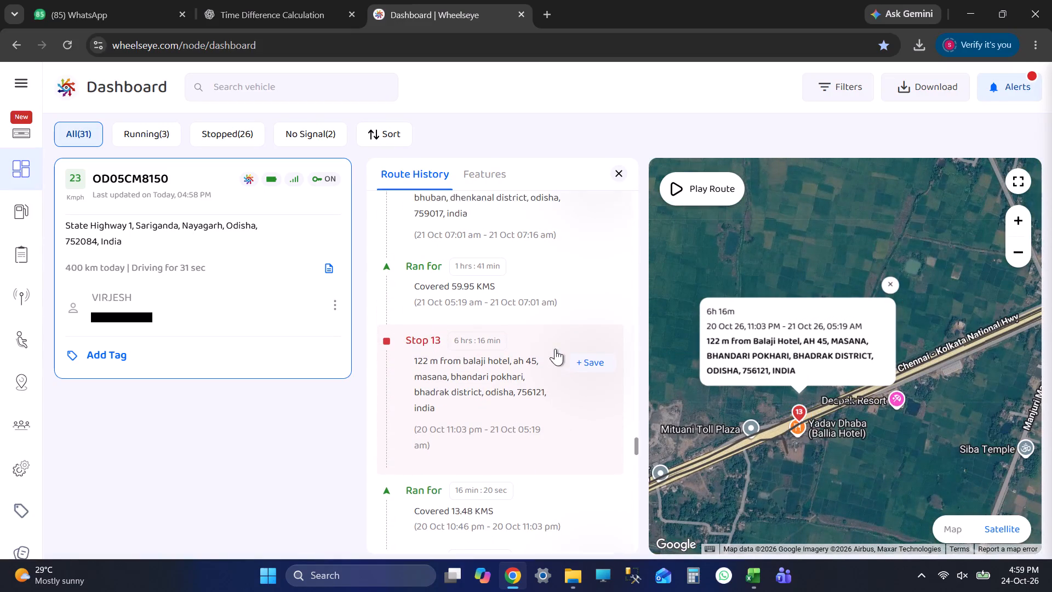
Locate Stops 14 and 15 on the map and examine where Stop 15 at Banarpal lies in the wider area.
{"action": "scroll", "coordinate": [555, 349], "scroll_direction": "up", "scroll_amount": 1}
{"action": "left_click", "coordinate": [534, 387]}
{"action": "scroll", "coordinate": [561, 396], "scroll_direction": "up", "scroll_amount": 2}
{"action": "left_click", "coordinate": [517, 349]}
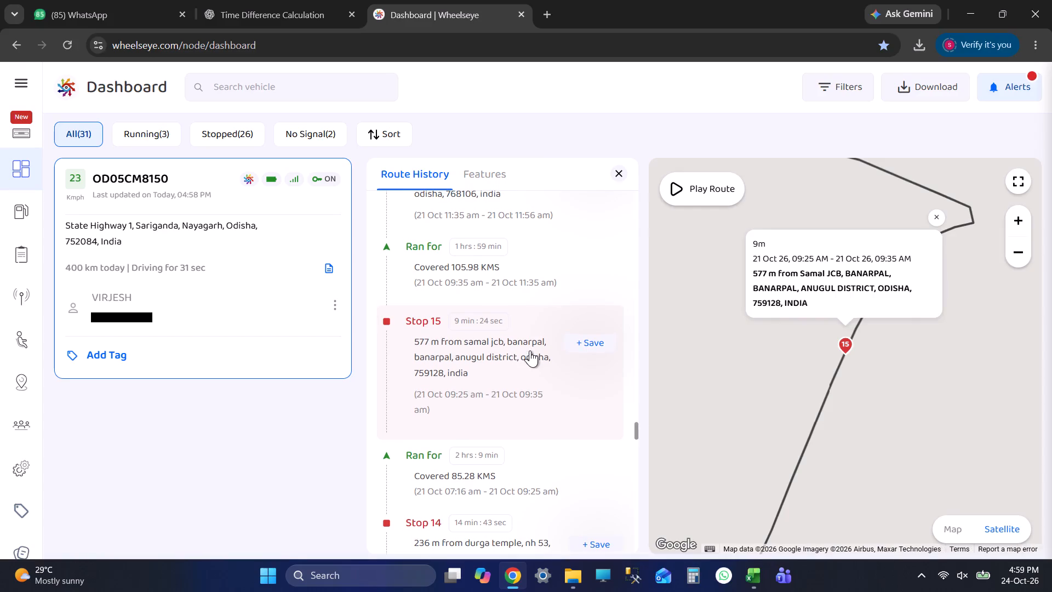
{"action": "scroll", "coordinate": [791, 386], "scroll_direction": "up", "scroll_amount": 1}
{"action": "scroll", "coordinate": [791, 390], "scroll_direction": "down", "scroll_amount": 11}
{"action": "scroll", "coordinate": [782, 369], "scroll_direction": "up", "scroll_amount": 1}
{"action": "scroll", "coordinate": [782, 369], "scroll_direction": "down", "scroll_amount": 4}
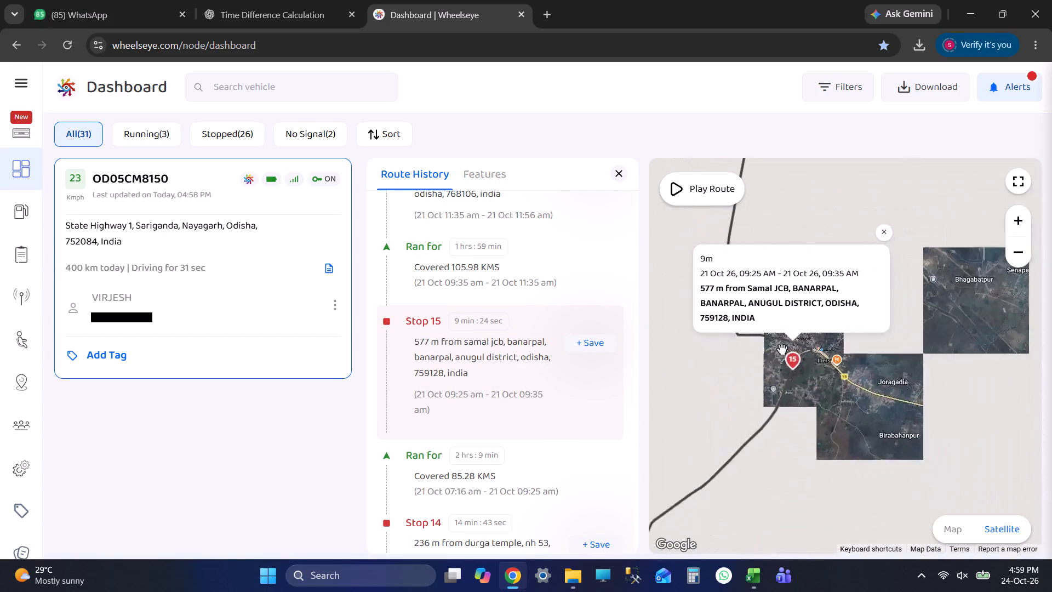
{"action": "scroll", "coordinate": [782, 349], "scroll_direction": "down", "scroll_amount": 7}
{"action": "scroll", "coordinate": [777, 353], "scroll_direction": "up", "scroll_amount": 1}
{"action": "scroll", "coordinate": [777, 353], "scroll_direction": "down", "scroll_amount": 1}
{"action": "scroll", "coordinate": [514, 380], "scroll_direction": "up", "scroll_amount": 2}
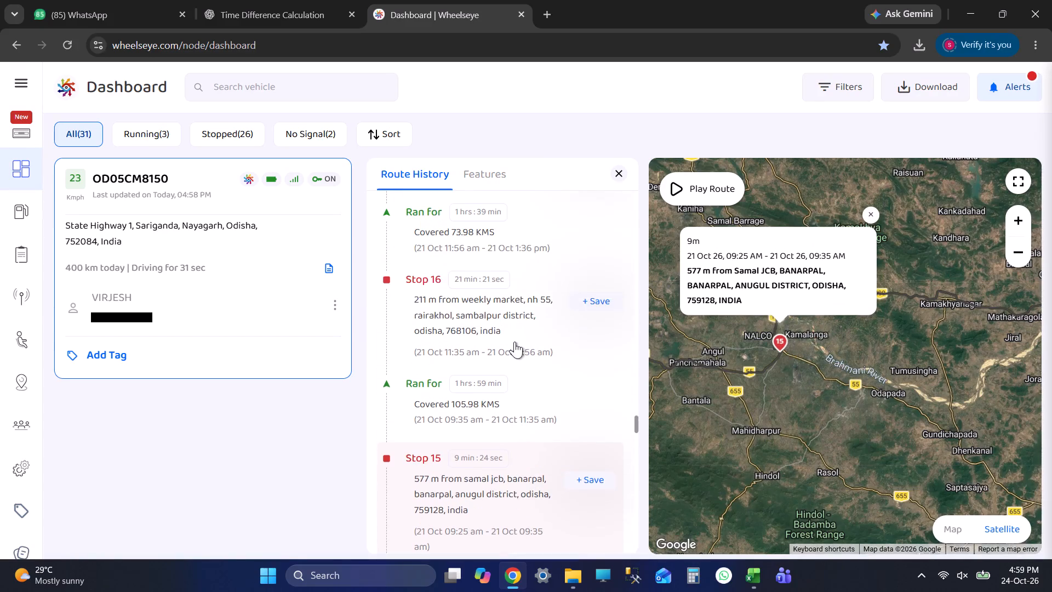
Locate Stop 16 at Rairakhol and the SBP stop, Stop 17, and examine the SBP location on the map.
{"action": "left_click", "coordinate": [514, 337]}
{"action": "scroll", "coordinate": [514, 337], "scroll_direction": "up", "scroll_amount": 2}
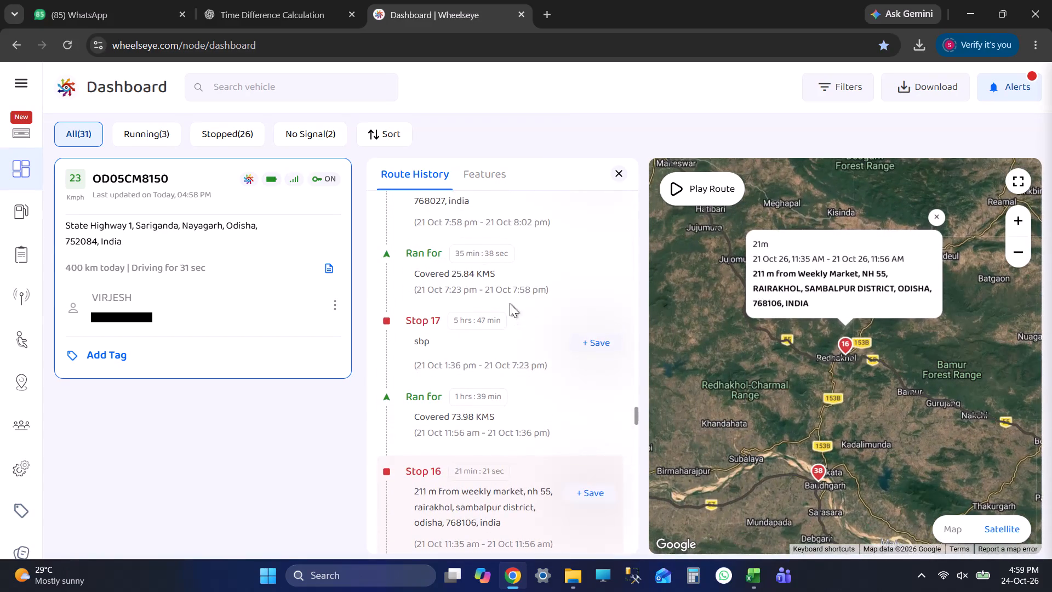
{"action": "left_click", "coordinate": [490, 364]}
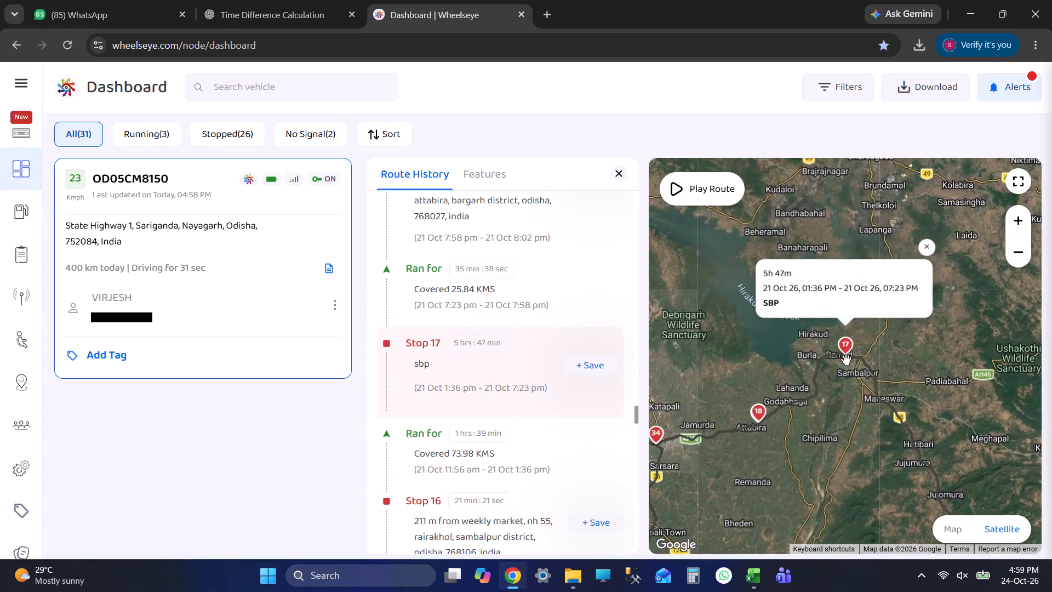
{"action": "scroll", "coordinate": [848, 360], "scroll_direction": "up", "scroll_amount": 10}
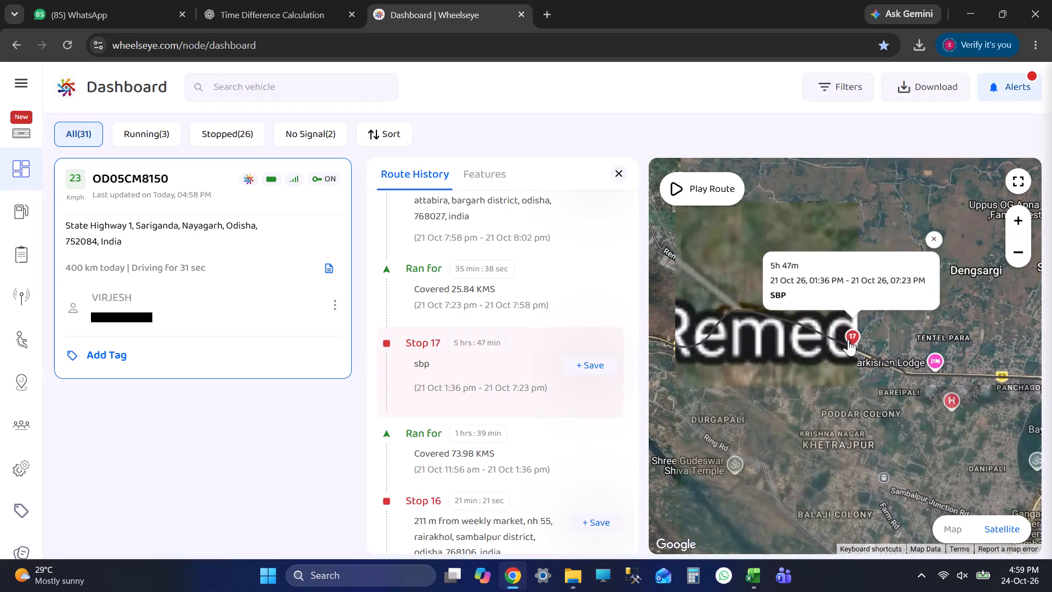
{"action": "scroll", "coordinate": [860, 345], "scroll_direction": "down", "scroll_amount": 2}
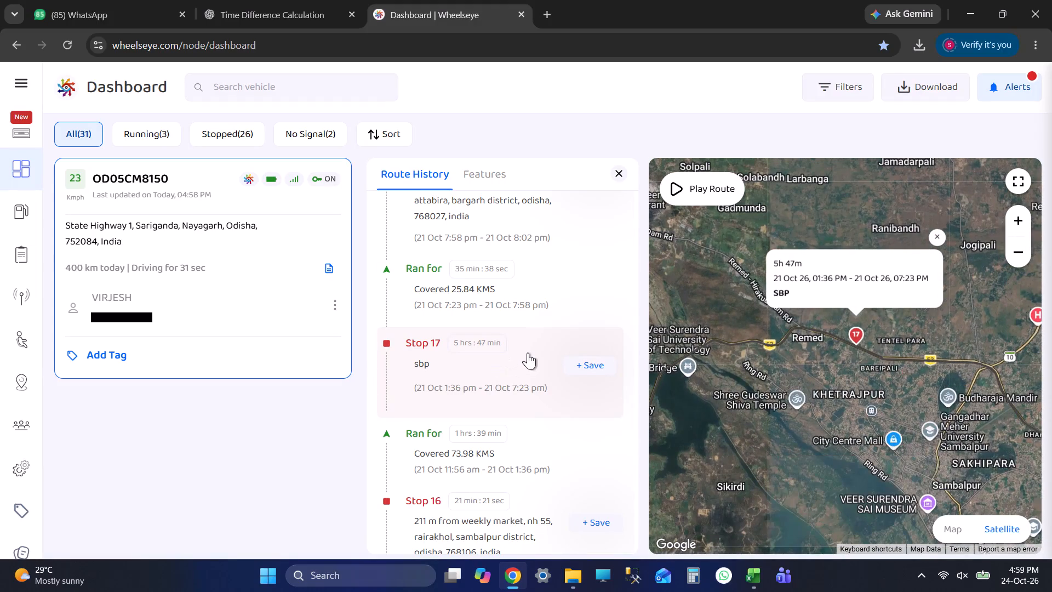
Select Stops 18 and 19 near Attabira in turn to check their locations on the map.
{"action": "scroll", "coordinate": [528, 352], "scroll_direction": "up", "scroll_amount": 3}
{"action": "left_click", "coordinate": [530, 379]}
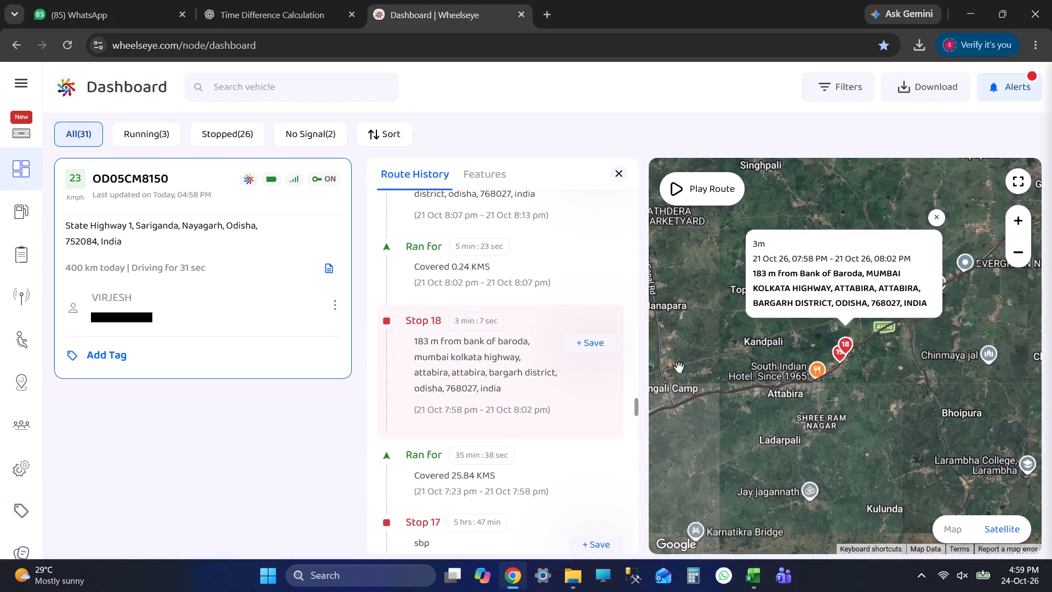
{"action": "scroll", "coordinate": [839, 362], "scroll_direction": "up", "scroll_amount": 1}
{"action": "scroll", "coordinate": [400, 371], "scroll_direction": "up", "scroll_amount": 1}
{"action": "left_click", "coordinate": [529, 283]}
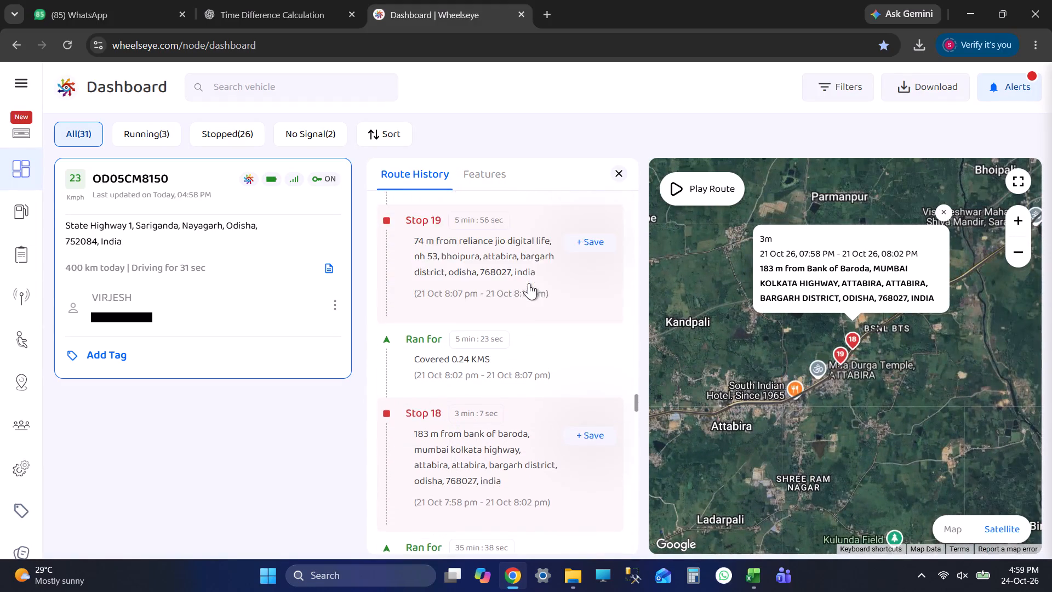
Locate Stop 20 near Garbhana on the map, examine its surroundings, and check Stop 21 for comparison.
{"action": "scroll", "coordinate": [558, 312], "scroll_direction": "up", "scroll_amount": 2}
{"action": "left_click", "coordinate": [502, 358]}
{"action": "scroll", "coordinate": [862, 350], "scroll_direction": "up", "scroll_amount": 9}
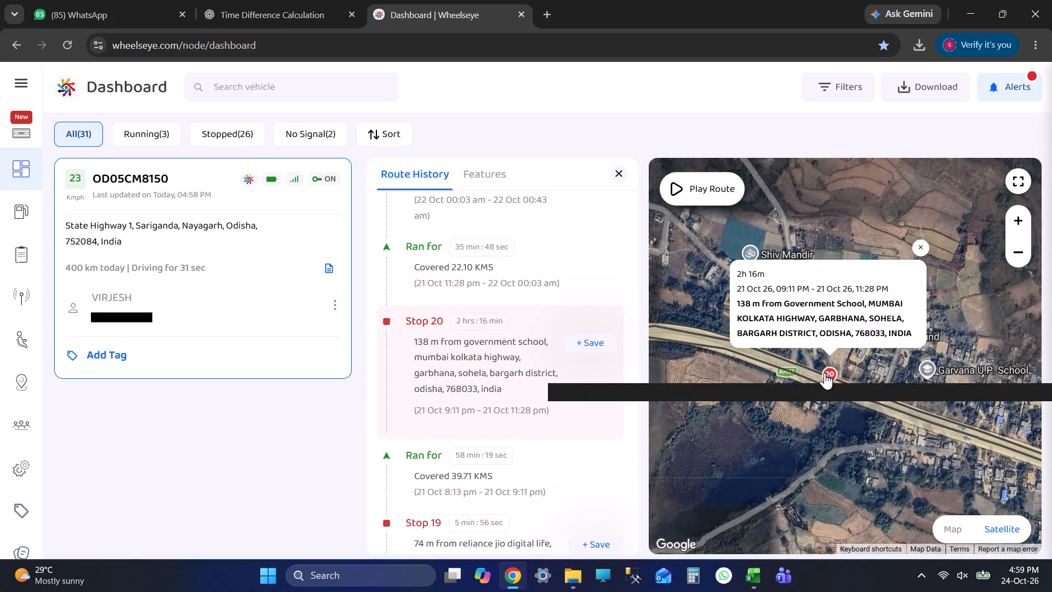
{"action": "scroll", "coordinate": [830, 380], "scroll_direction": "down", "scroll_amount": 2}
{"action": "scroll", "coordinate": [813, 367], "scroll_direction": "up", "scroll_amount": 1}
{"action": "scroll", "coordinate": [813, 367], "scroll_direction": "down", "scroll_amount": 2}
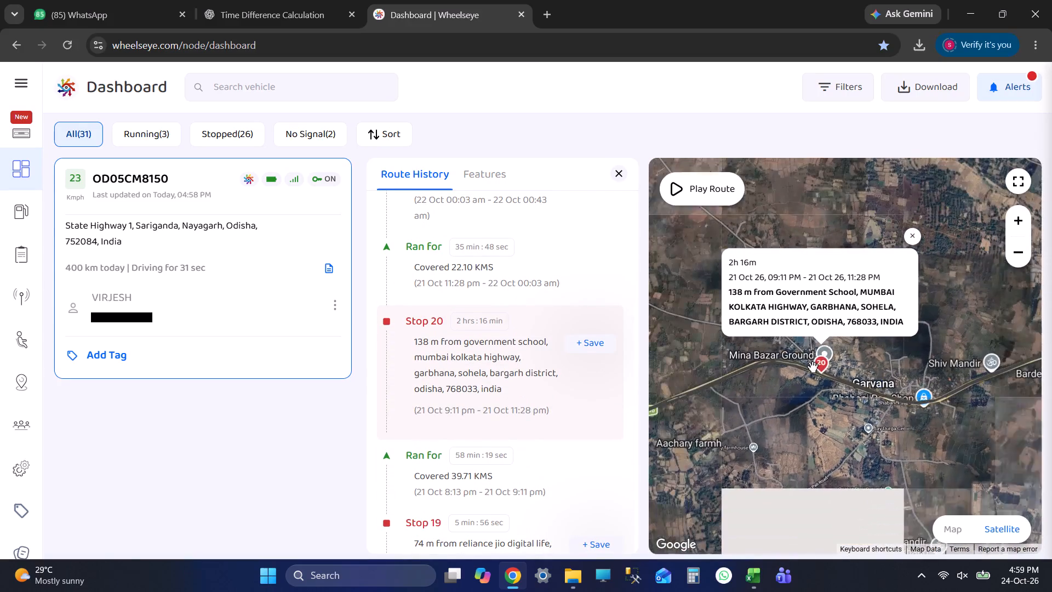
{"action": "scroll", "coordinate": [470, 358], "scroll_direction": "up", "scroll_amount": 2}
{"action": "left_click", "coordinate": [484, 317]}
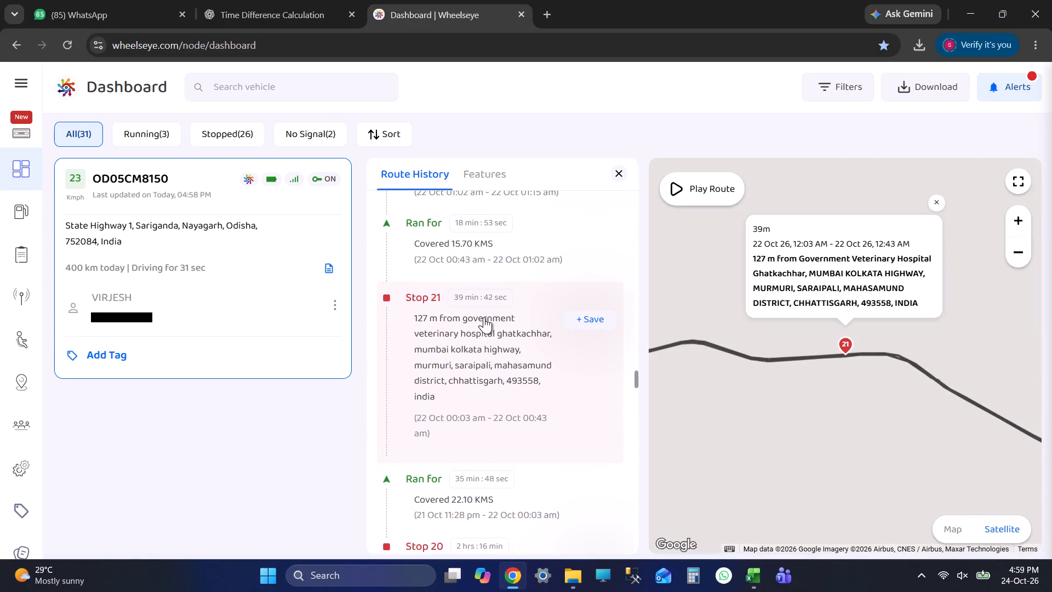
{"action": "scroll", "coordinate": [549, 397], "scroll_direction": "down", "scroll_amount": 3}
{"action": "left_click", "coordinate": [529, 349]}
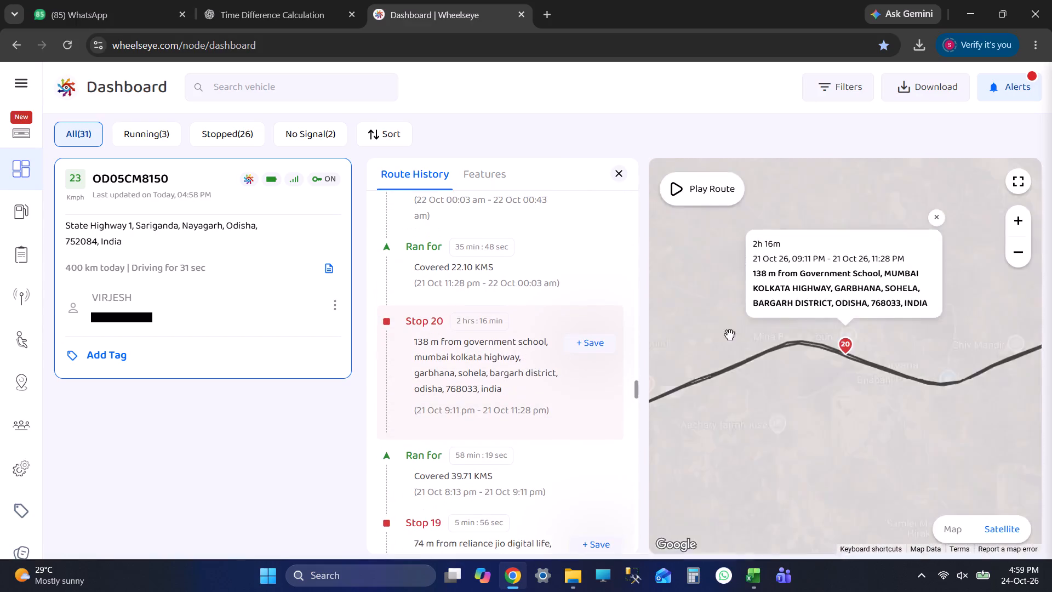
{"action": "scroll", "coordinate": [839, 366], "scroll_direction": "down", "scroll_amount": 3}
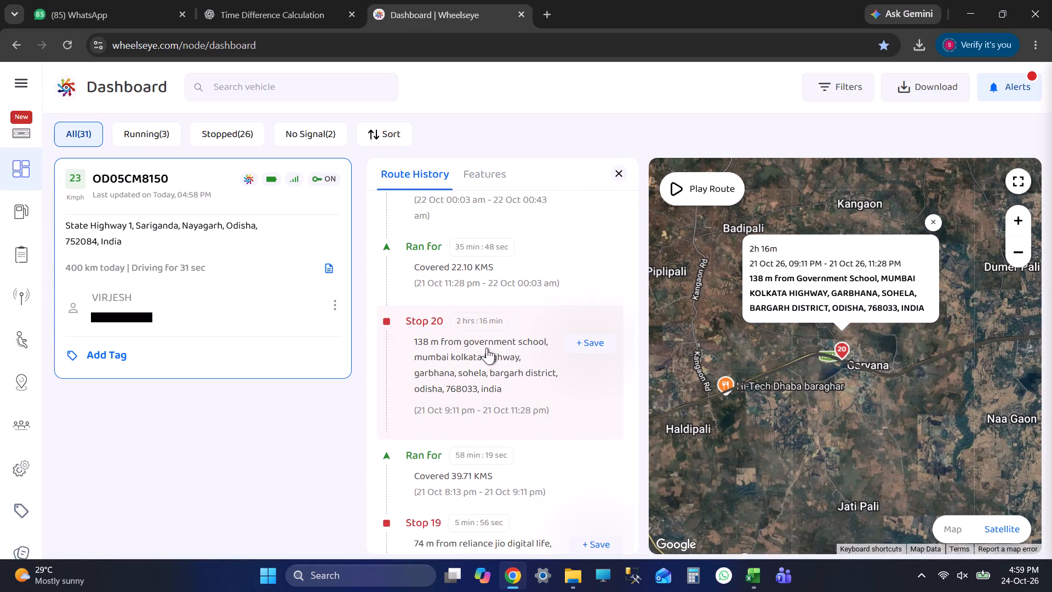
{"action": "scroll", "coordinate": [505, 341], "scroll_direction": "down", "scroll_amount": 1}
{"action": "scroll", "coordinate": [505, 341], "scroll_direction": "up", "scroll_amount": 3}
Select Stops 21 through 27 in turn to trace the route on the map up to Urla Industrial Complex, Raipur.
{"action": "left_click", "coordinate": [505, 310]}
{"action": "scroll", "coordinate": [522, 314], "scroll_direction": "up", "scroll_amount": 2}
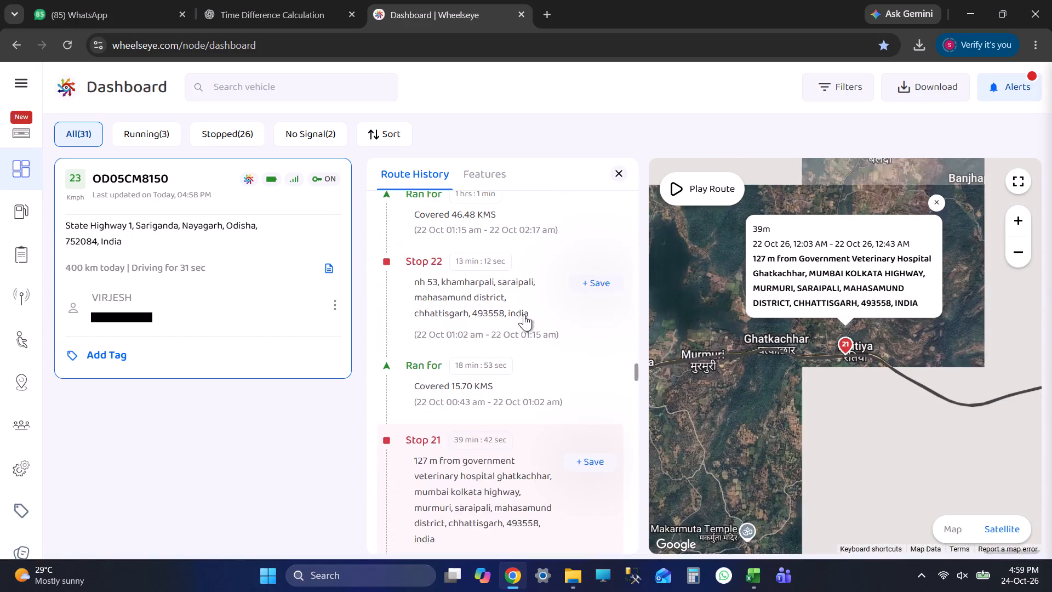
{"action": "left_click", "coordinate": [524, 314]}
{"action": "scroll", "coordinate": [524, 314], "scroll_direction": "up", "scroll_amount": 3}
{"action": "left_click", "coordinate": [493, 378]}
{"action": "scroll", "coordinate": [503, 382], "scroll_direction": "up", "scroll_amount": 3}
{"action": "left_click", "coordinate": [498, 380]}
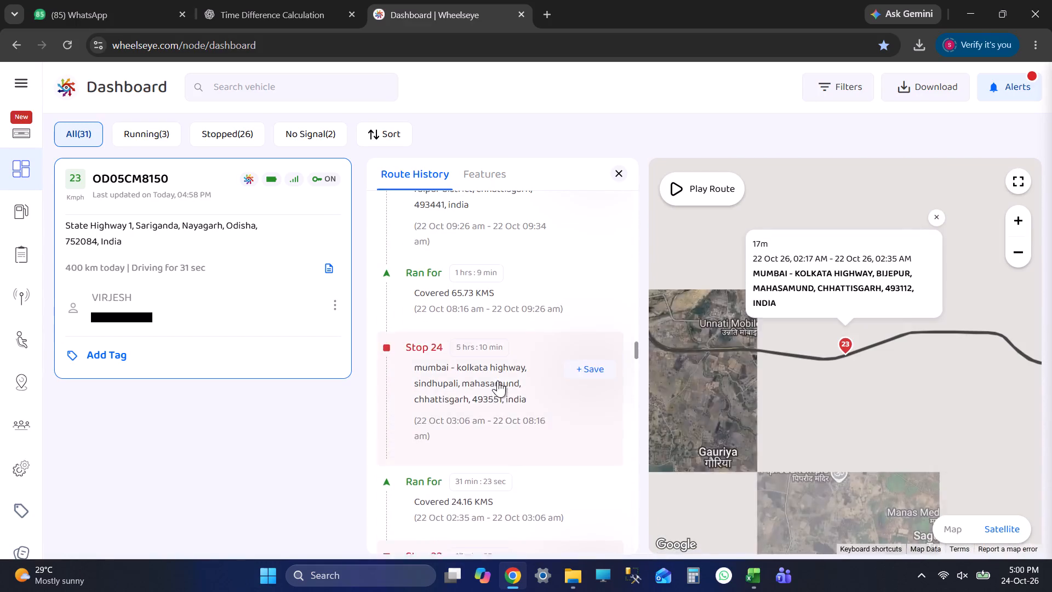
{"action": "scroll", "coordinate": [509, 380], "scroll_direction": "up", "scroll_amount": 3}
{"action": "left_click_drag", "start_coordinate": [500, 369], "coordinate": [494, 368]}
{"action": "scroll", "coordinate": [503, 373], "scroll_direction": "up", "scroll_amount": 3}
{"action": "left_click", "coordinate": [496, 362]}
{"action": "scroll", "coordinate": [496, 362], "scroll_direction": "up", "scroll_amount": 1}
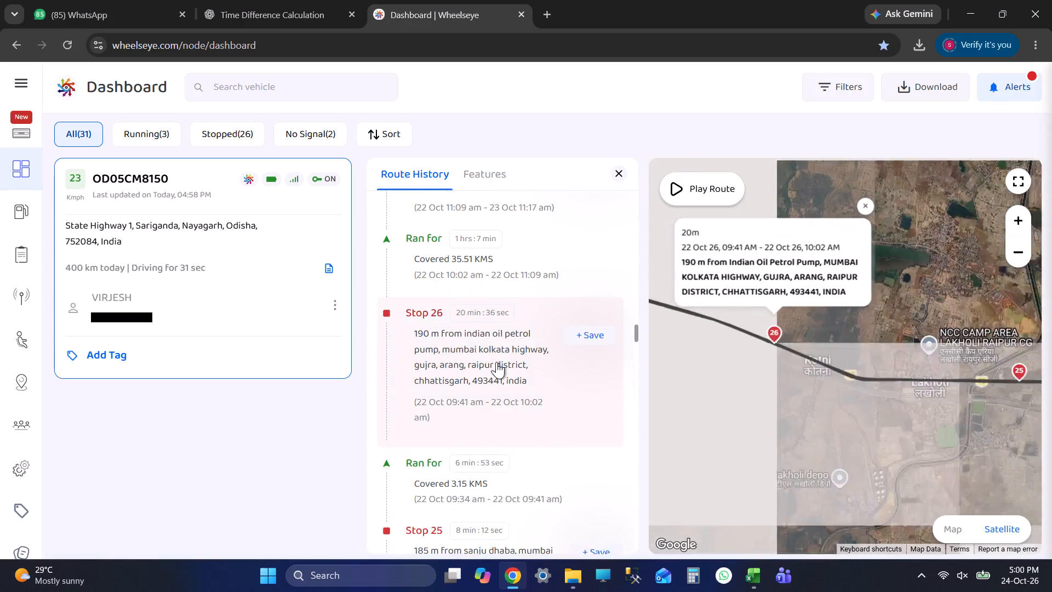
{"action": "scroll", "coordinate": [496, 362], "scroll_direction": "up", "scroll_amount": 1}
{"action": "left_click", "coordinate": [535, 324]}
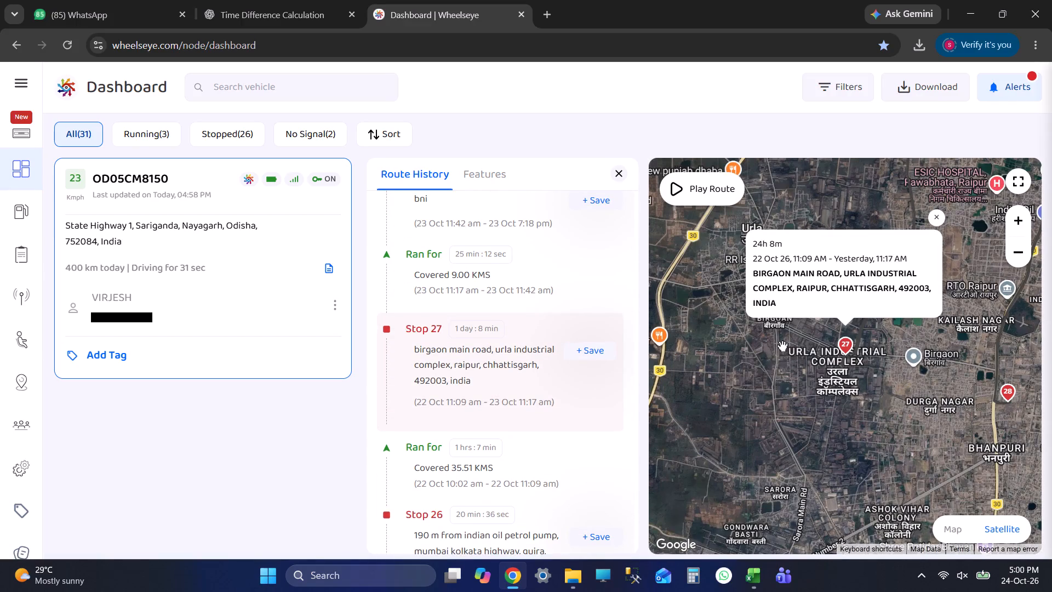
Switch to the Excel stoppage report and select the starting-to-ending-point cell G11 in the Birgaon Main Road row.
{"action": "key", "text": "alt+Tab"}
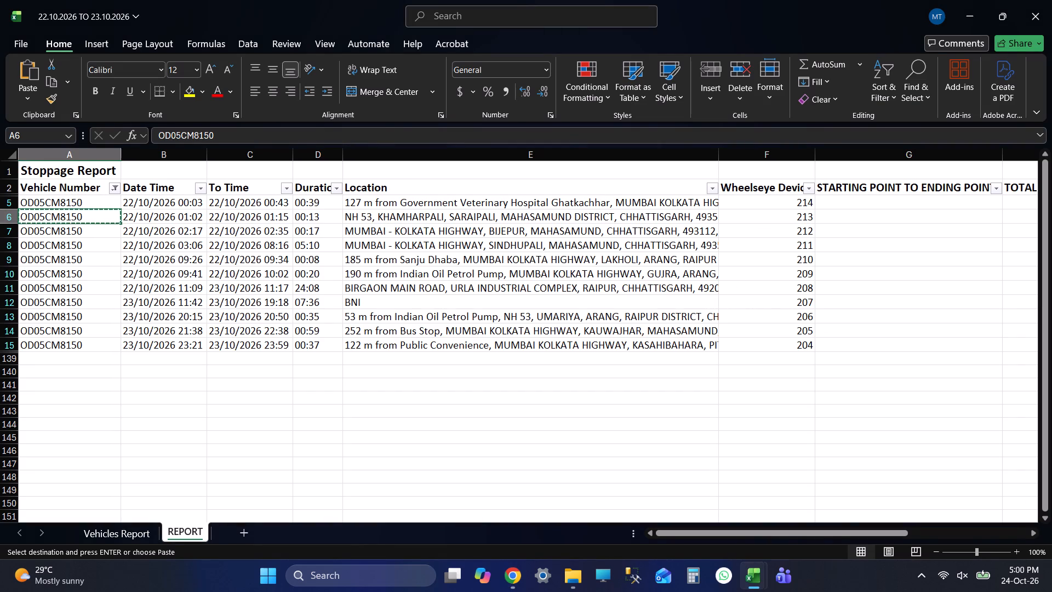
{"action": "key", "text": "alt+Tab"}
{"action": "key", "text": "alt+Tab"}
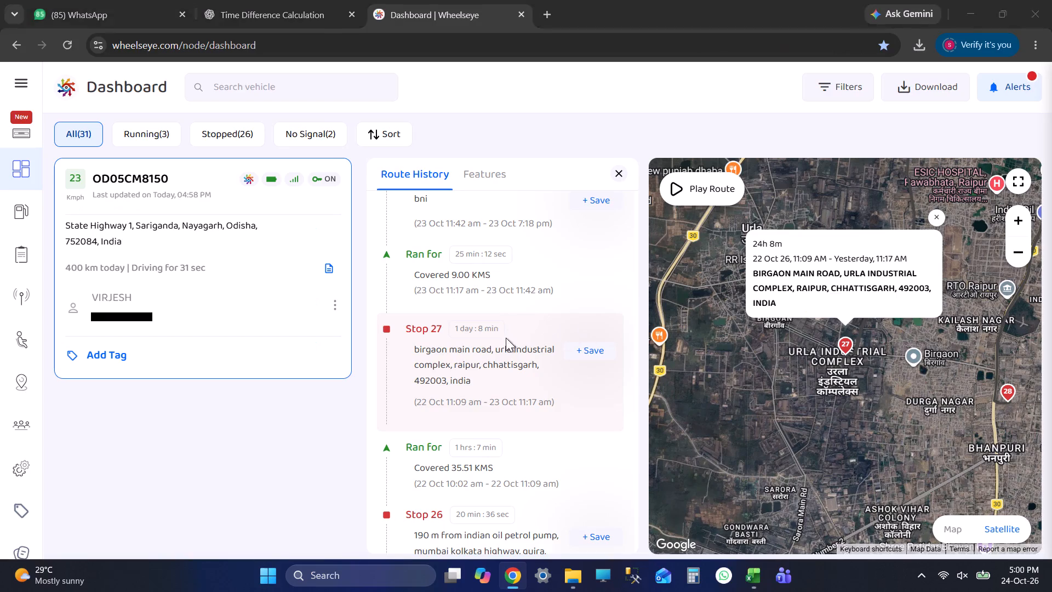
{"action": "left_click", "coordinate": [440, 286]}
{"action": "key", "text": "Tab"}
{"action": "key", "text": "Tab"}
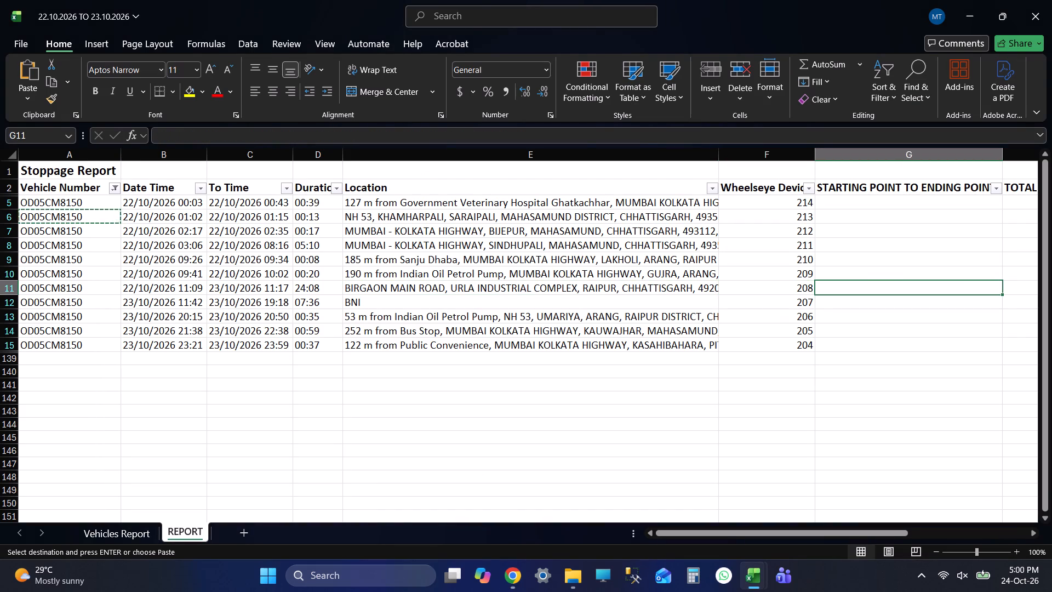
Return to Wheelseye, go back through the route history, and check the locations of Stops 11 and 10 on the map.
{"action": "key", "text": "alt+Tab"}
{"action": "scroll", "coordinate": [528, 412], "scroll_direction": "down", "scroll_amount": 13}
{"action": "scroll", "coordinate": [521, 396], "scroll_direction": "up", "scroll_amount": 1}
{"action": "scroll", "coordinate": [521, 396], "scroll_direction": "down", "scroll_amount": 5}
{"action": "scroll", "coordinate": [528, 378], "scroll_direction": "up", "scroll_amount": 1}
{"action": "scroll", "coordinate": [528, 378], "scroll_direction": "down", "scroll_amount": 2}
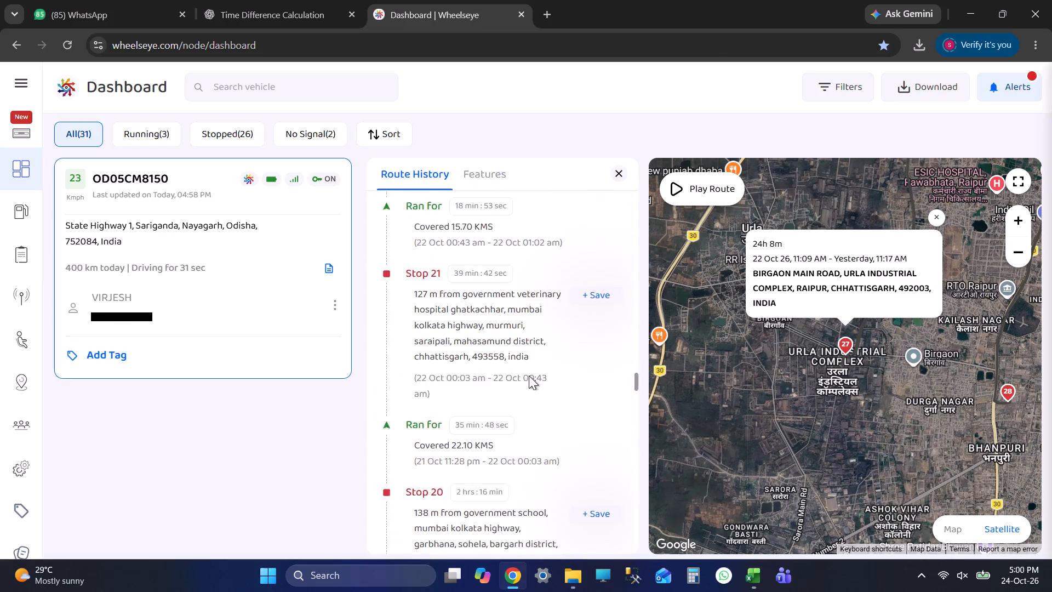
{"action": "scroll", "coordinate": [529, 375], "scroll_direction": "down", "scroll_amount": 3}
{"action": "scroll", "coordinate": [531, 374], "scroll_direction": "up", "scroll_amount": 1}
{"action": "scroll", "coordinate": [531, 375], "scroll_direction": "down", "scroll_amount": 9}
{"action": "scroll", "coordinate": [532, 368], "scroll_direction": "up", "scroll_amount": 1}
{"action": "scroll", "coordinate": [532, 368], "scroll_direction": "down", "scroll_amount": 5}
{"action": "scroll", "coordinate": [528, 399], "scroll_direction": "up", "scroll_amount": 1}
{"action": "scroll", "coordinate": [528, 399], "scroll_direction": "down", "scroll_amount": 7}
{"action": "scroll", "coordinate": [530, 367], "scroll_direction": "up", "scroll_amount": 1}
{"action": "scroll", "coordinate": [530, 369], "scroll_direction": "down", "scroll_amount": 3}
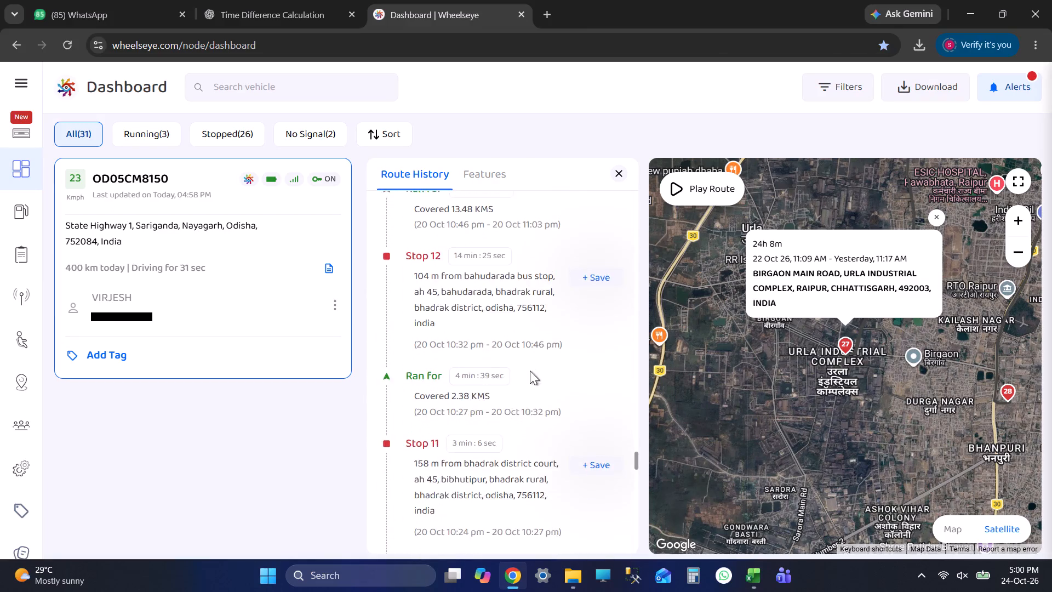
{"action": "left_click", "coordinate": [523, 339]}
{"action": "scroll", "coordinate": [528, 347], "scroll_direction": "down", "scroll_amount": 5}
{"action": "scroll", "coordinate": [524, 329], "scroll_direction": "up", "scroll_amount": 1}
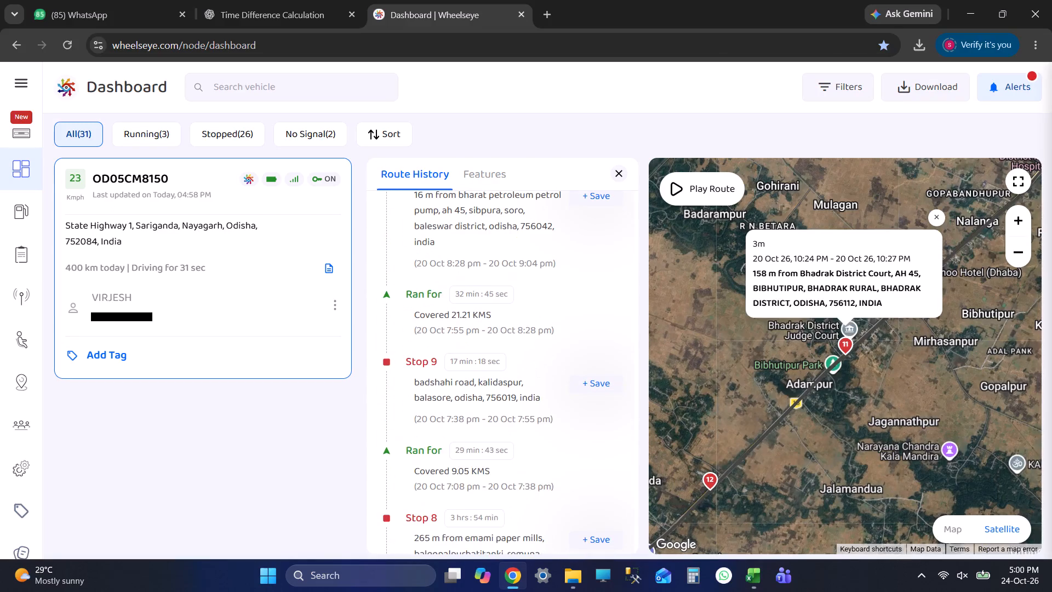
{"action": "left_click", "coordinate": [511, 269]}
{"action": "scroll", "coordinate": [517, 369], "scroll_direction": "down", "scroll_amount": 6}
{"action": "left_click", "coordinate": [511, 310]}
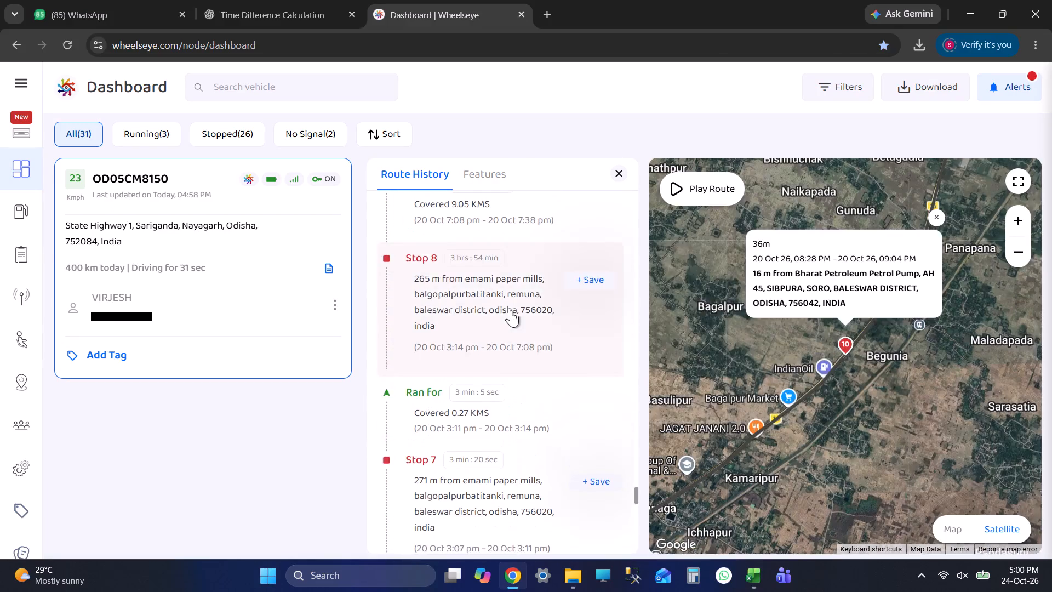
{"action": "scroll", "coordinate": [824, 361], "scroll_direction": "down", "scroll_amount": 8}
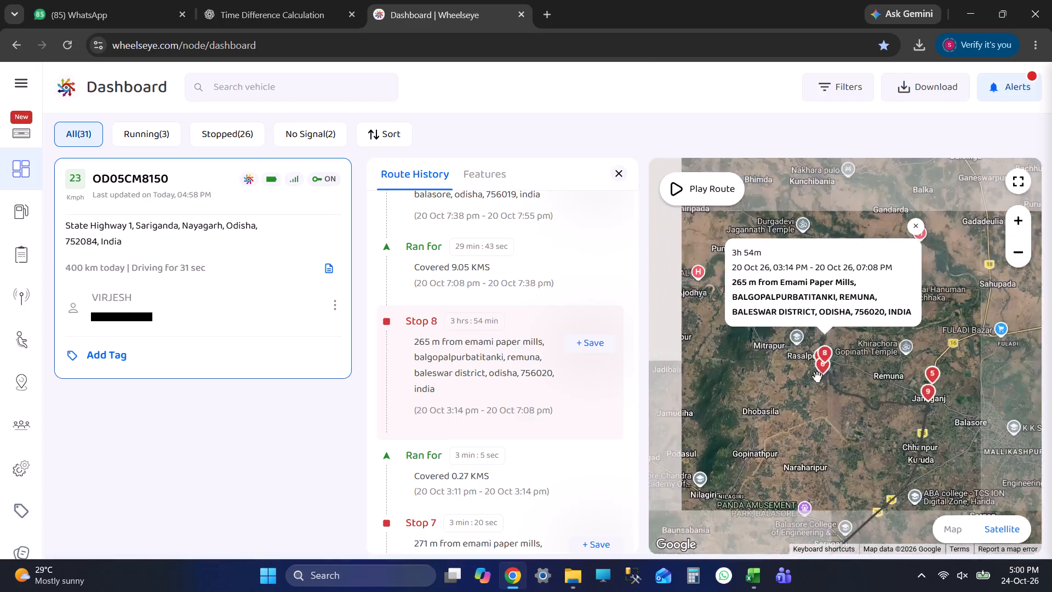
{"action": "scroll", "coordinate": [817, 363], "scroll_direction": "down", "scroll_amount": 2}
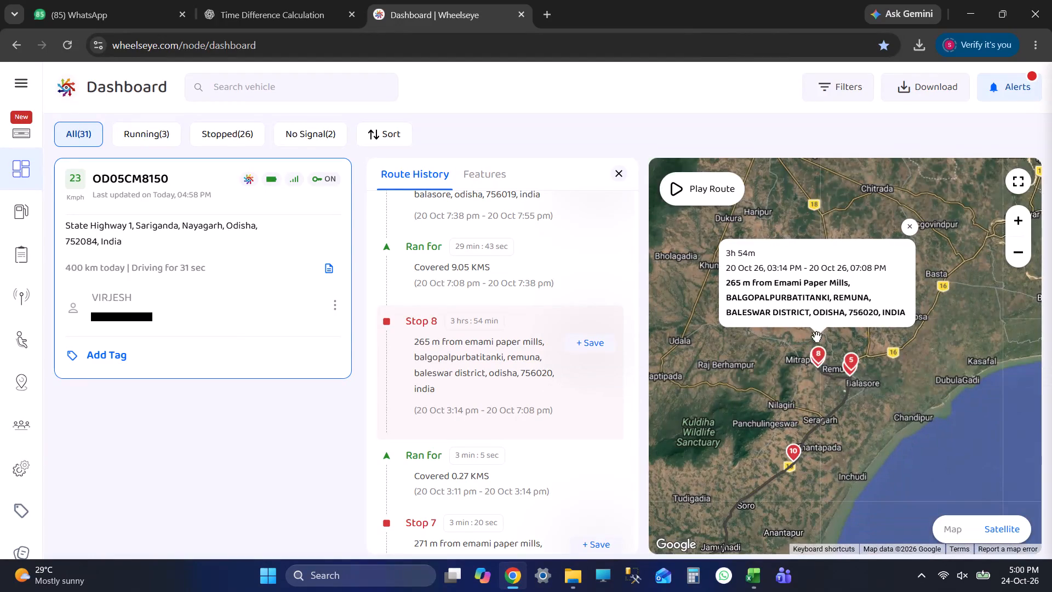
{"action": "scroll", "coordinate": [811, 358], "scroll_direction": "up", "scroll_amount": 2}
{"action": "scroll", "coordinate": [874, 408], "scroll_direction": "up", "scroll_amount": 11}
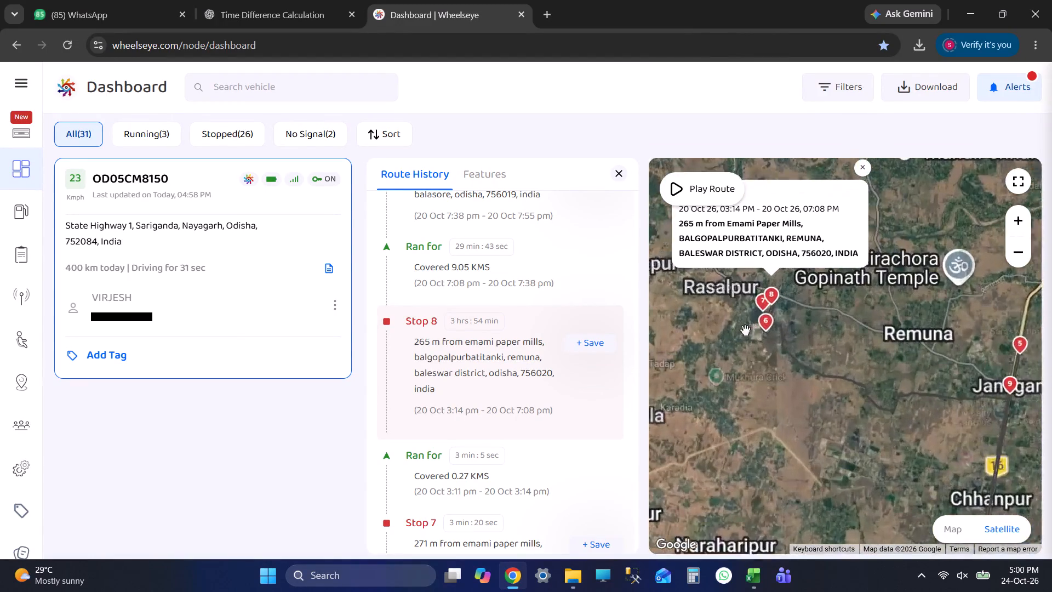